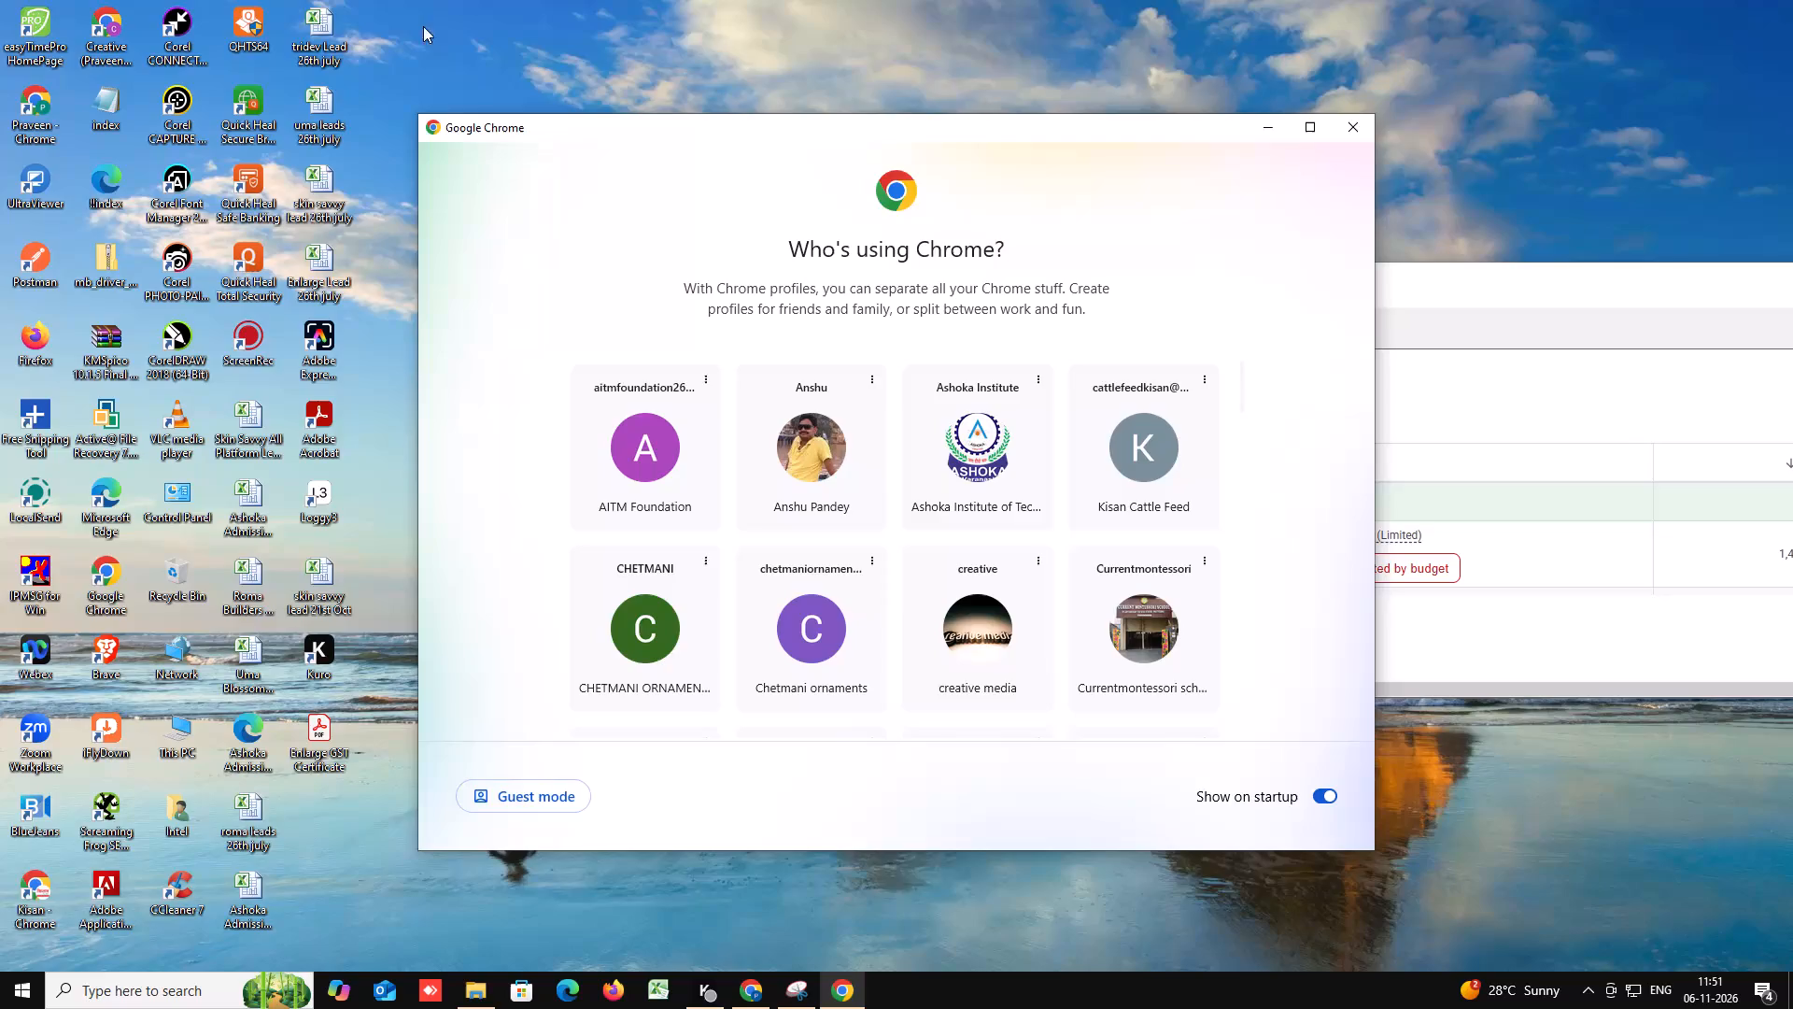
Open the Creative Media browser profile from the profile chooser.
scroll(755, 502, "down", 2)
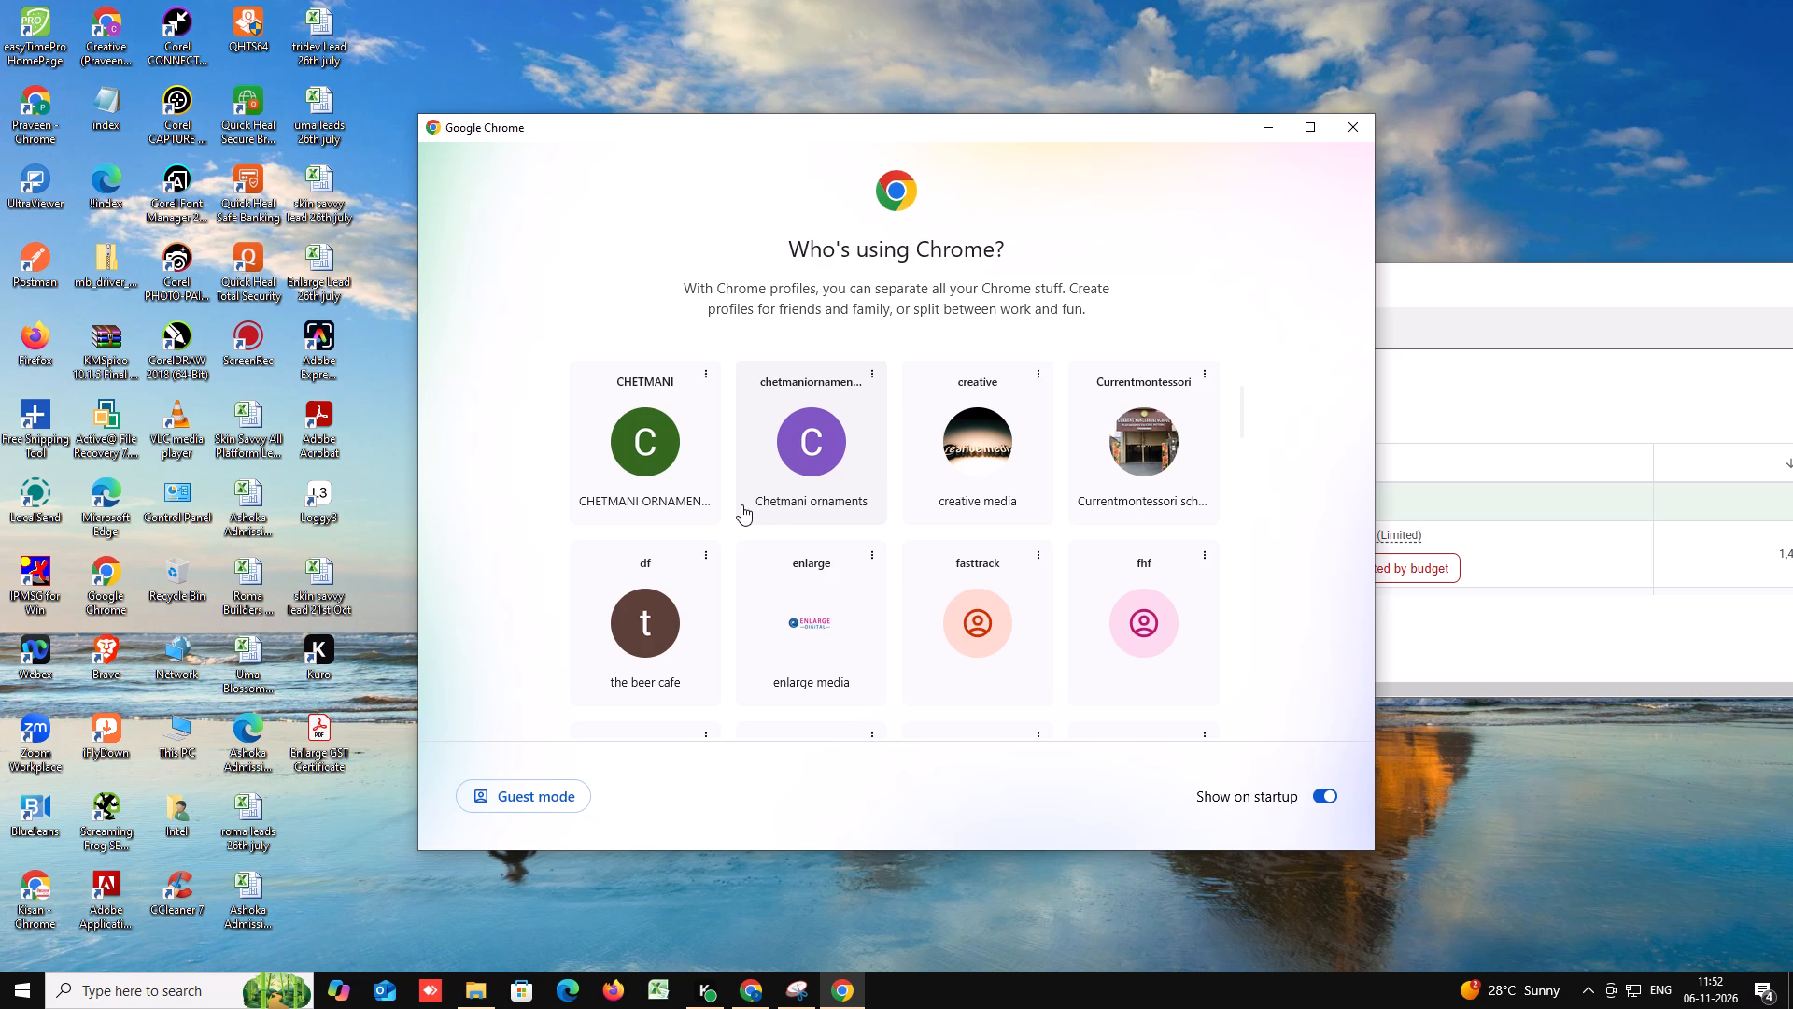
scroll(727, 630, "down", 2)
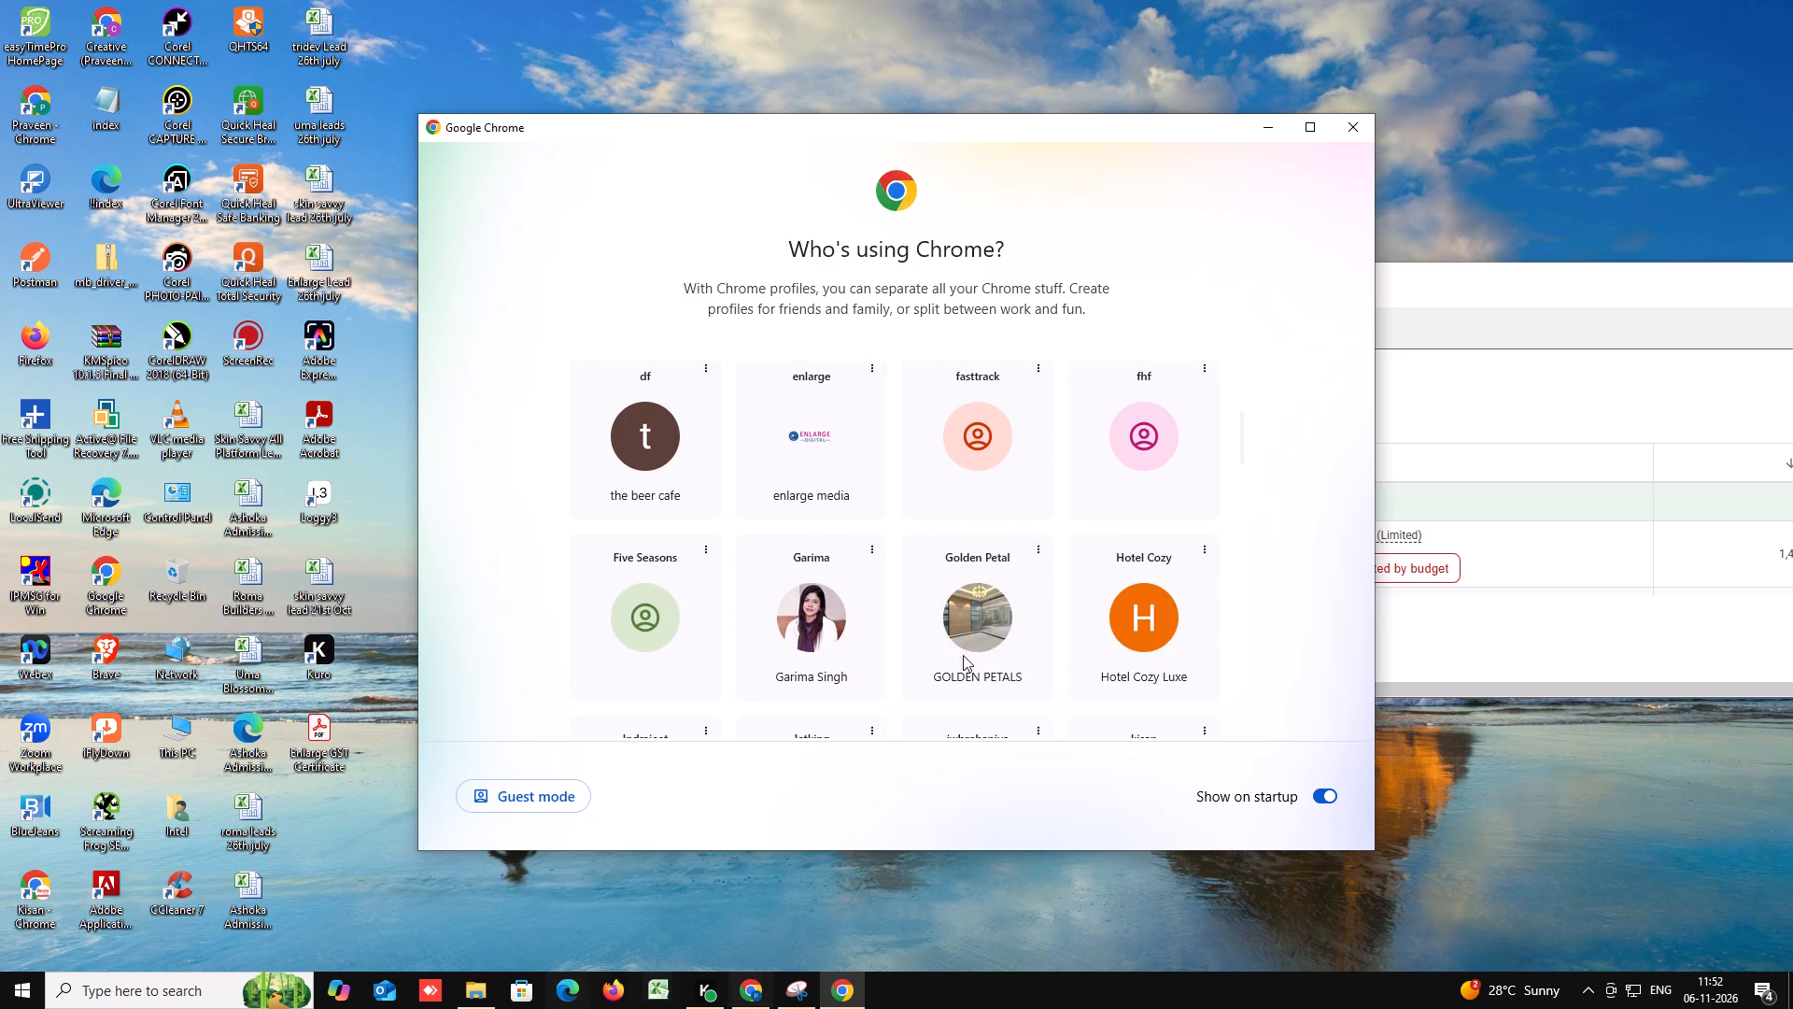
scroll(854, 577, "down", 4)
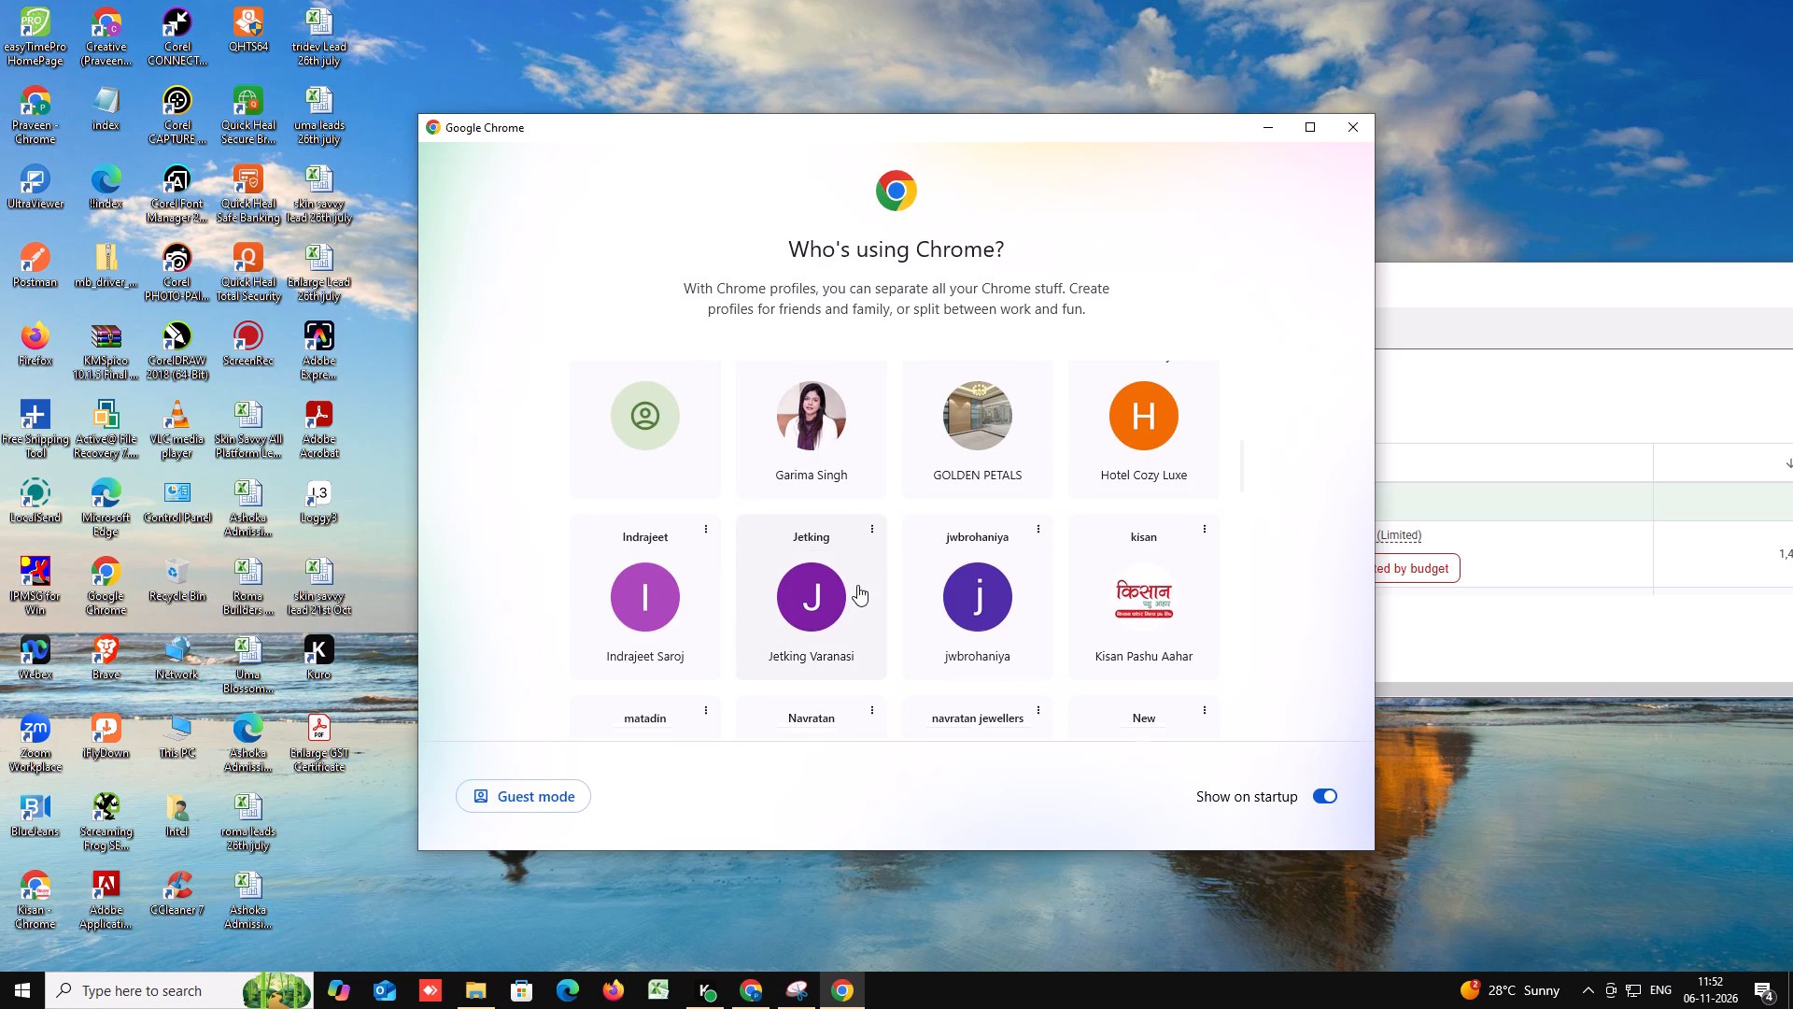
scroll(857, 585, "down", 8)
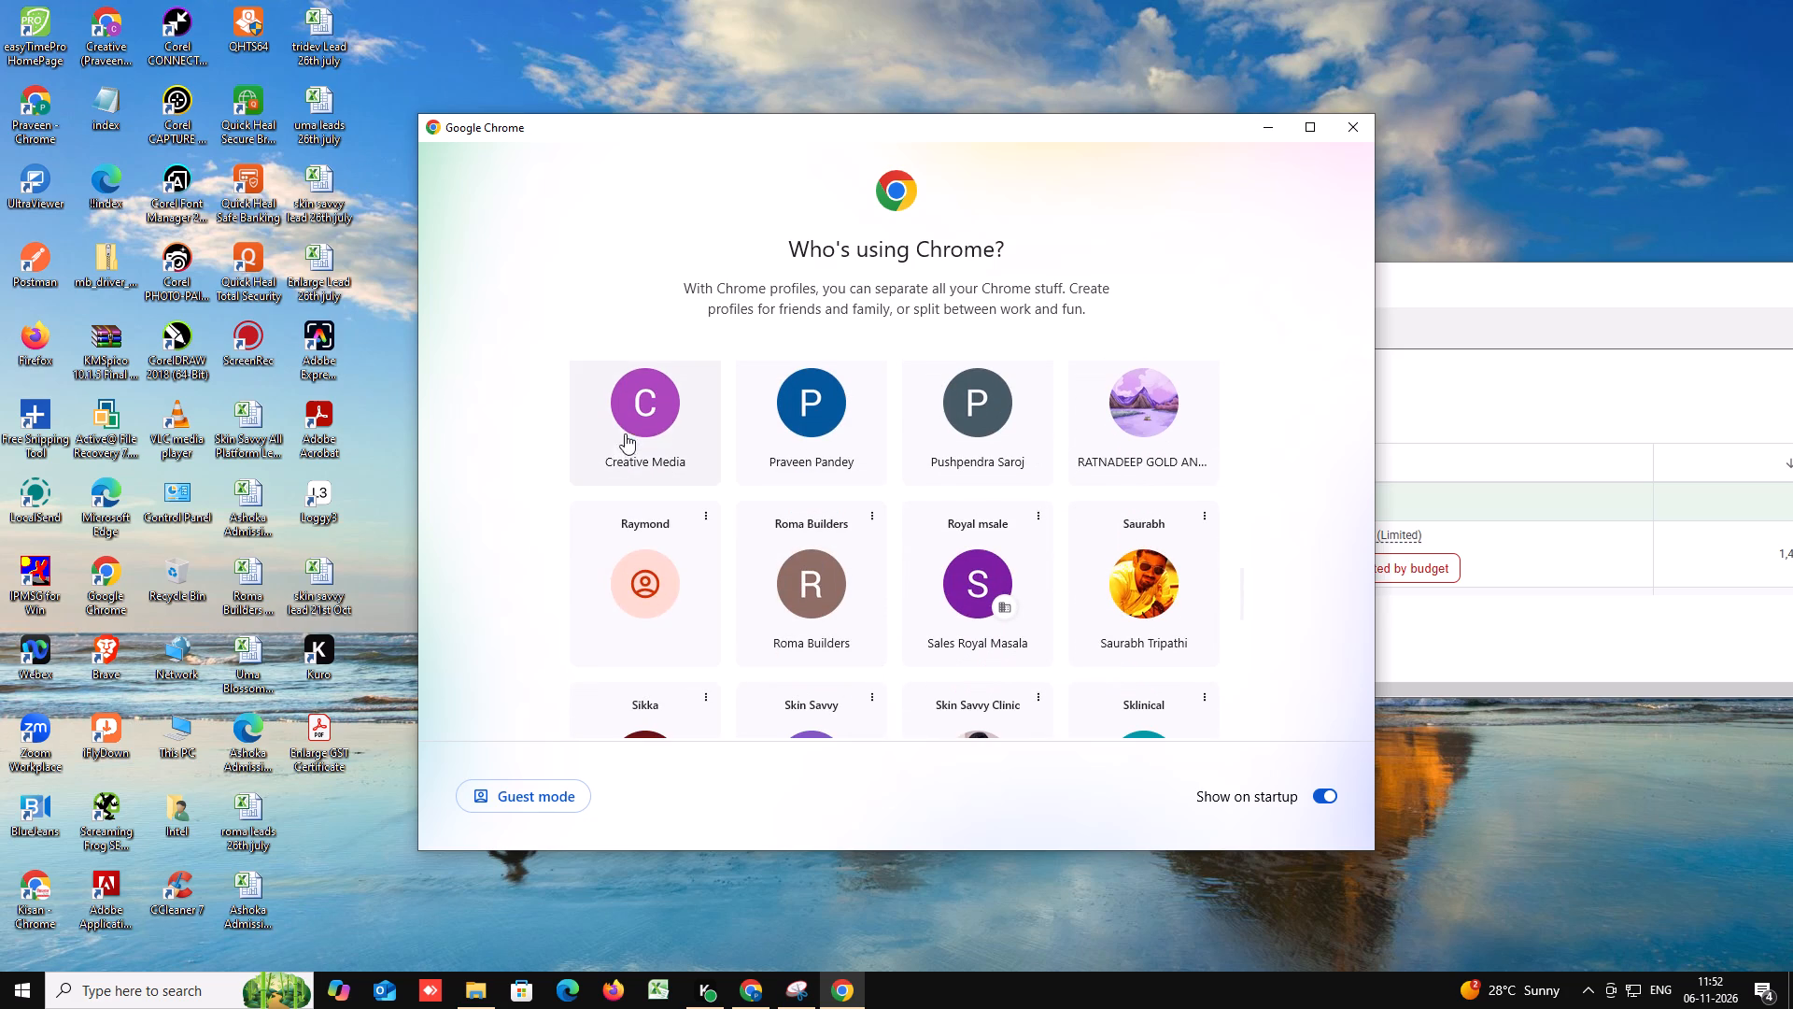
left_click(625, 433)
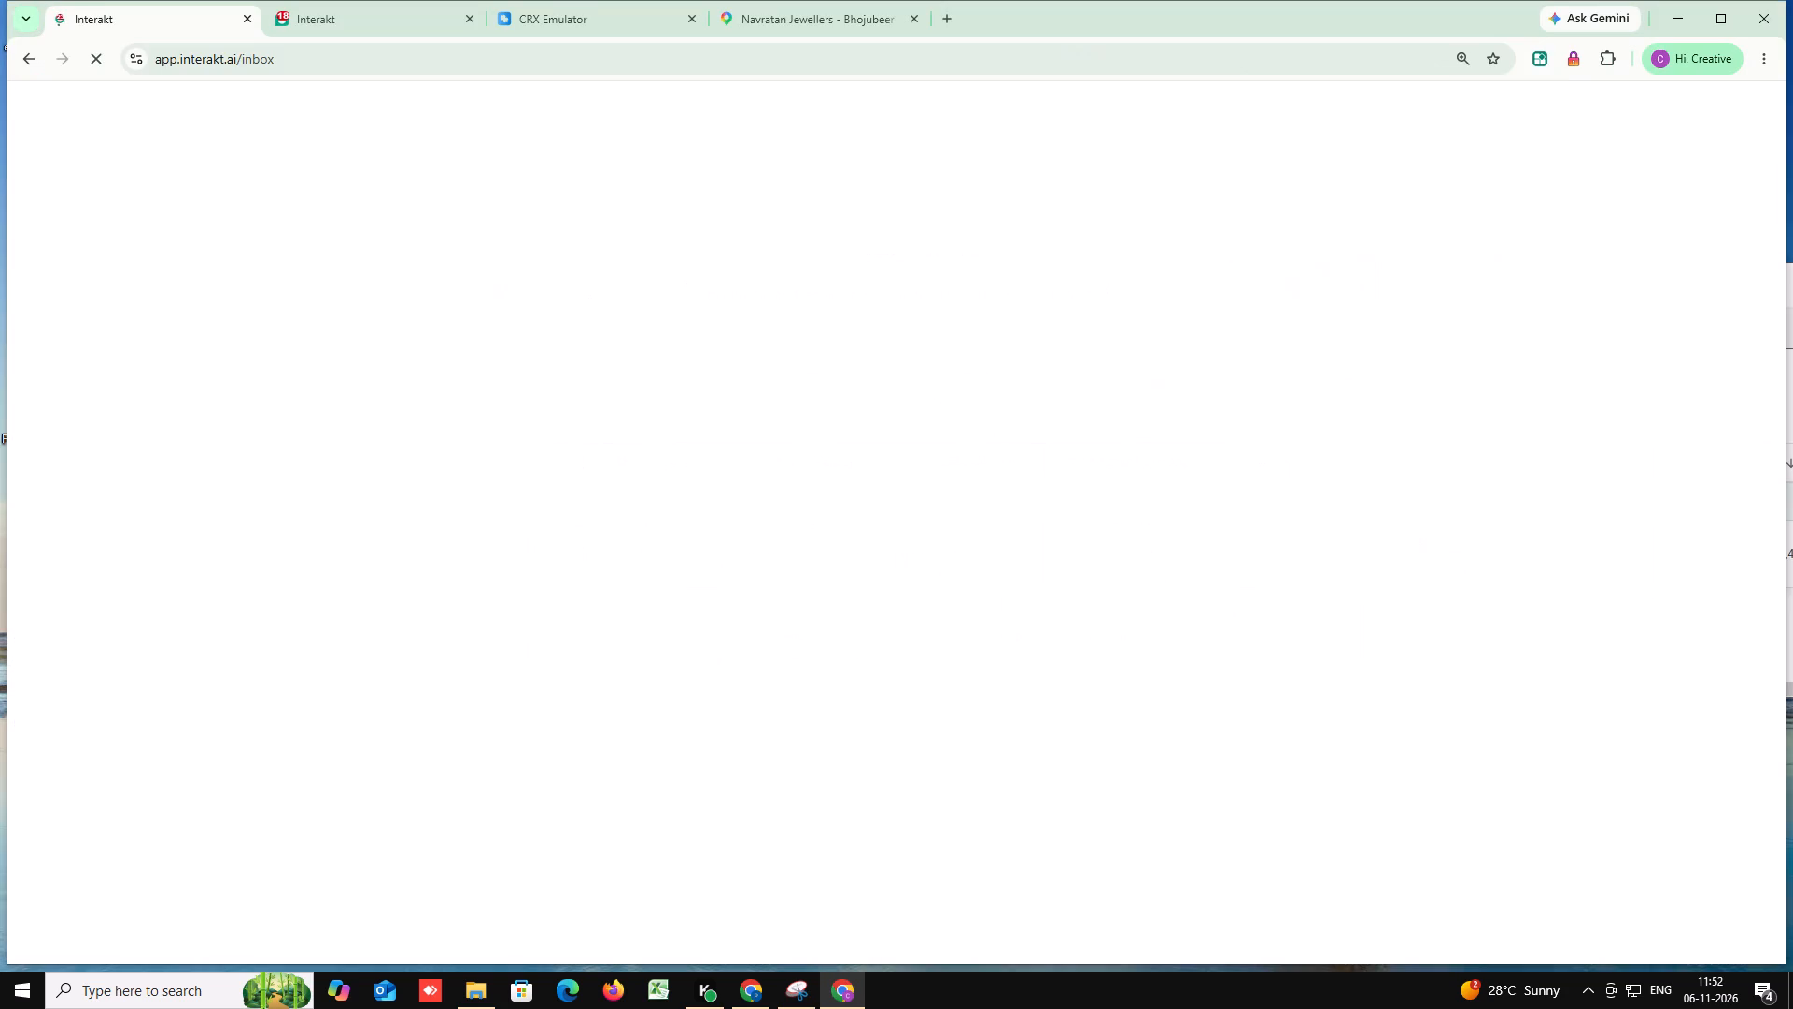
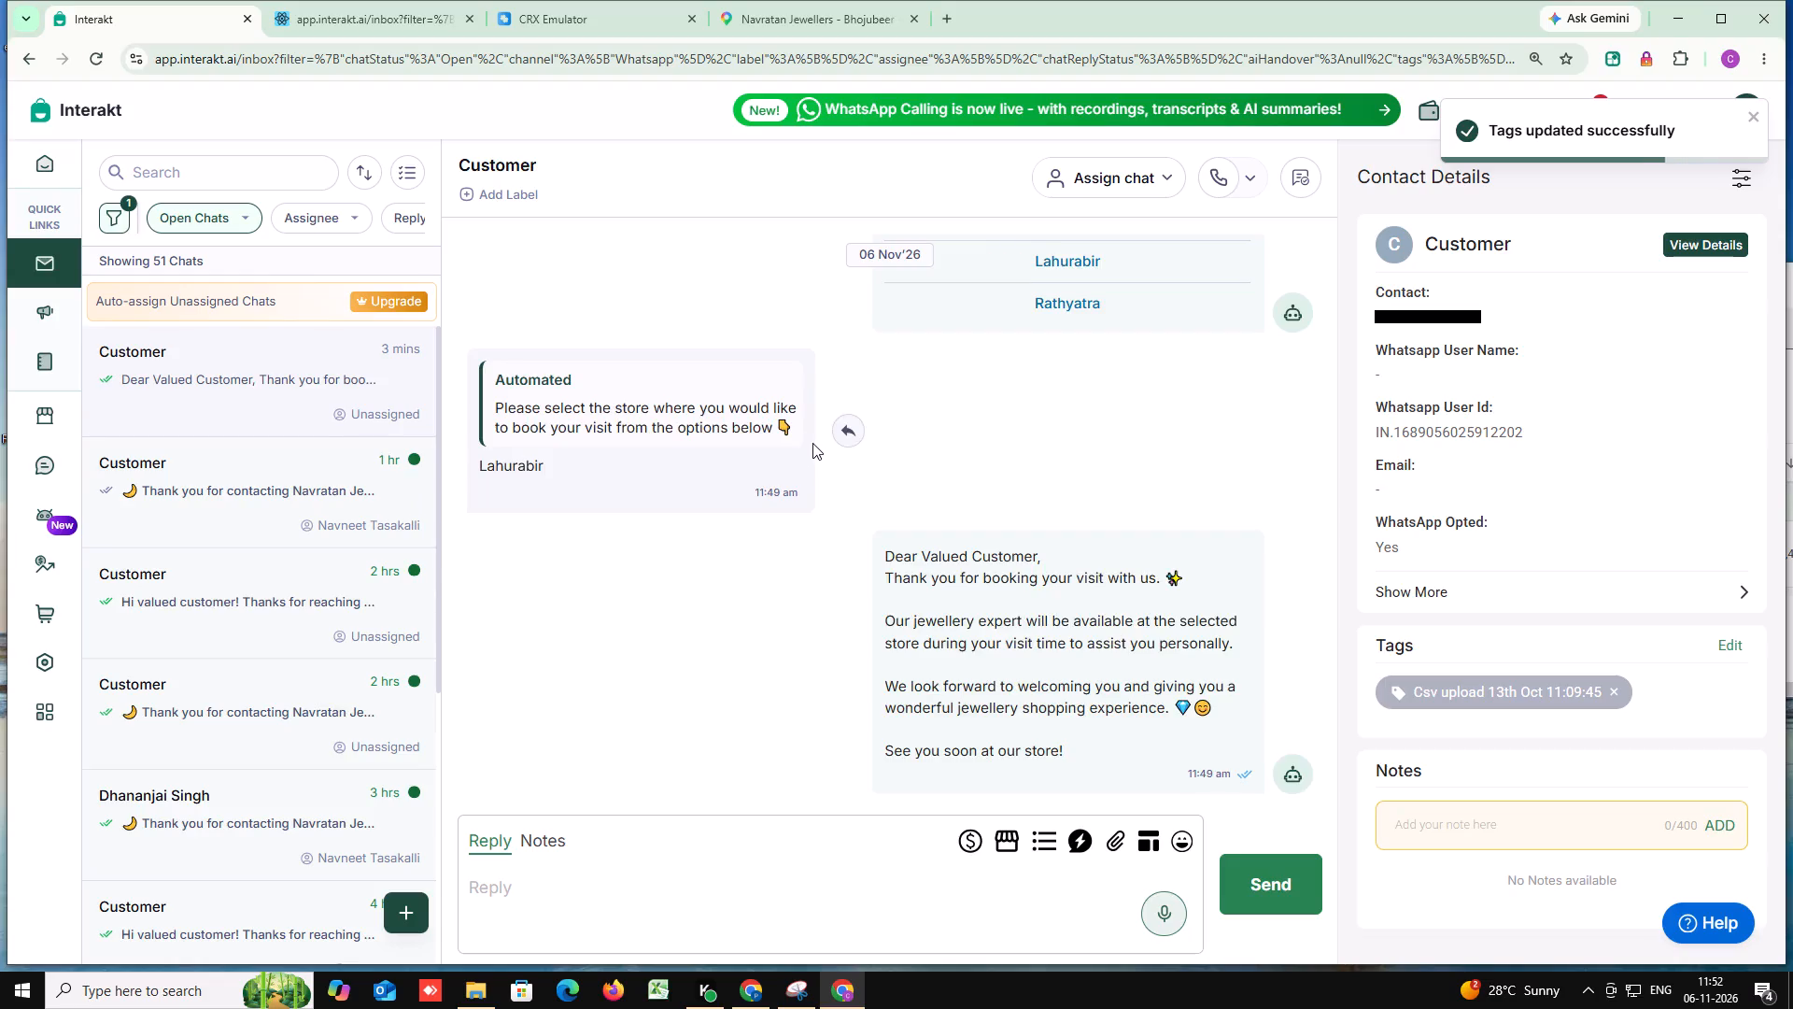
Capture a Snipping Tool screenshot of the open Customer chat, from its header down past the 06 Nov'26 Book Store Visit reply.
scroll(812, 443, "up", 5)
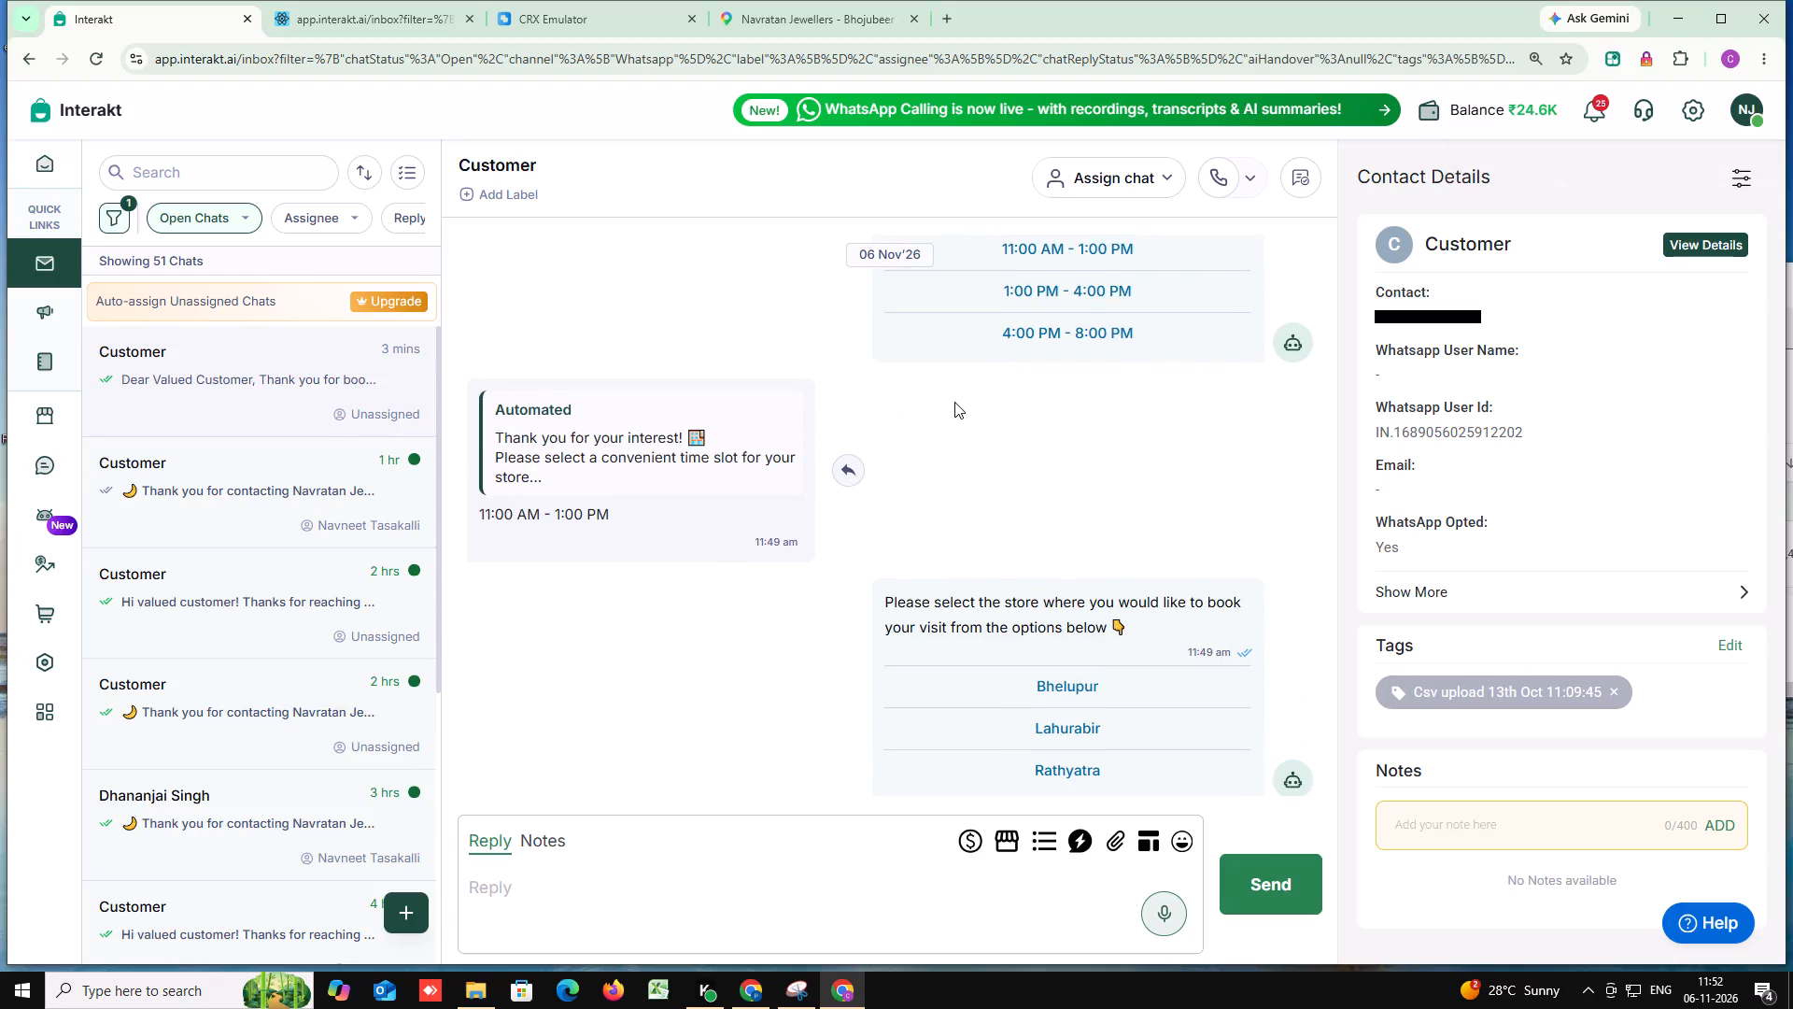
scroll(833, 407, "up", 2)
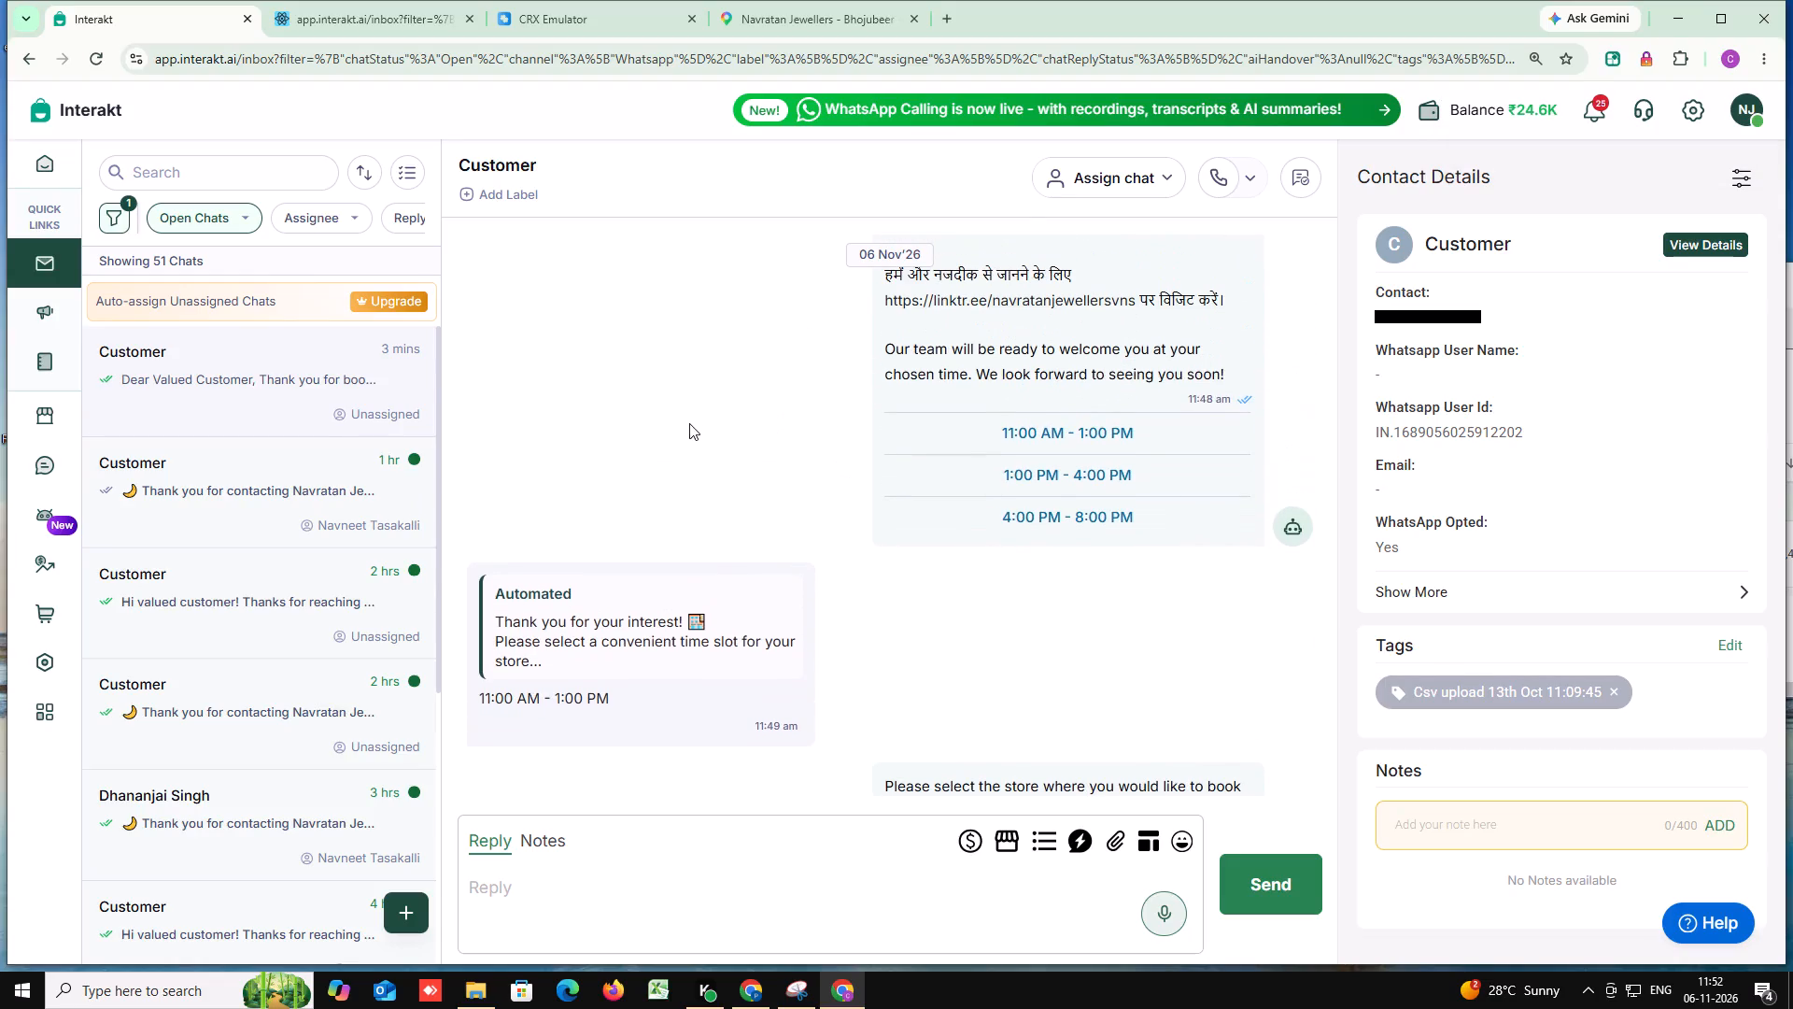
scroll(689, 423, "up", 14)
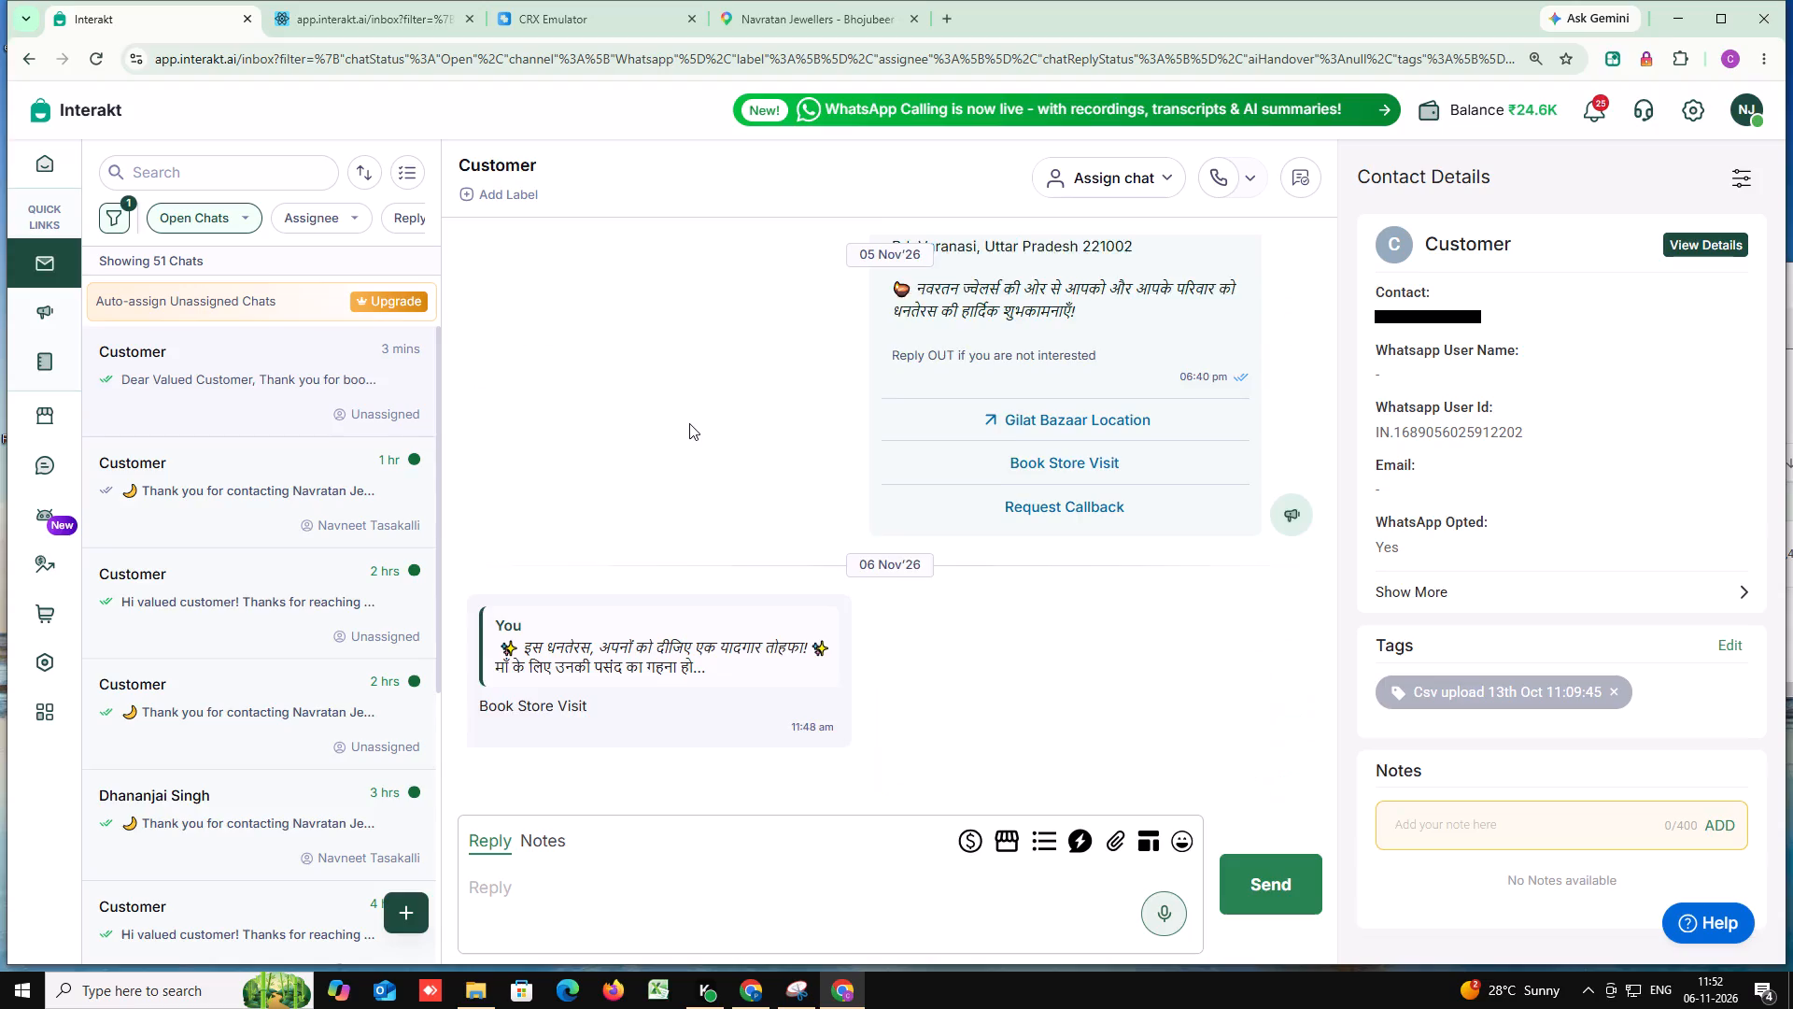
scroll(689, 423, "down", 2)
left_click(798, 996)
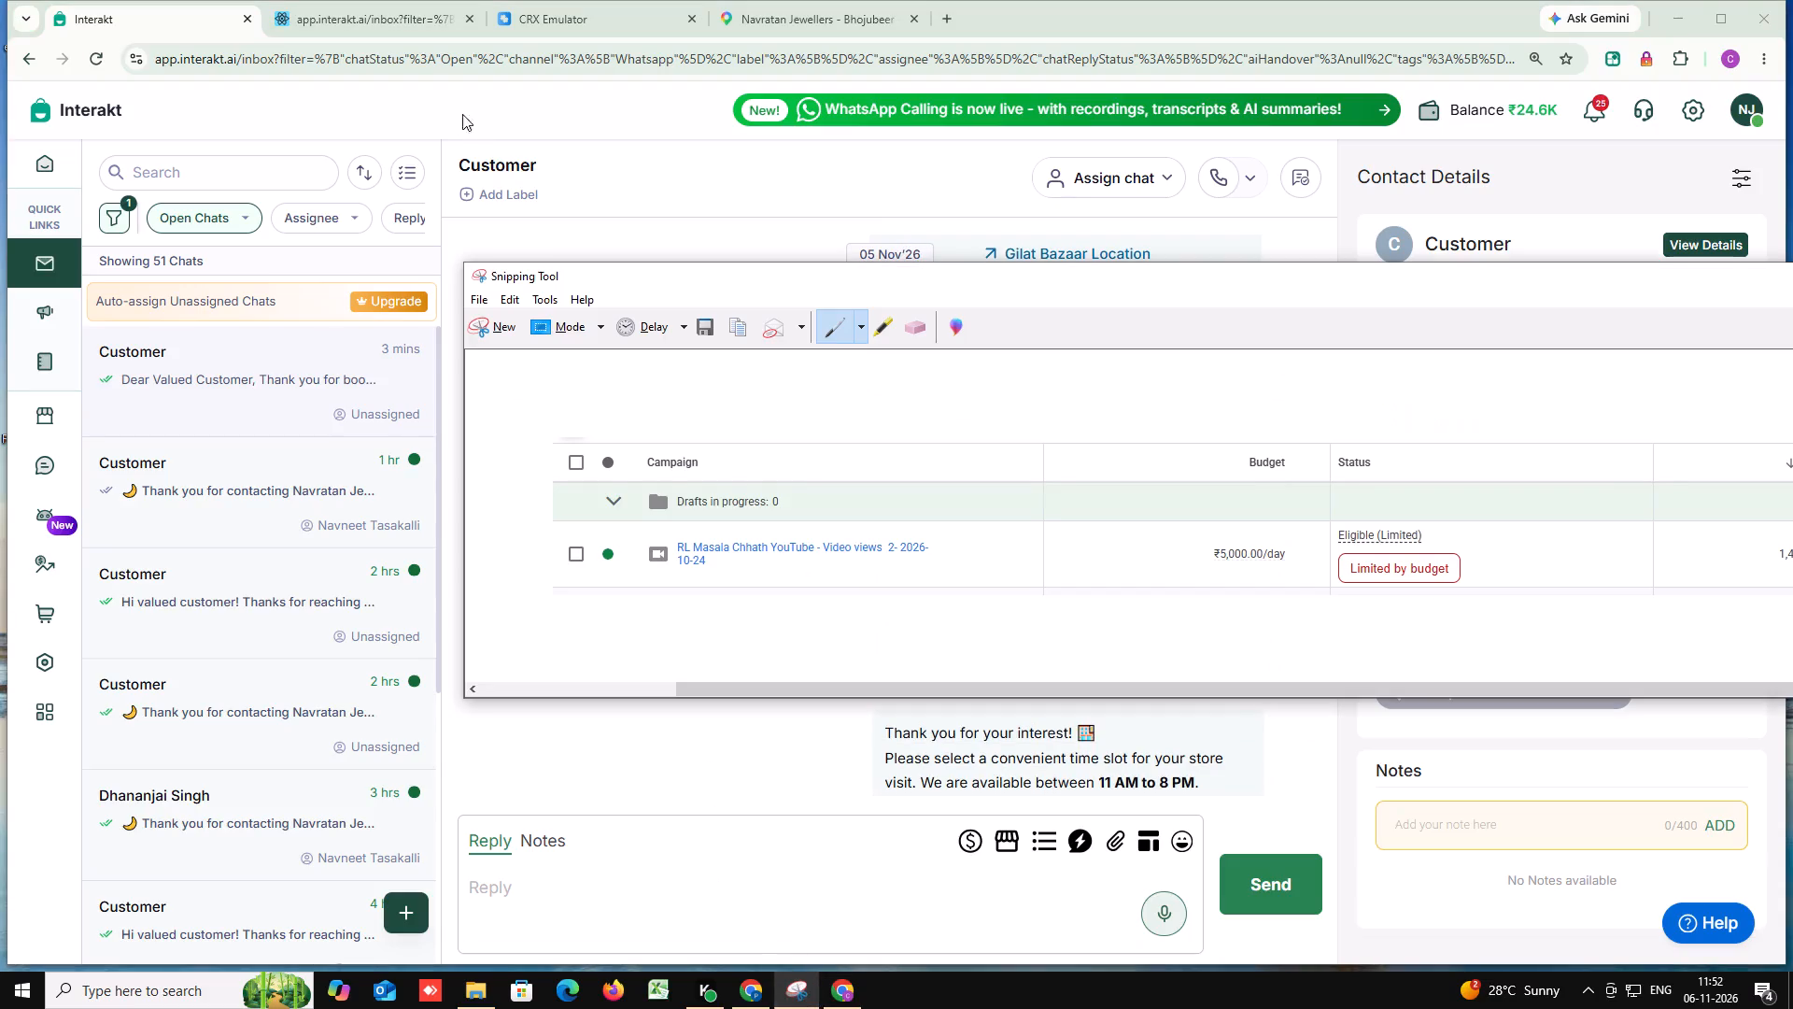
left_click(492, 323)
left_click_drag(448, 141, 1162, 671)
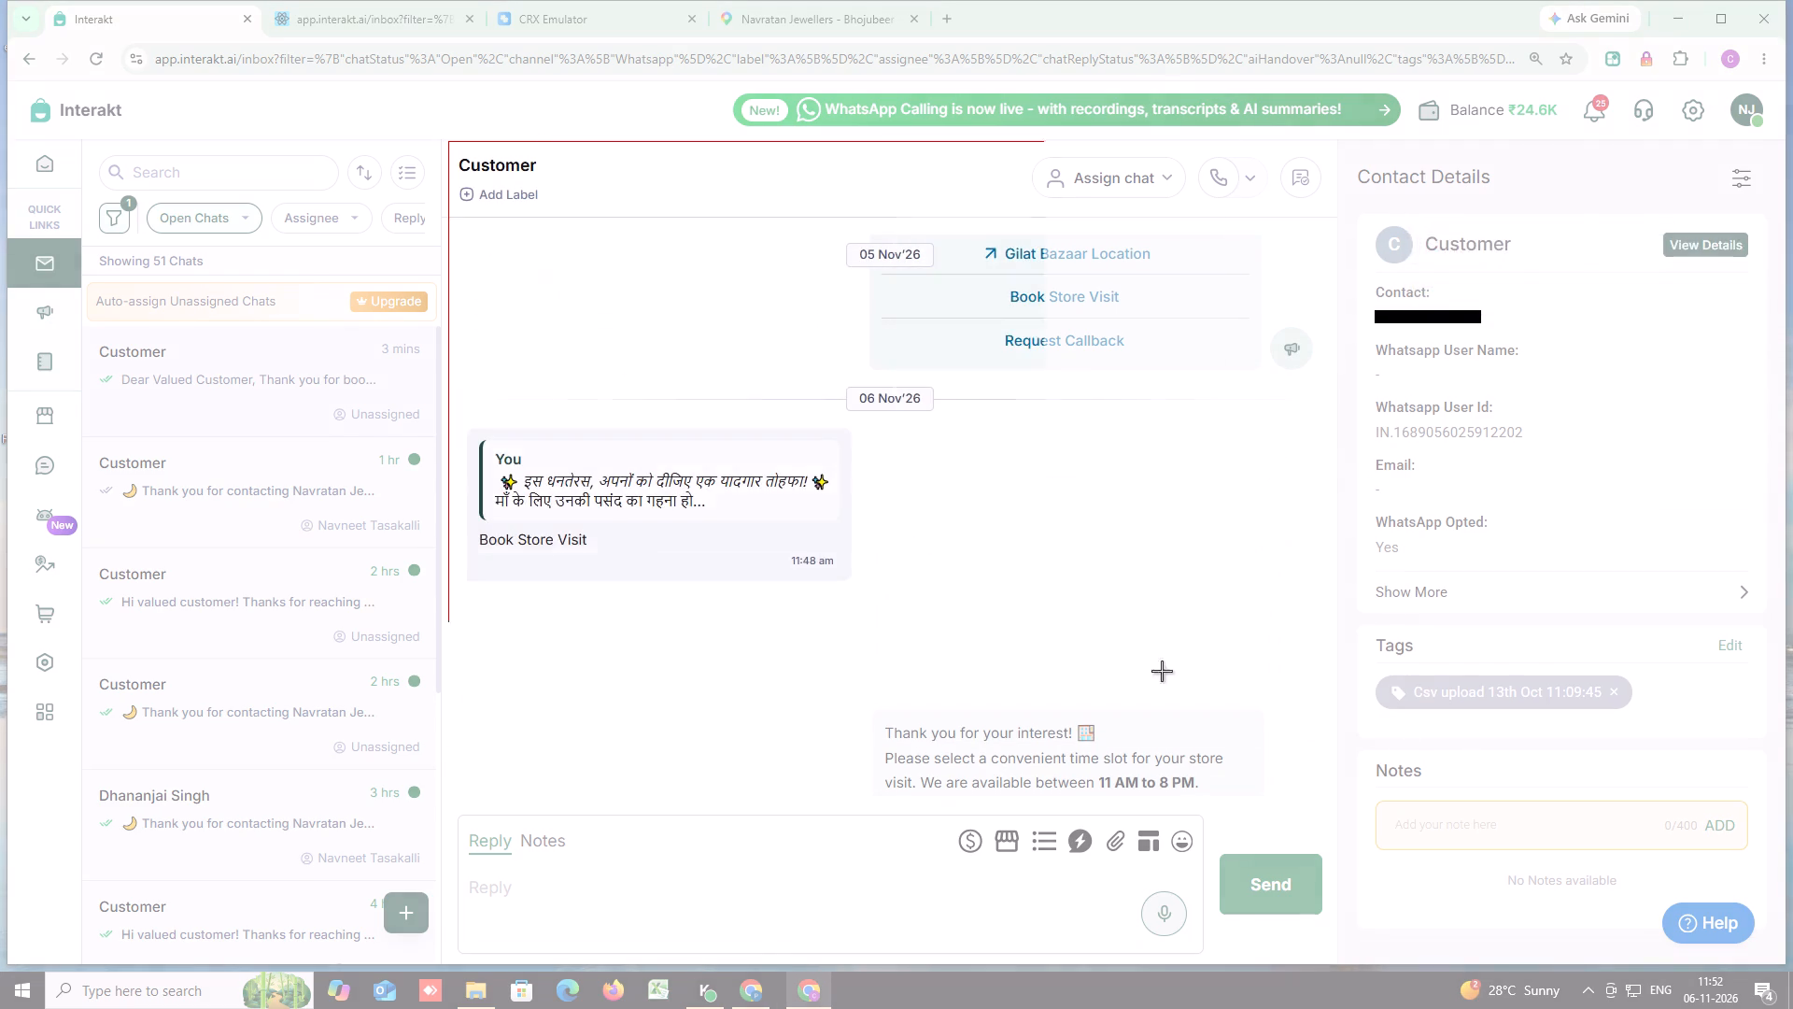
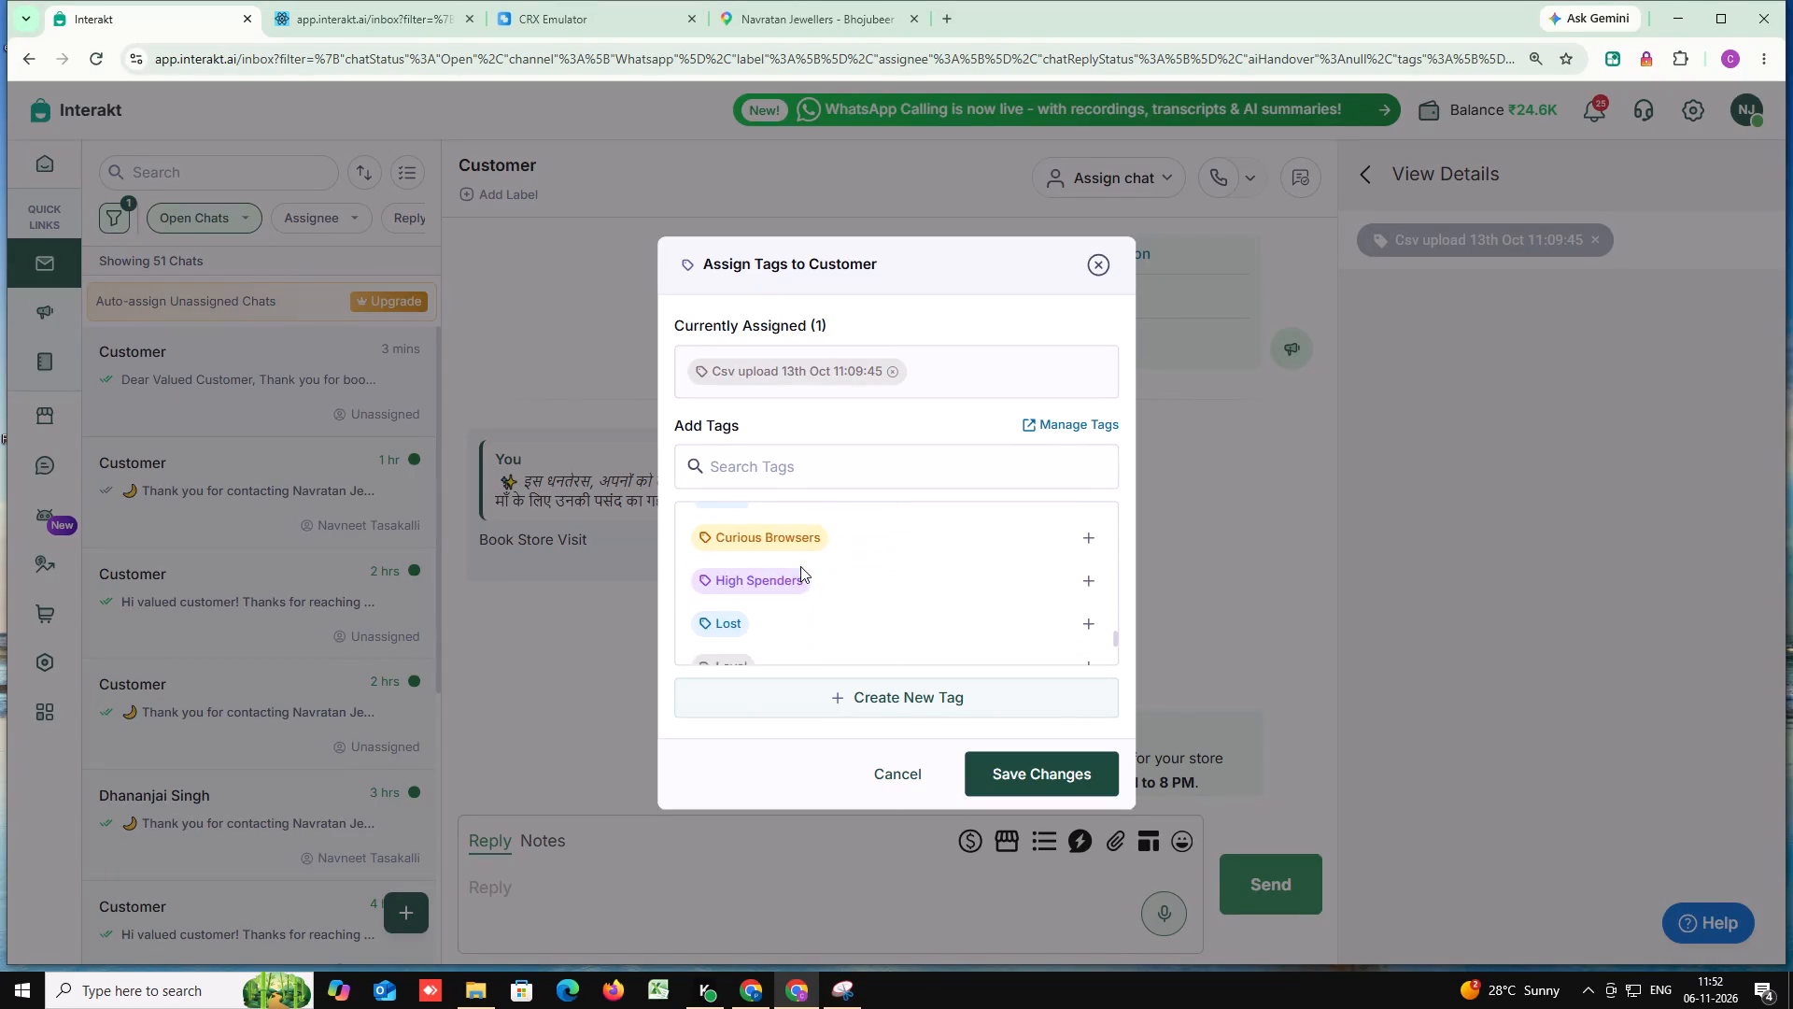
Replace the customer's Csv upload 13th Oct 11:09:45 tag with the Curious Browsers tag and save the tag changes.
scroll(800, 566, "up", 2)
left_click(784, 625)
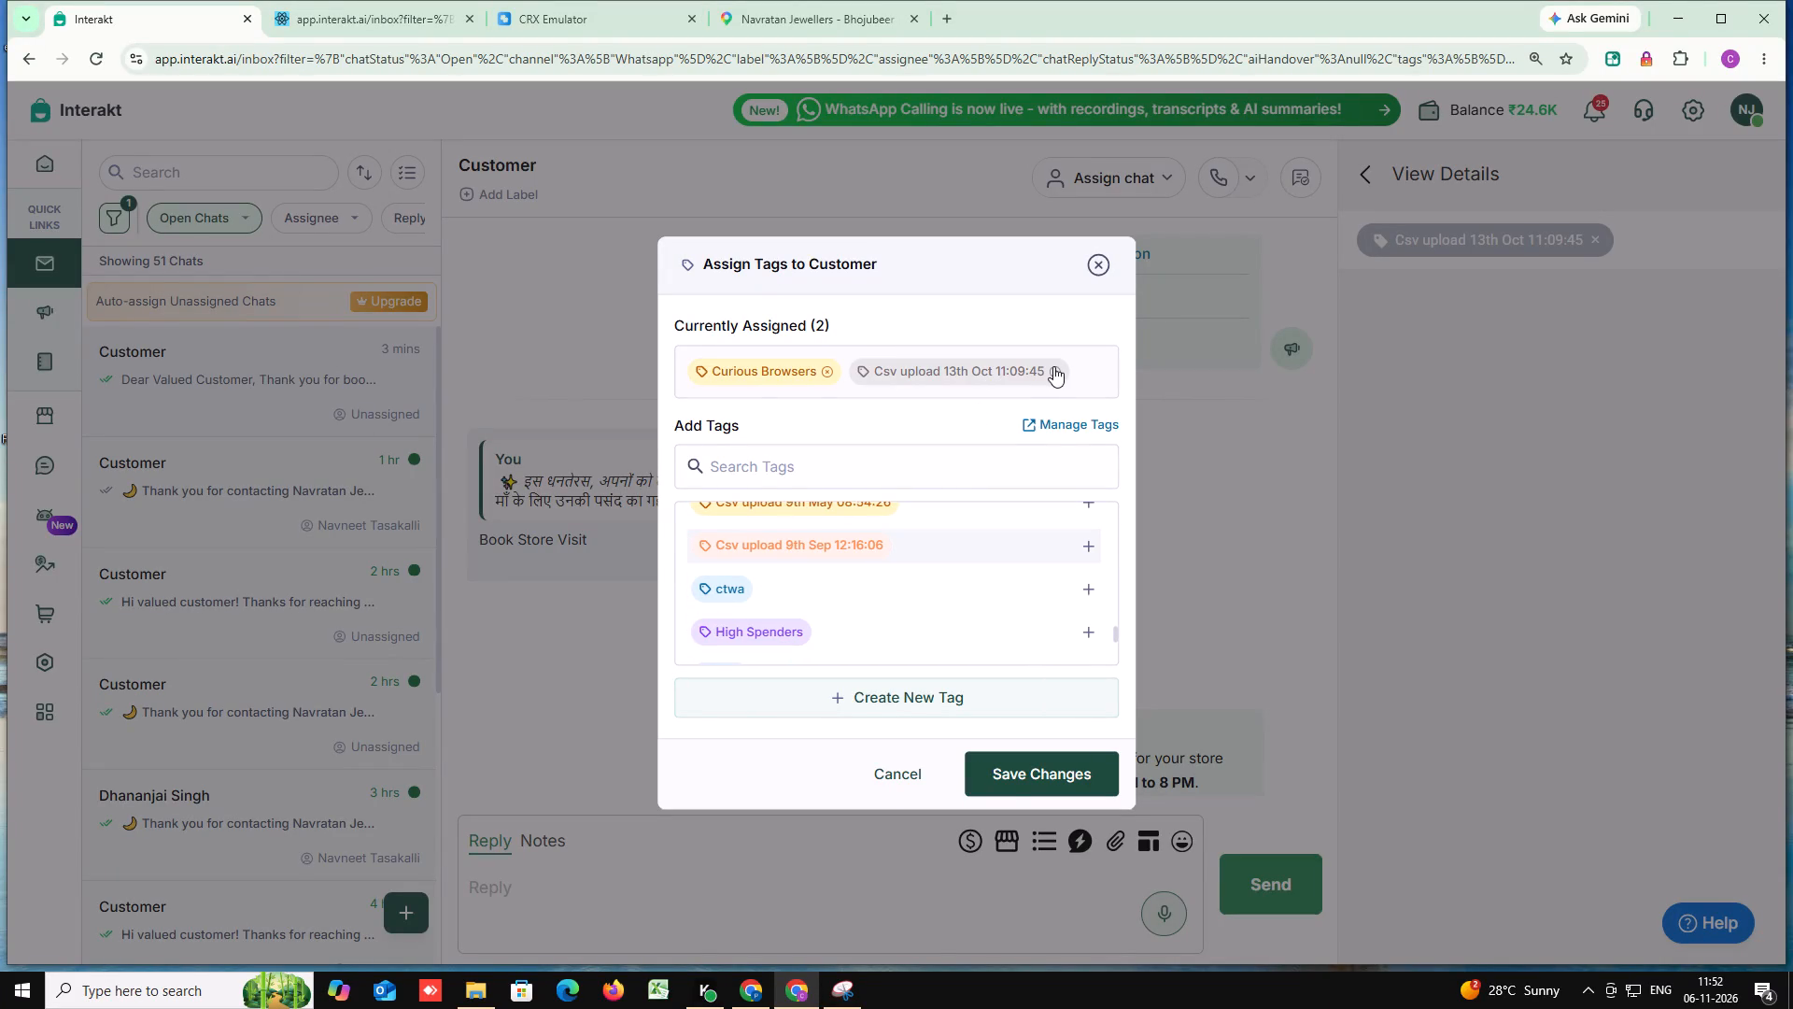
left_click(1053, 366)
left_click(1011, 773)
Close the tagged customer's store-visit booking chat.
left_click(1306, 184)
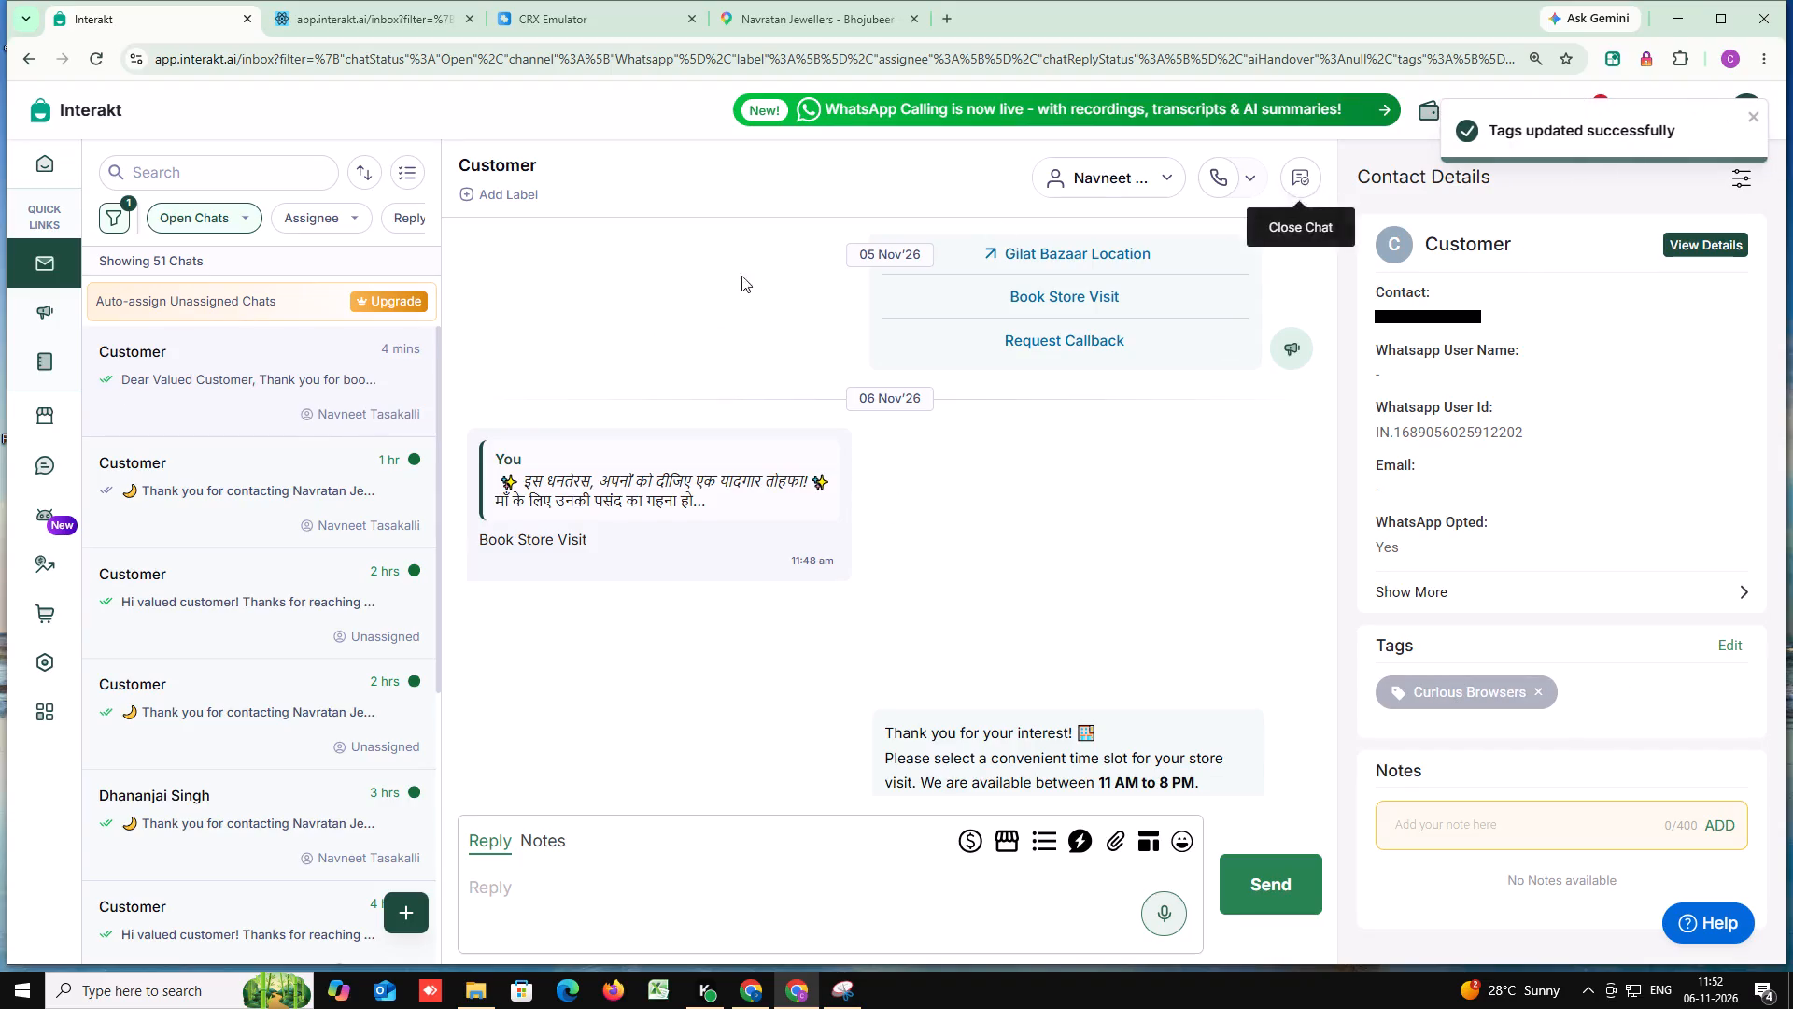
Open the topmost remaining customer chat in the open chats list and review its conversation history.
left_click(231, 378)
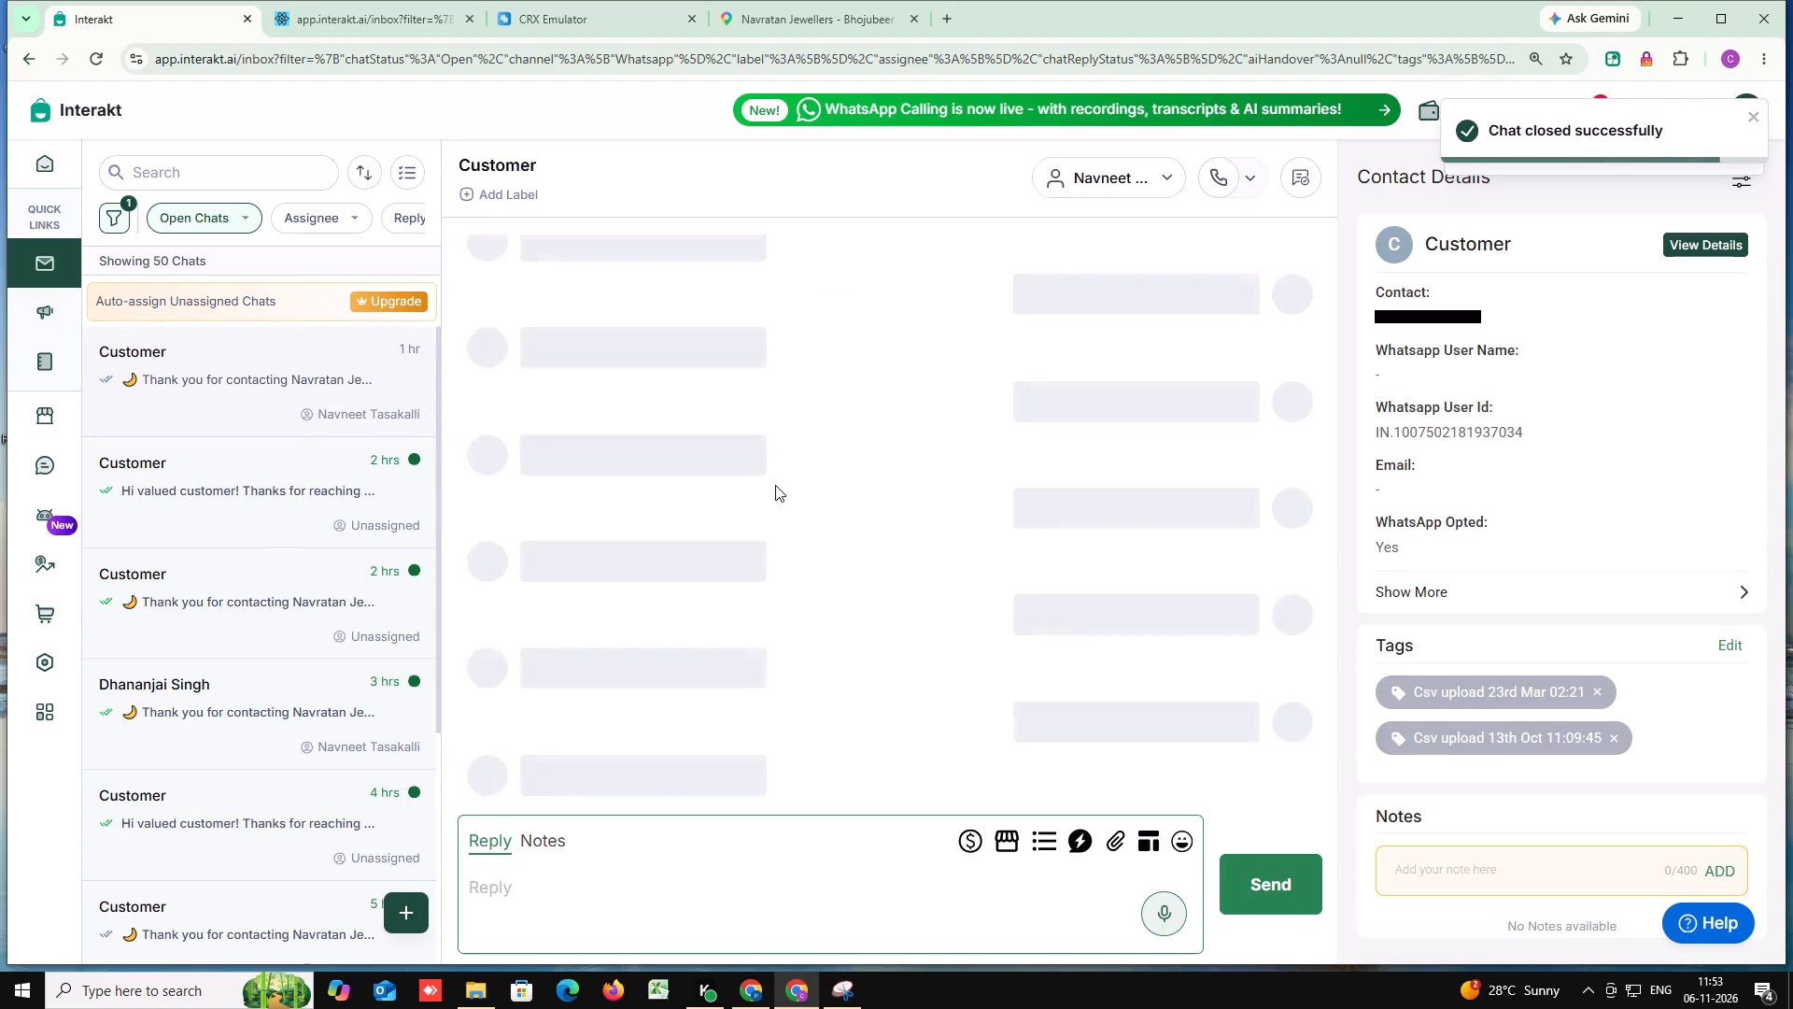
scroll(771, 476, "up", 9)
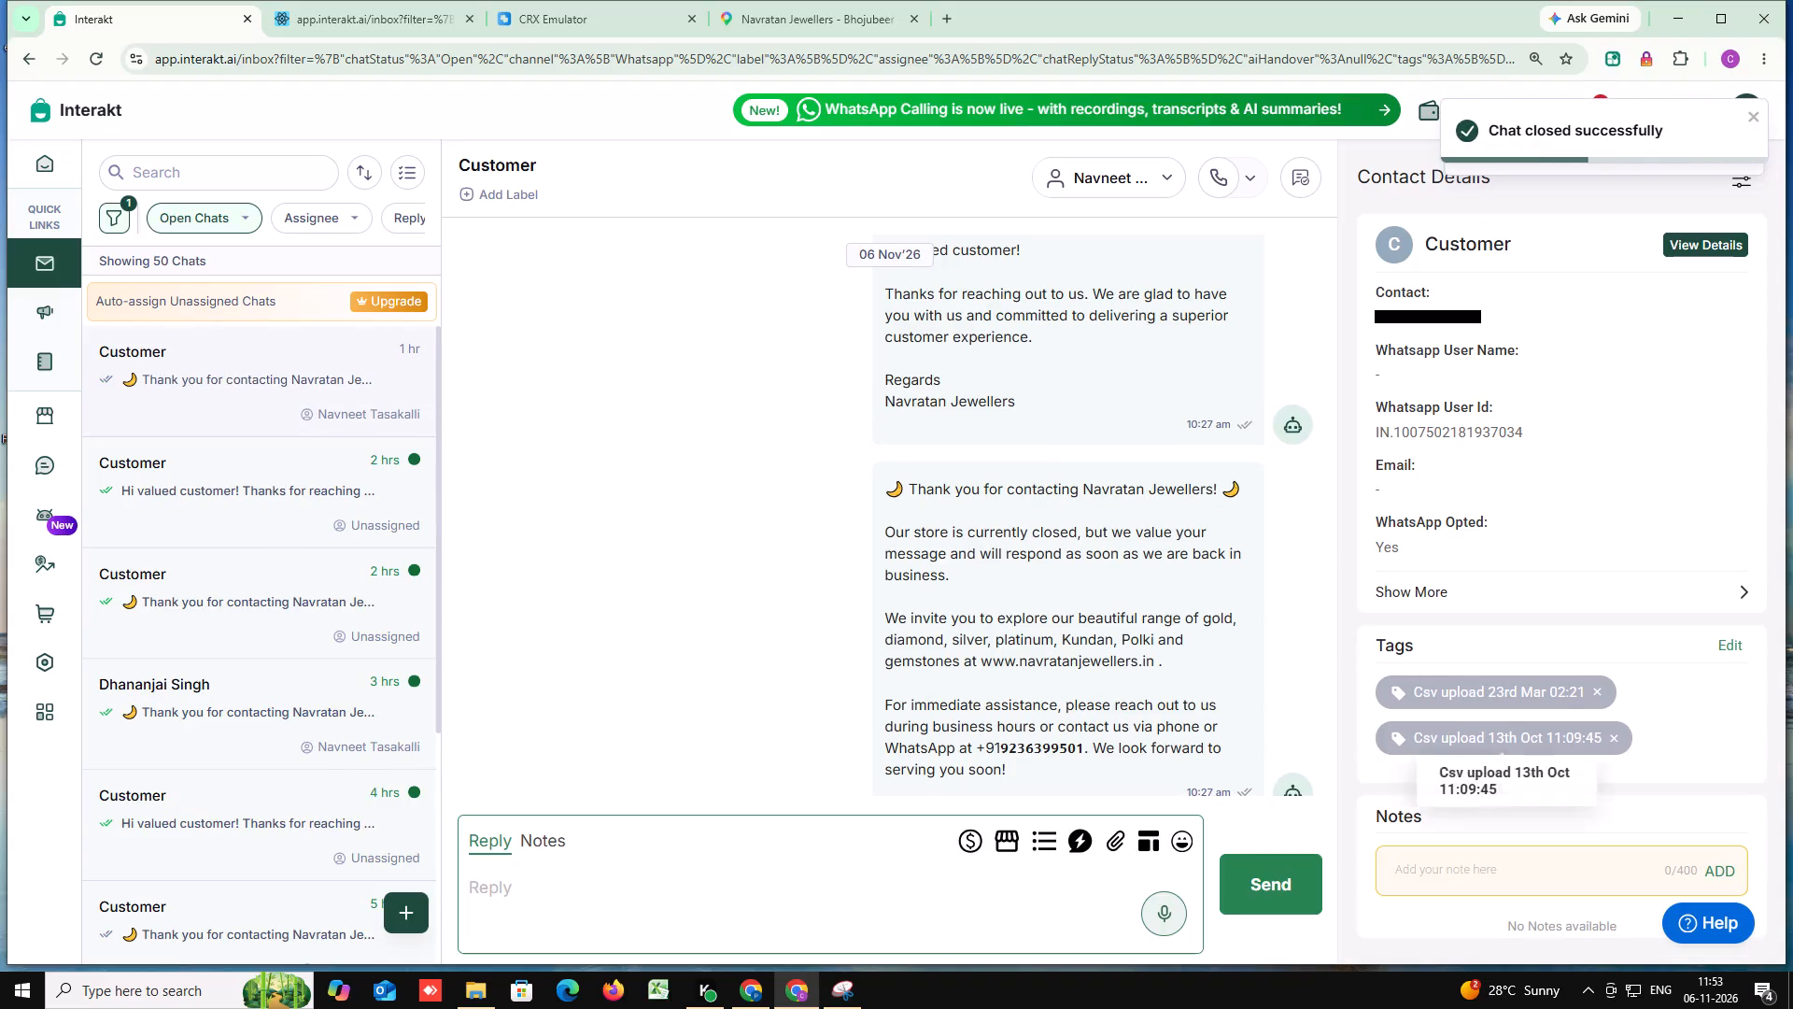
Remove the "Csv upload 23rd Mar 02:21" tag from the open customer's contact details and close the chat.
left_click(1598, 689)
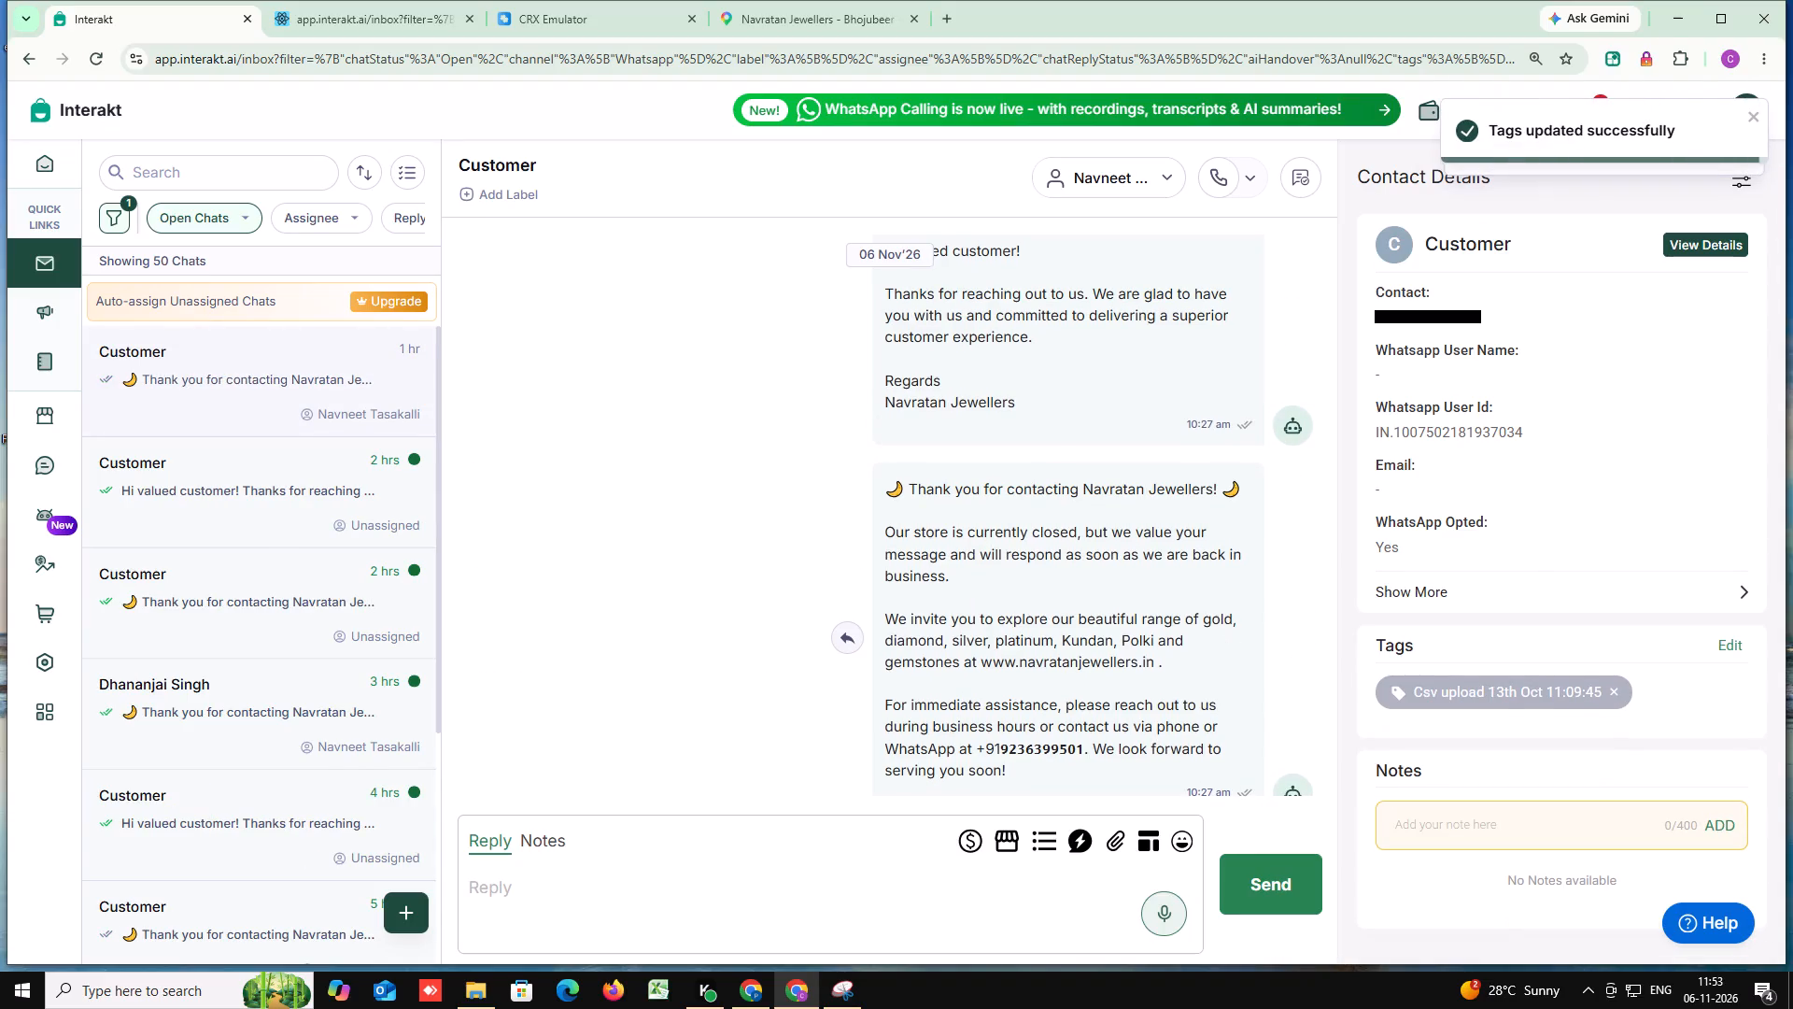
scroll(902, 571, "up", 6)
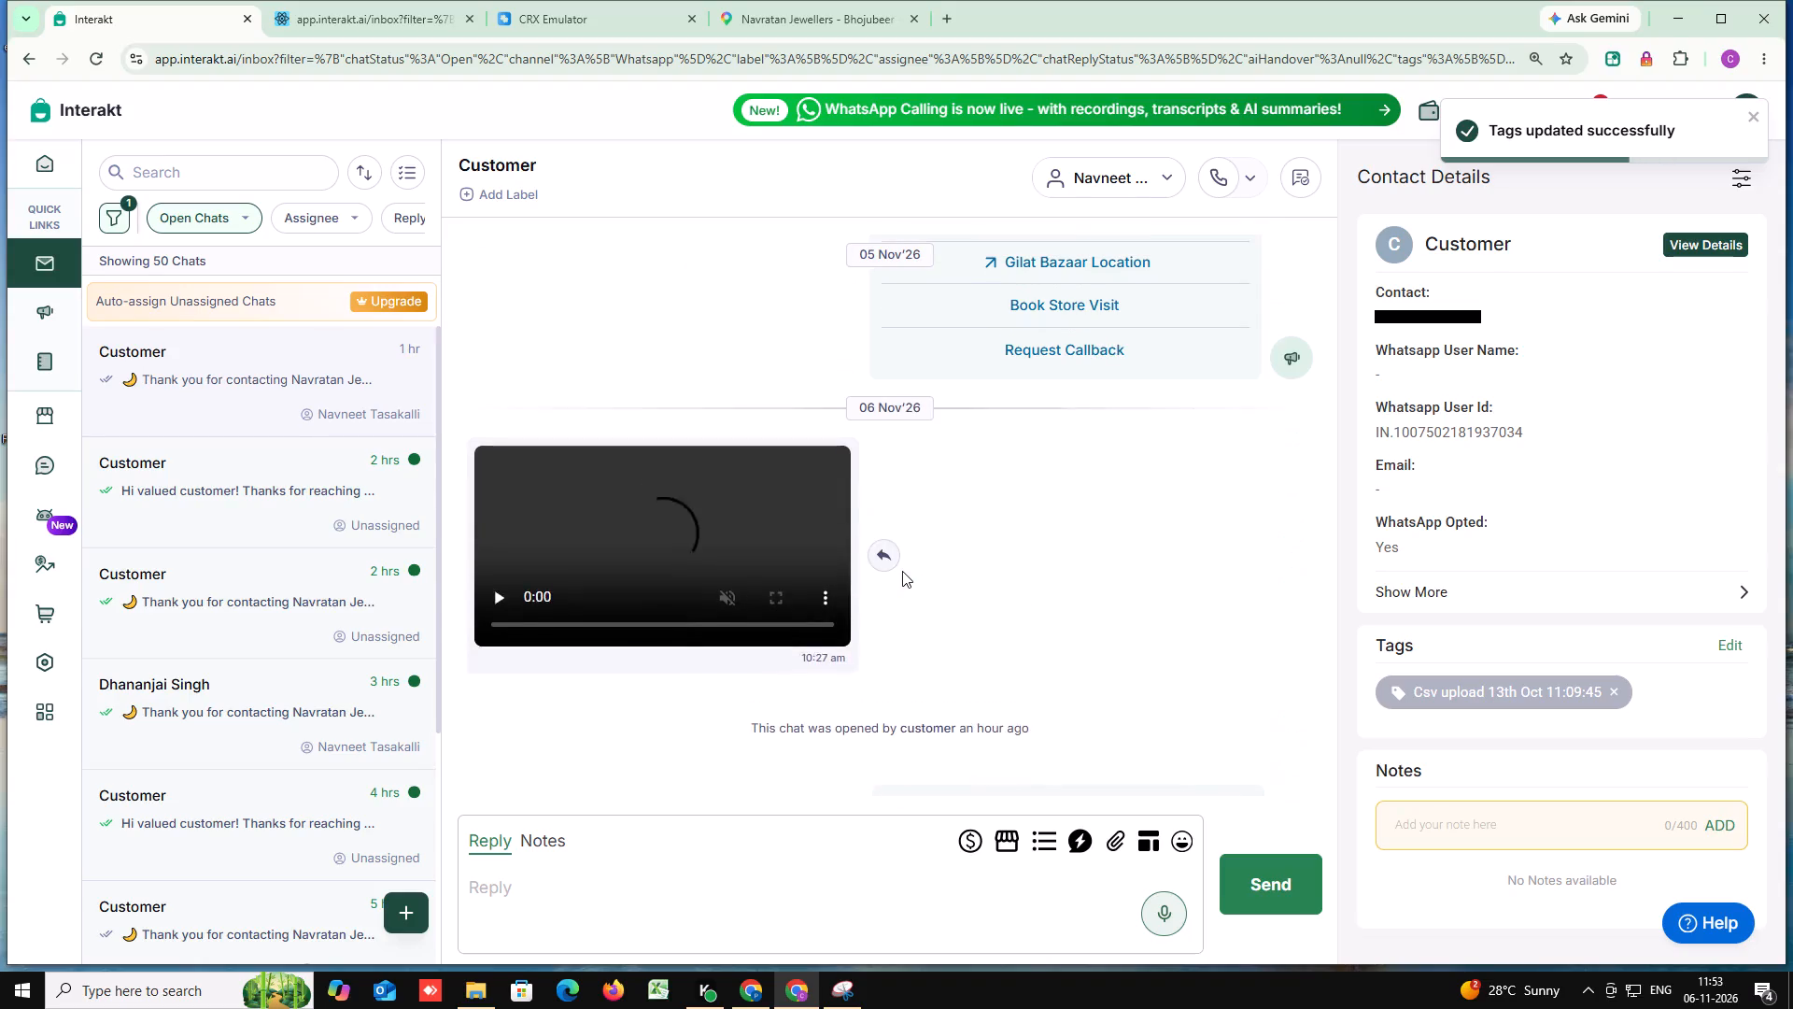
left_click(1314, 182)
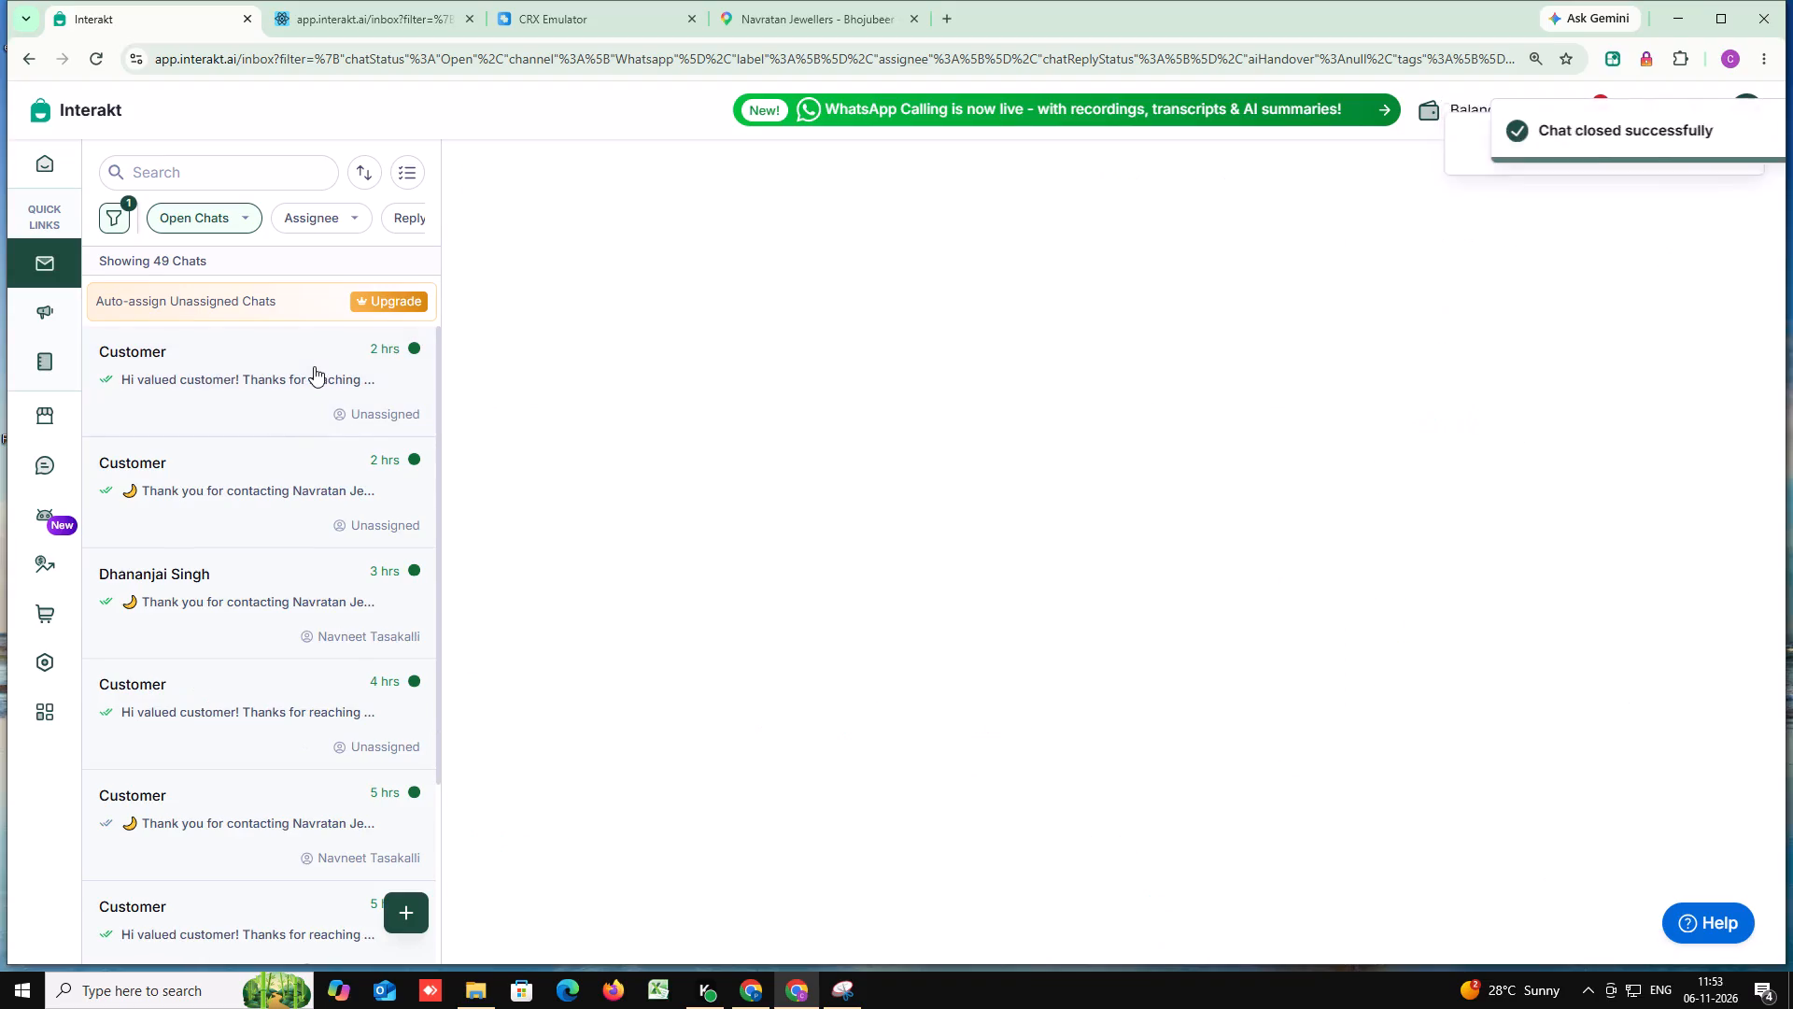
In the first remaining open chat, remove the "Csv upload 23rd Mar 02:21" and "Csv upload 5th Aug 01:21:40" tags, and close the chat.
left_click(314, 371)
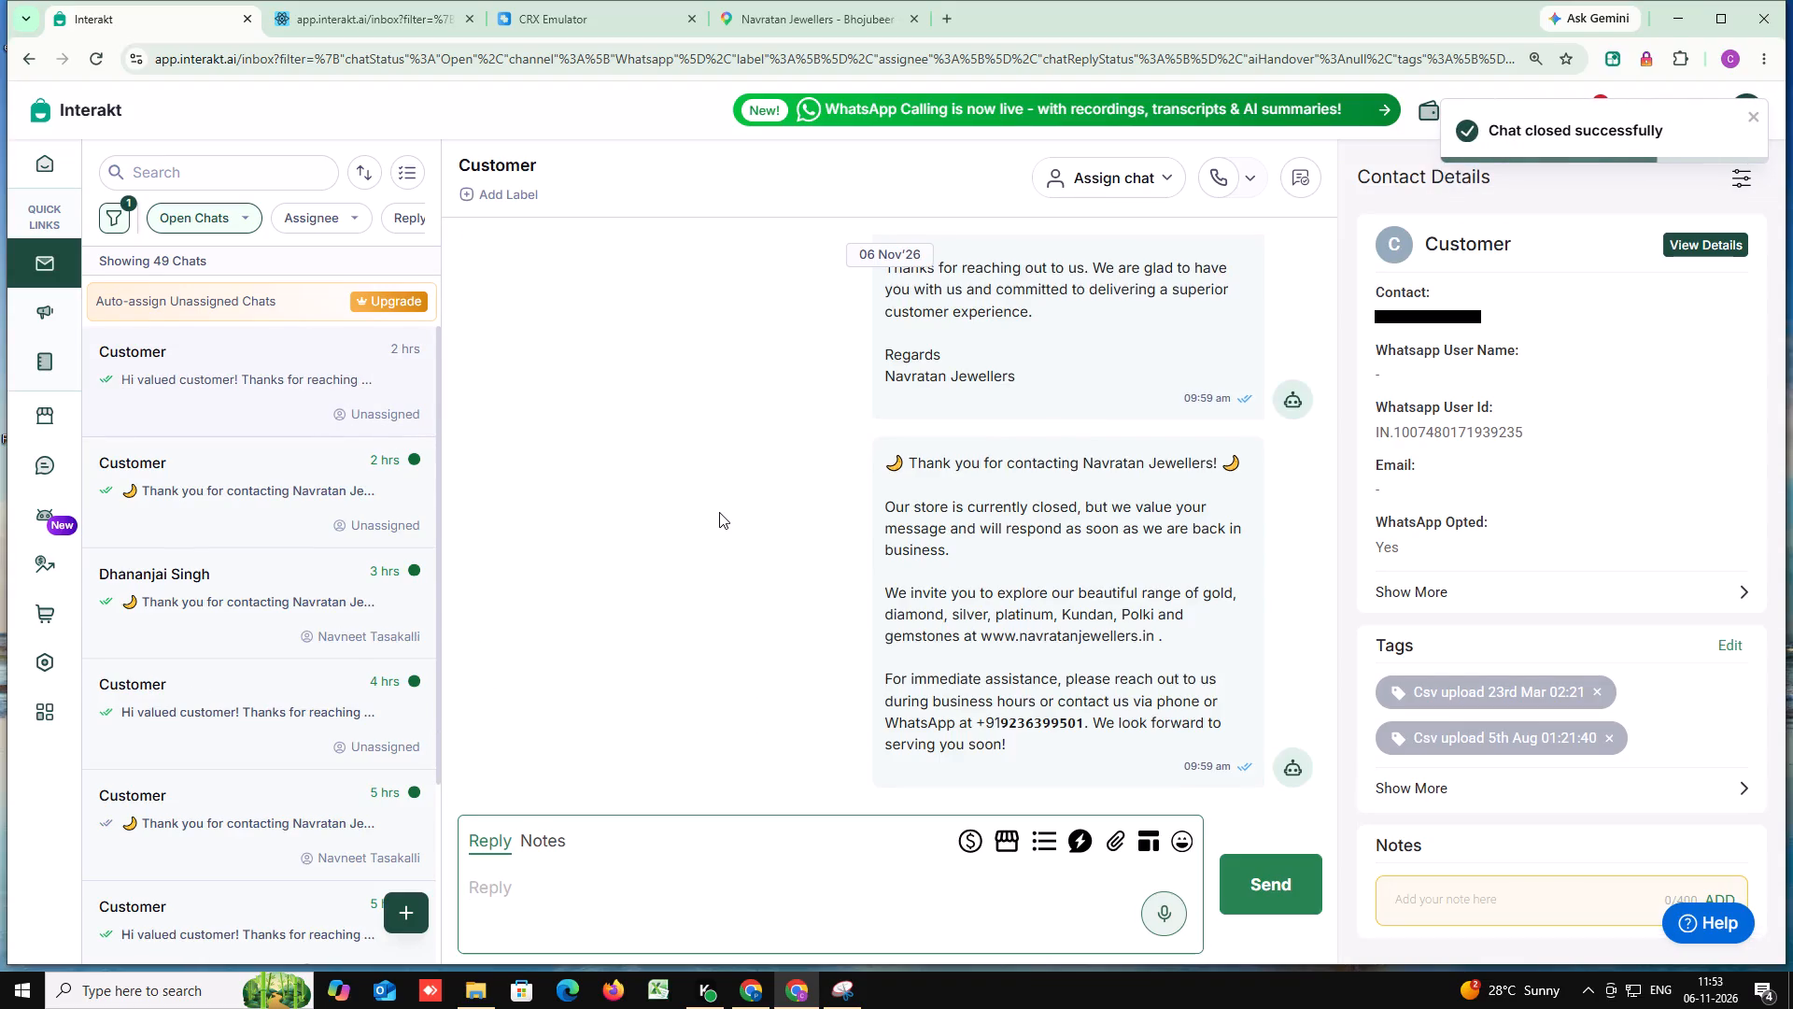
scroll(719, 512, "up", 17)
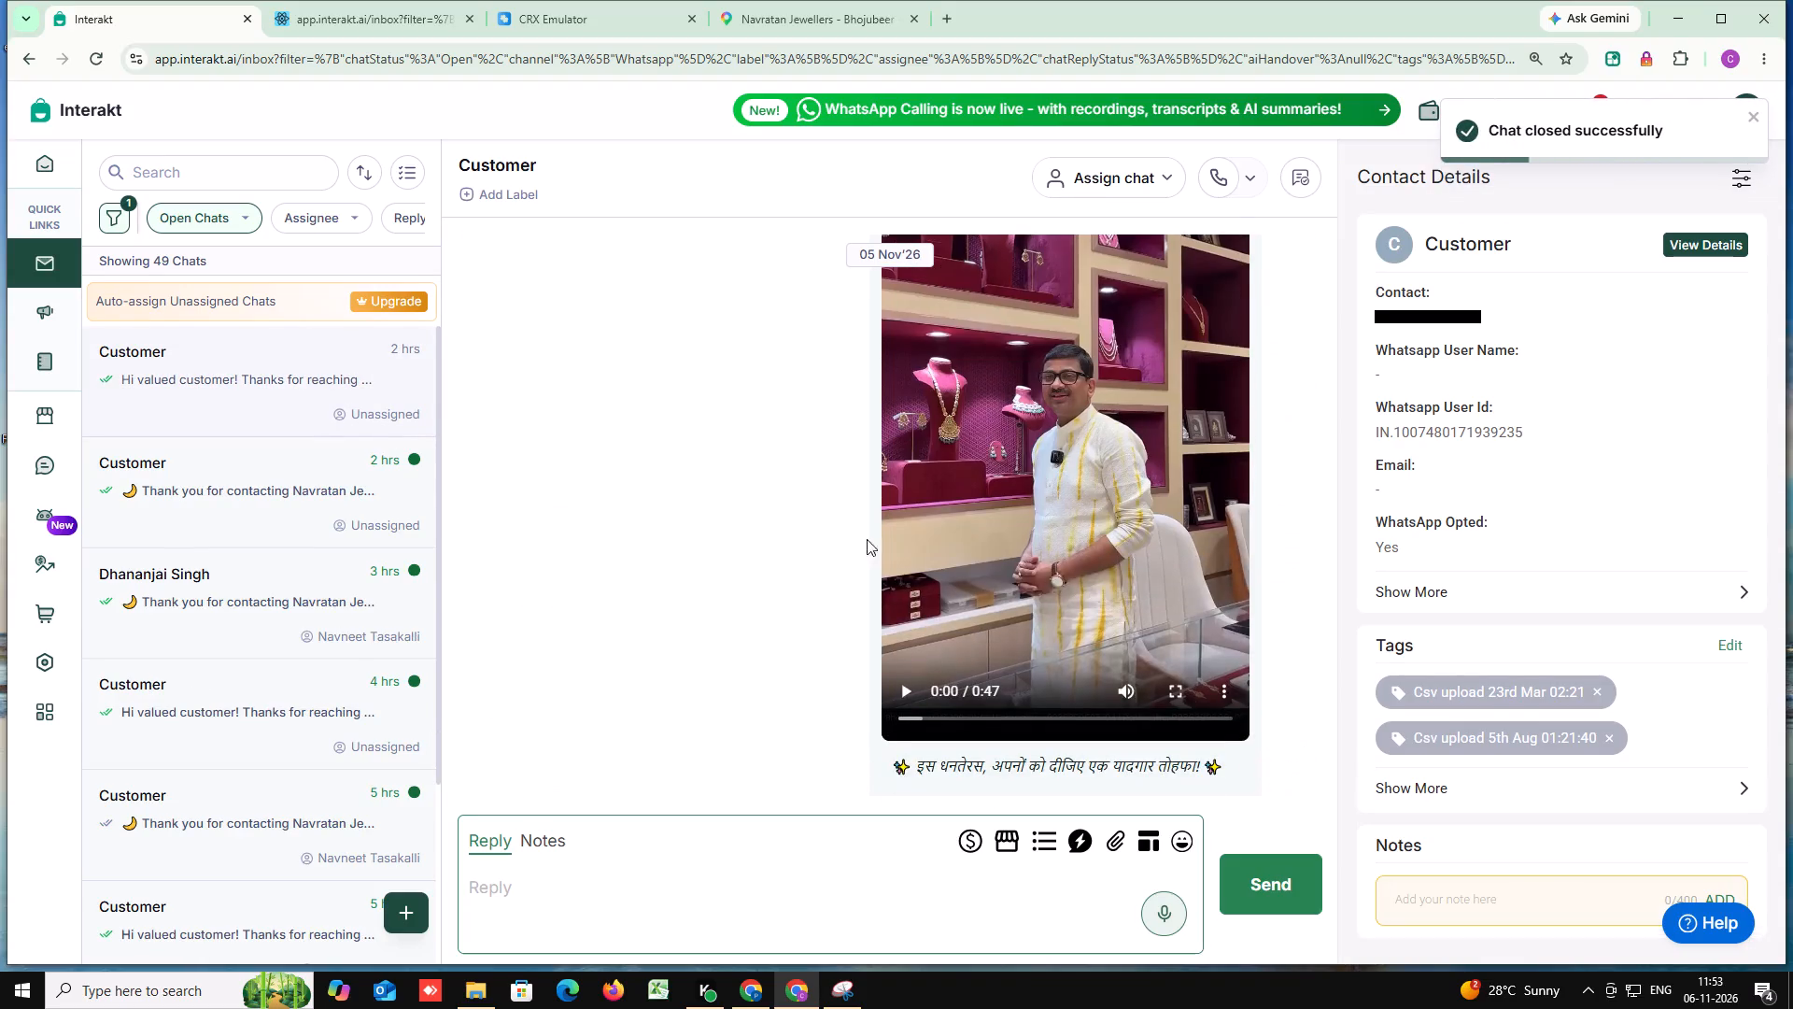
left_click(1595, 690)
scroll(765, 542, "up", 2)
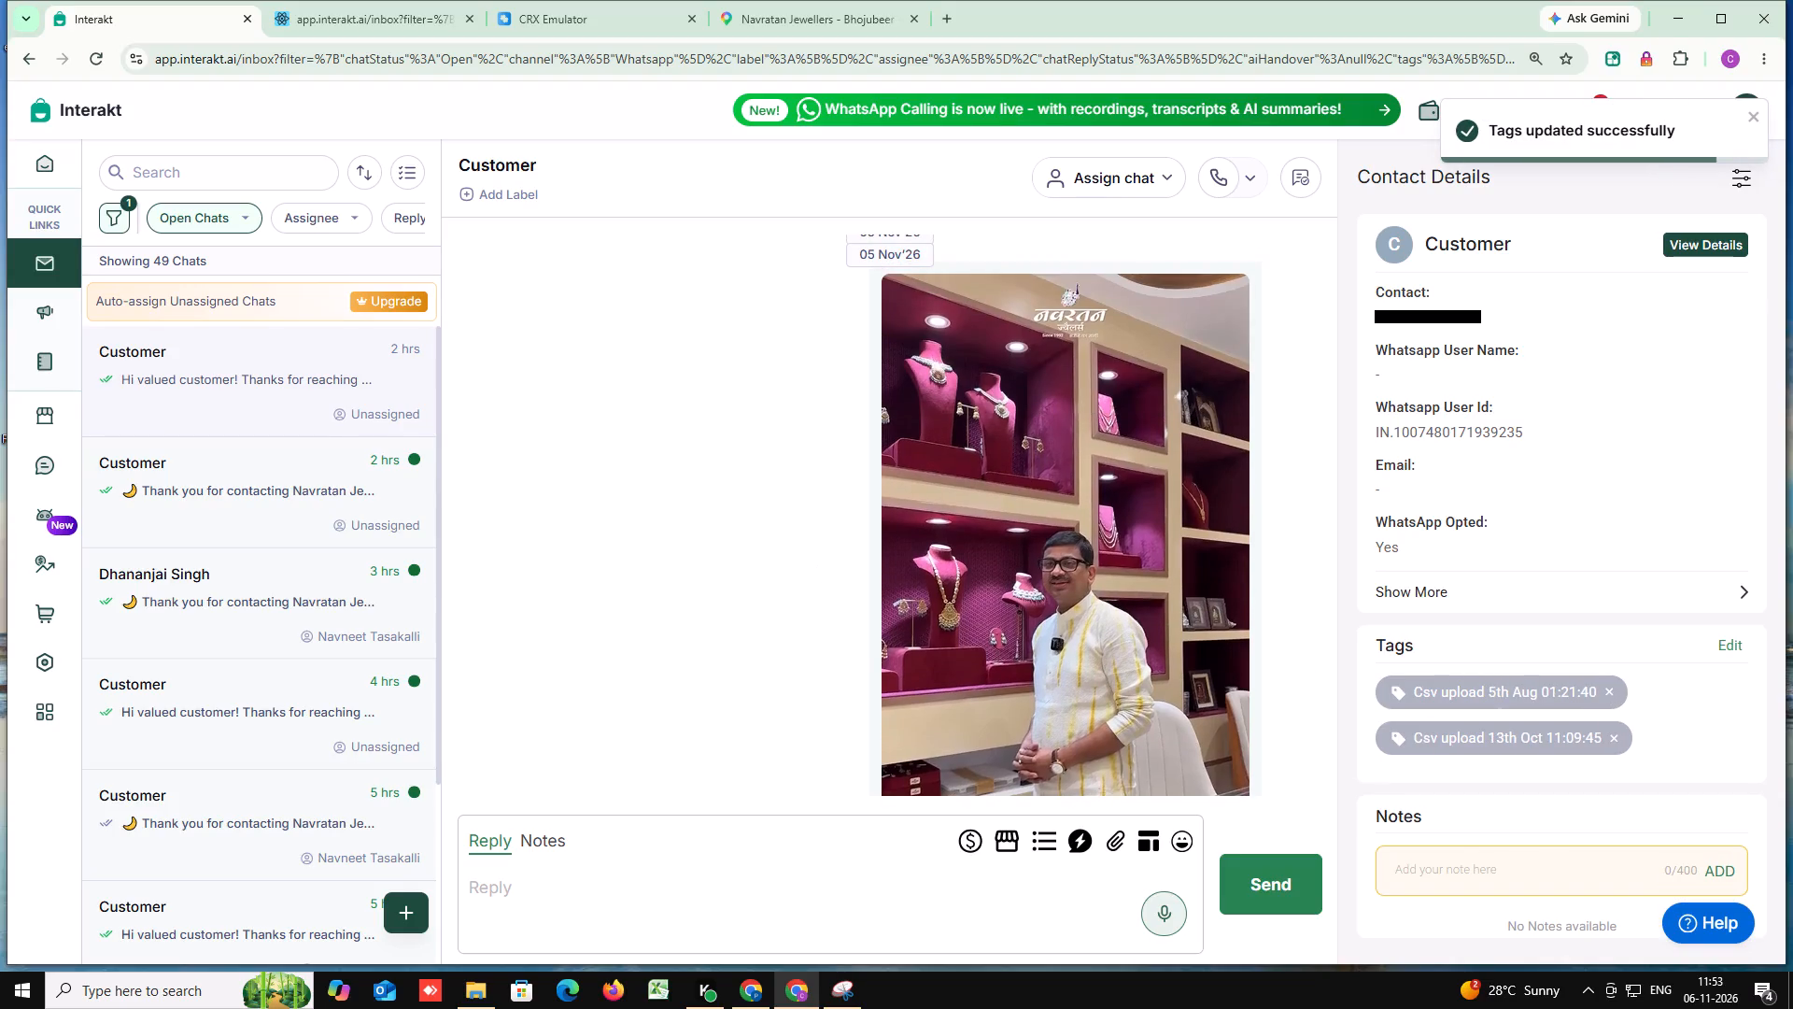
left_click(1611, 689)
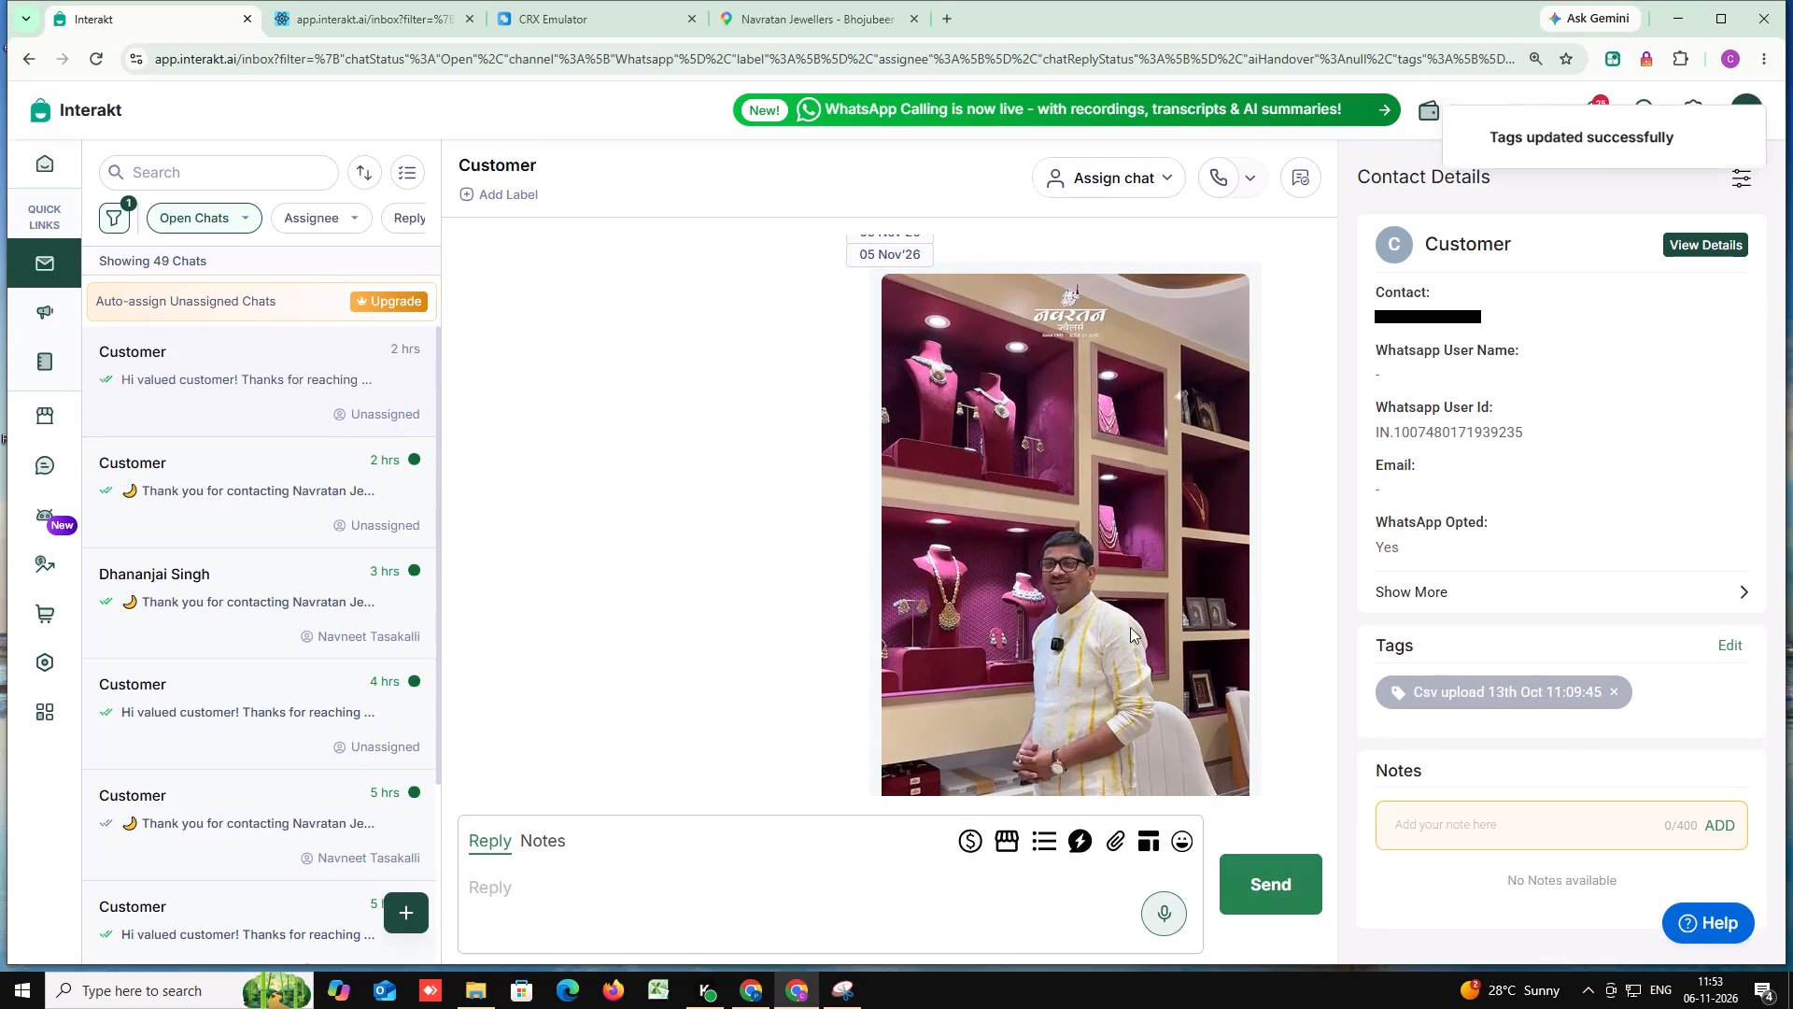
left_click(1291, 190)
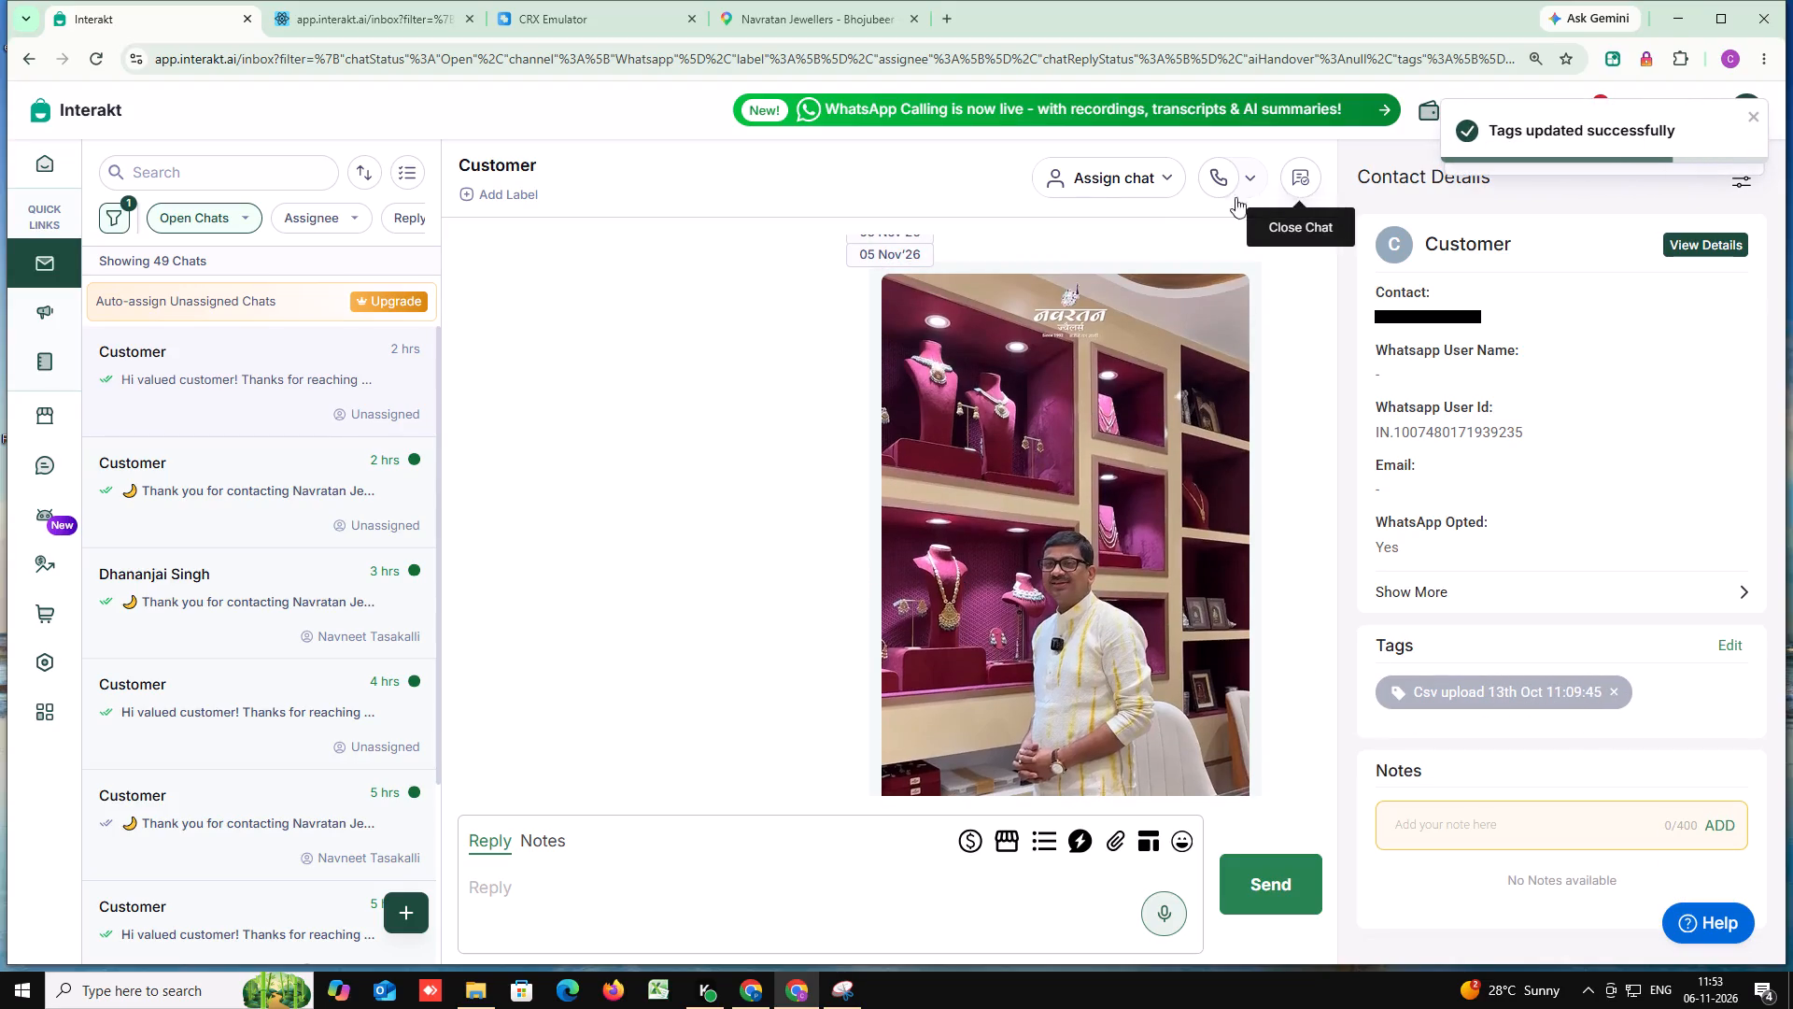
left_click(207, 380)
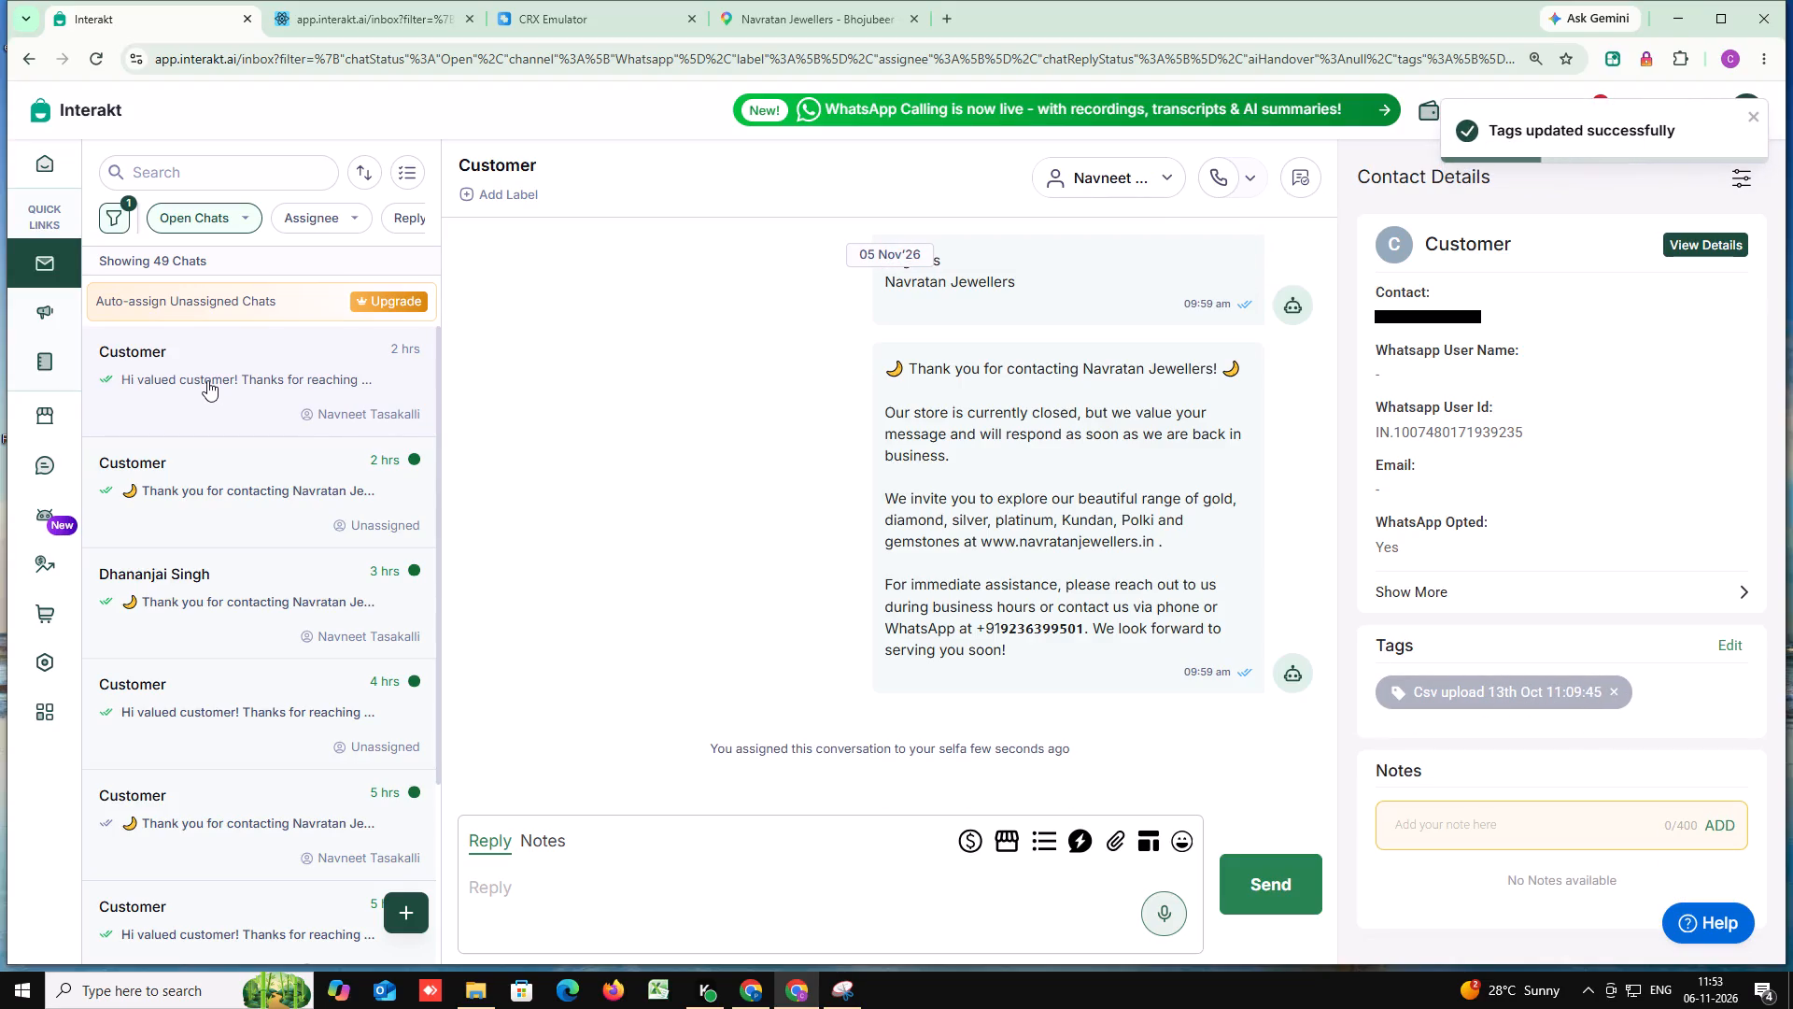
Review the next open chat, remove its "Csv upload 5th Aug 01:21:40" tag, and close the chat.
left_click(207, 380)
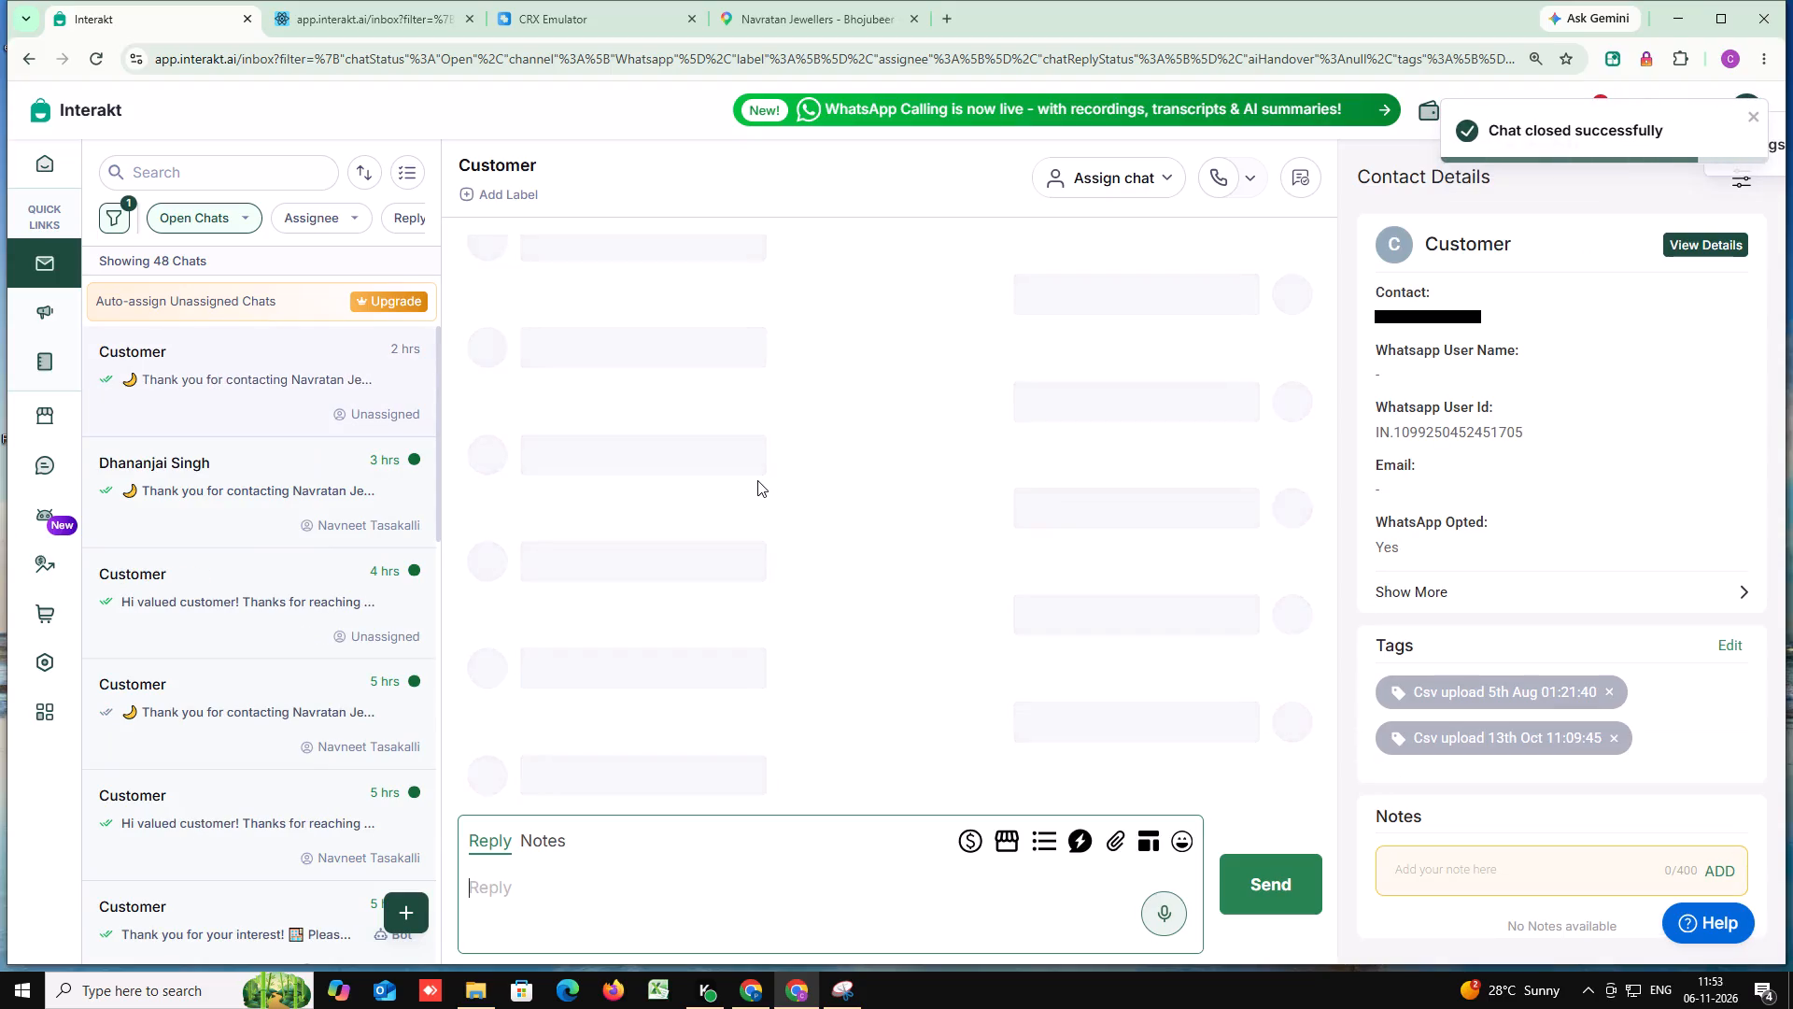
scroll(757, 480, "up", 11)
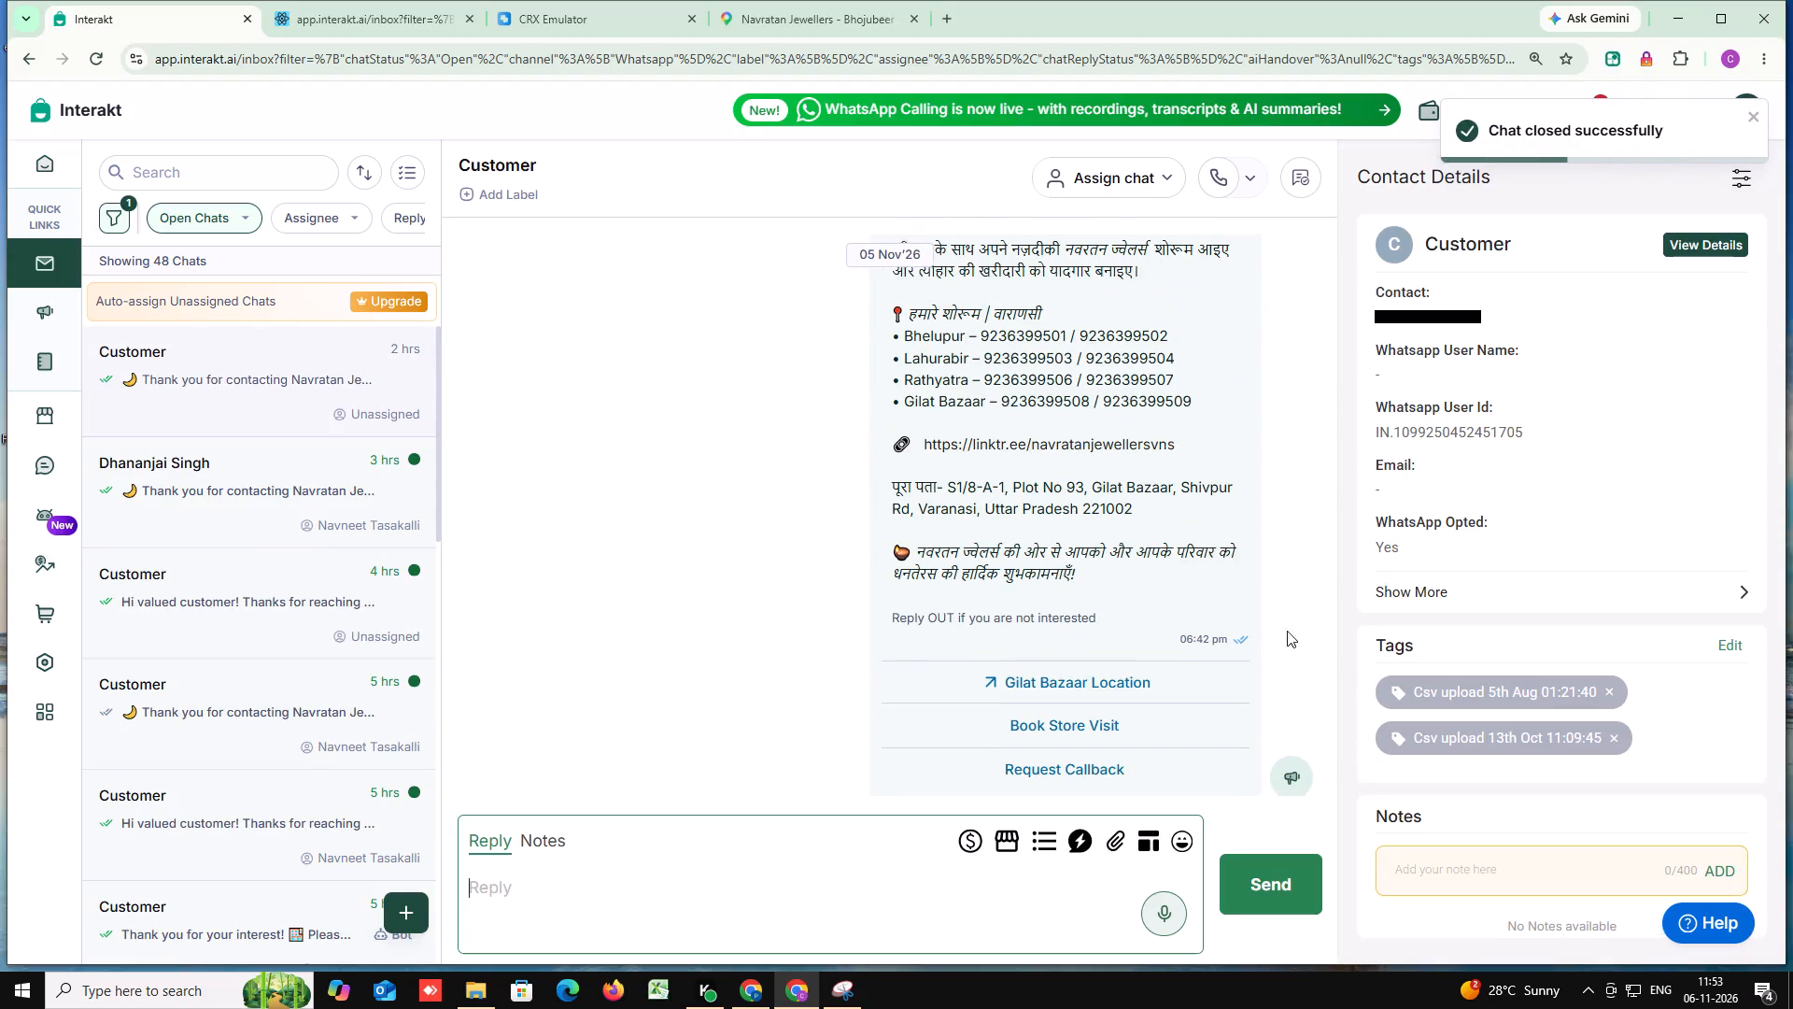
left_click(1613, 689)
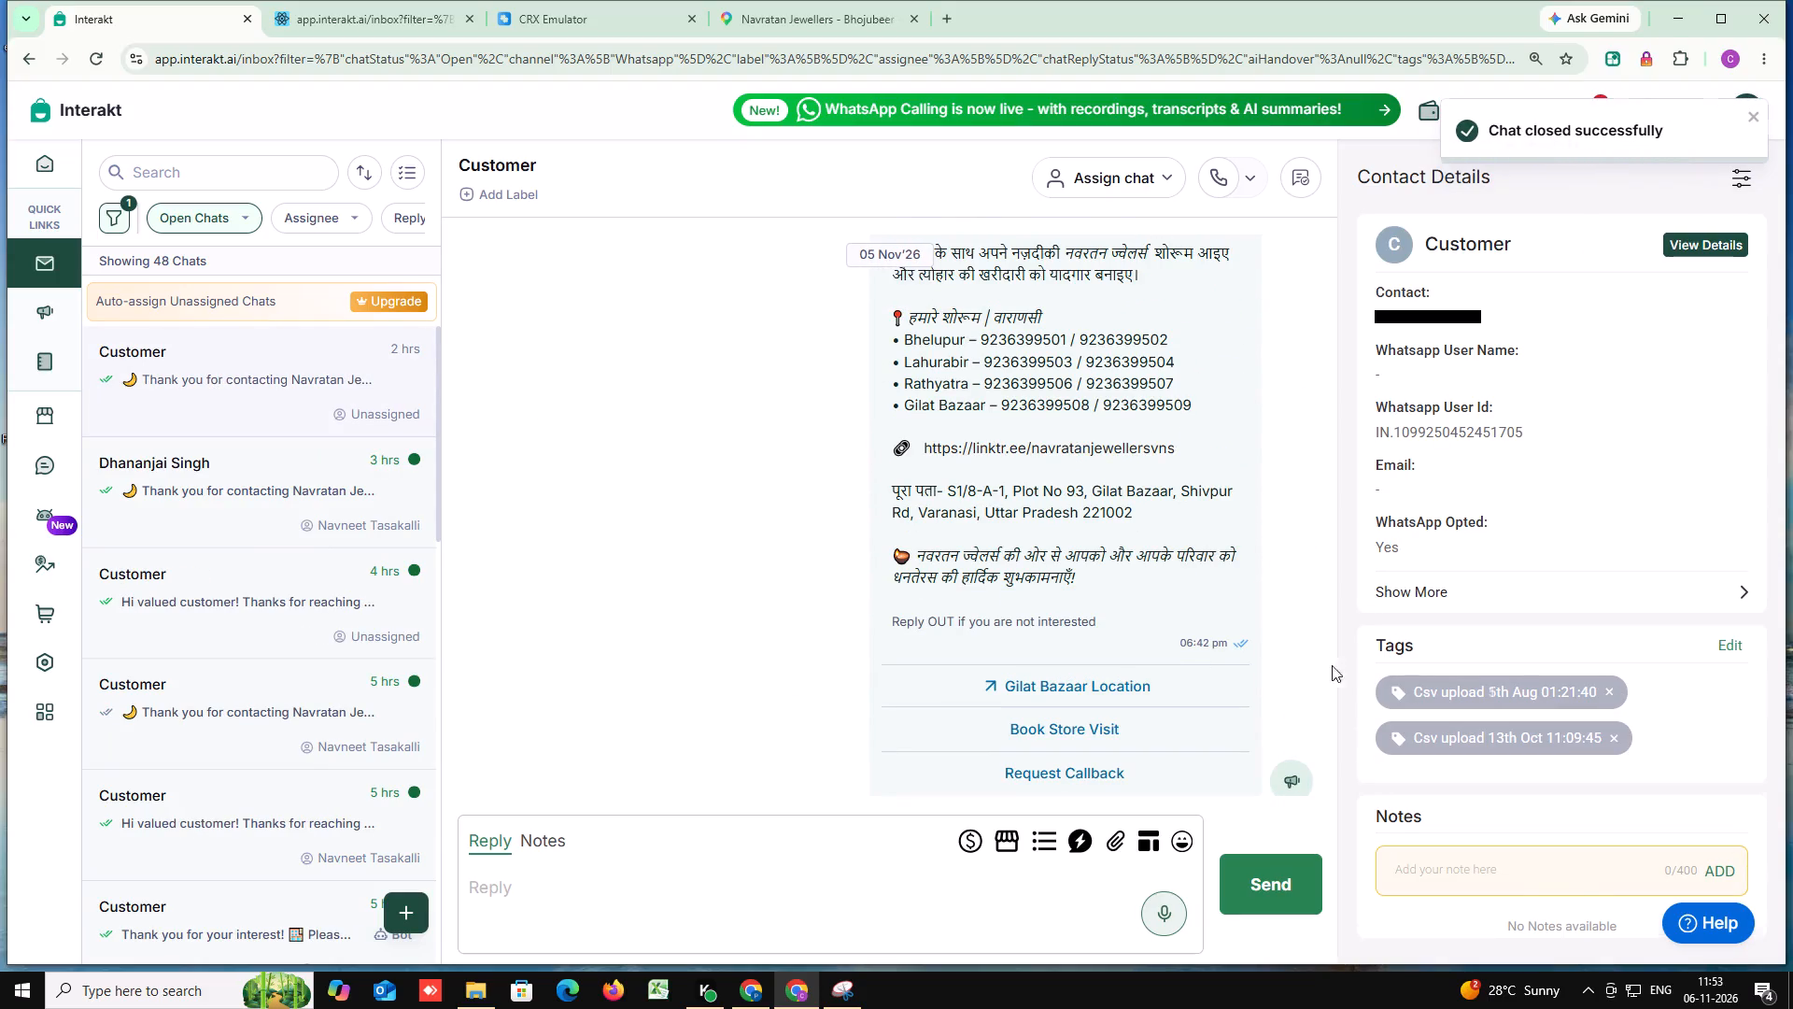
scroll(827, 600, "up", 6)
left_click(1292, 178)
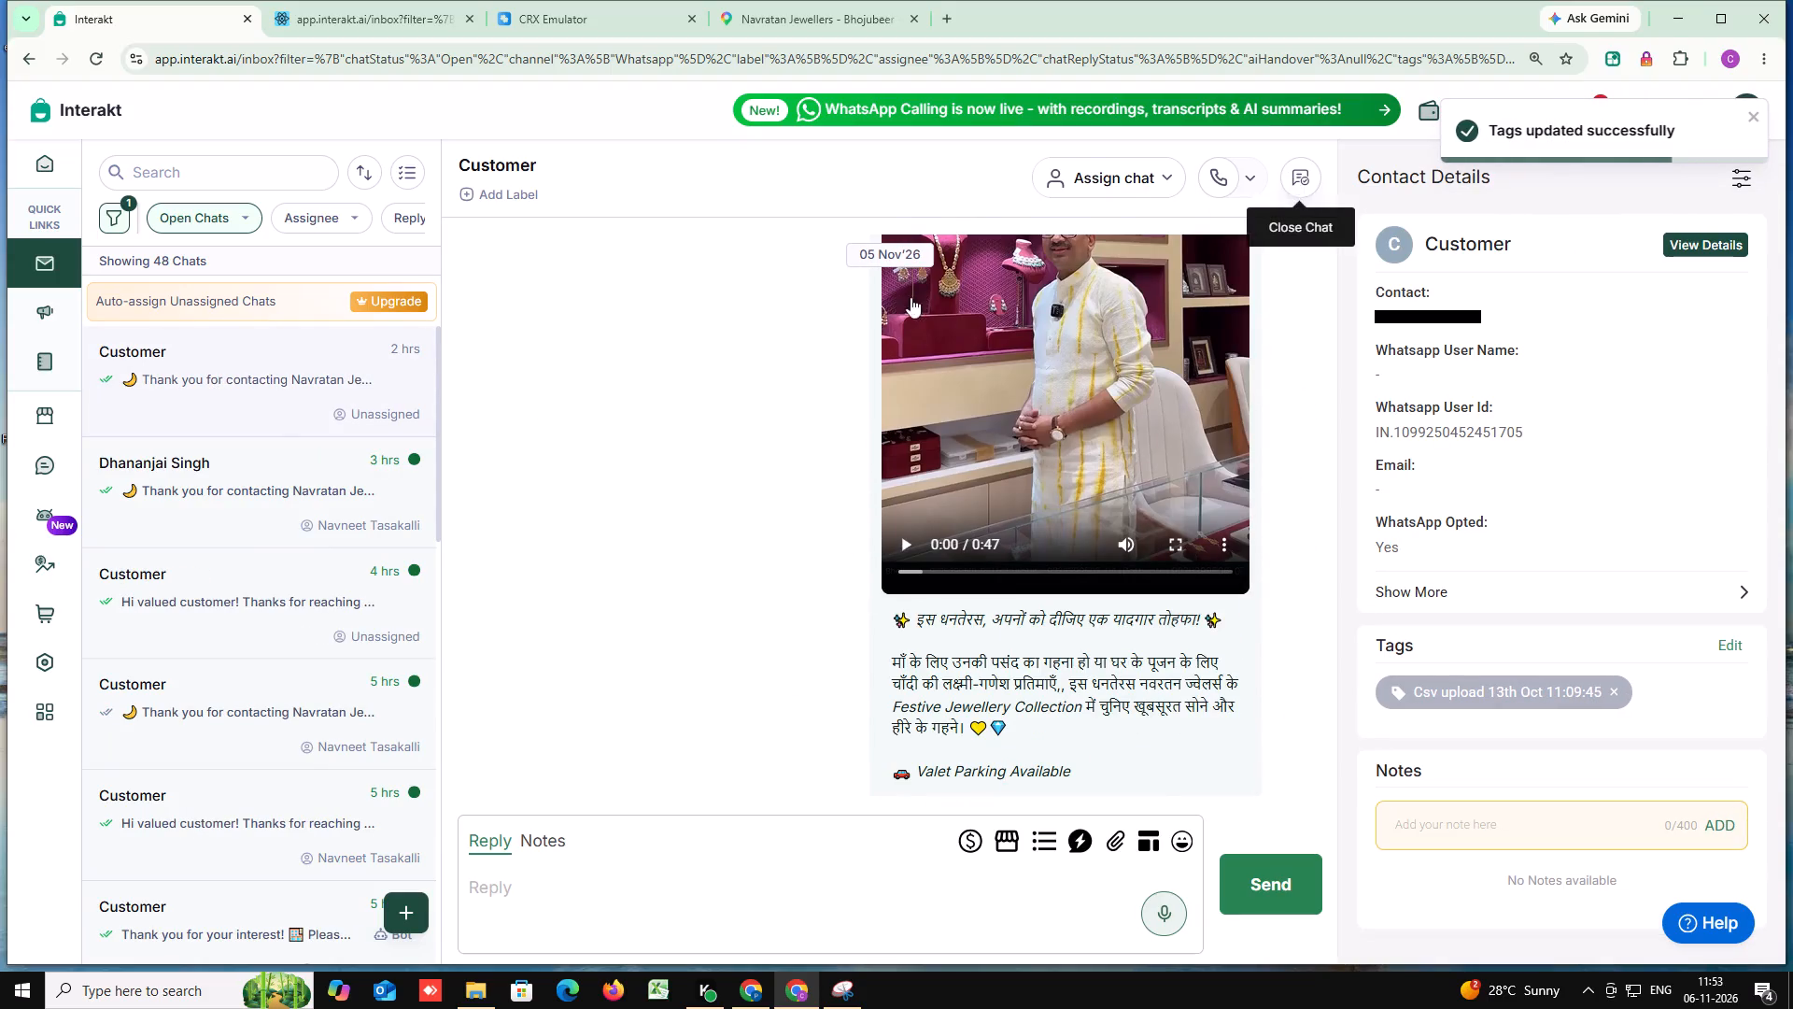
left_click(207, 406)
Review the named customer's chat at the top of the open list and close it.
left_click(207, 406)
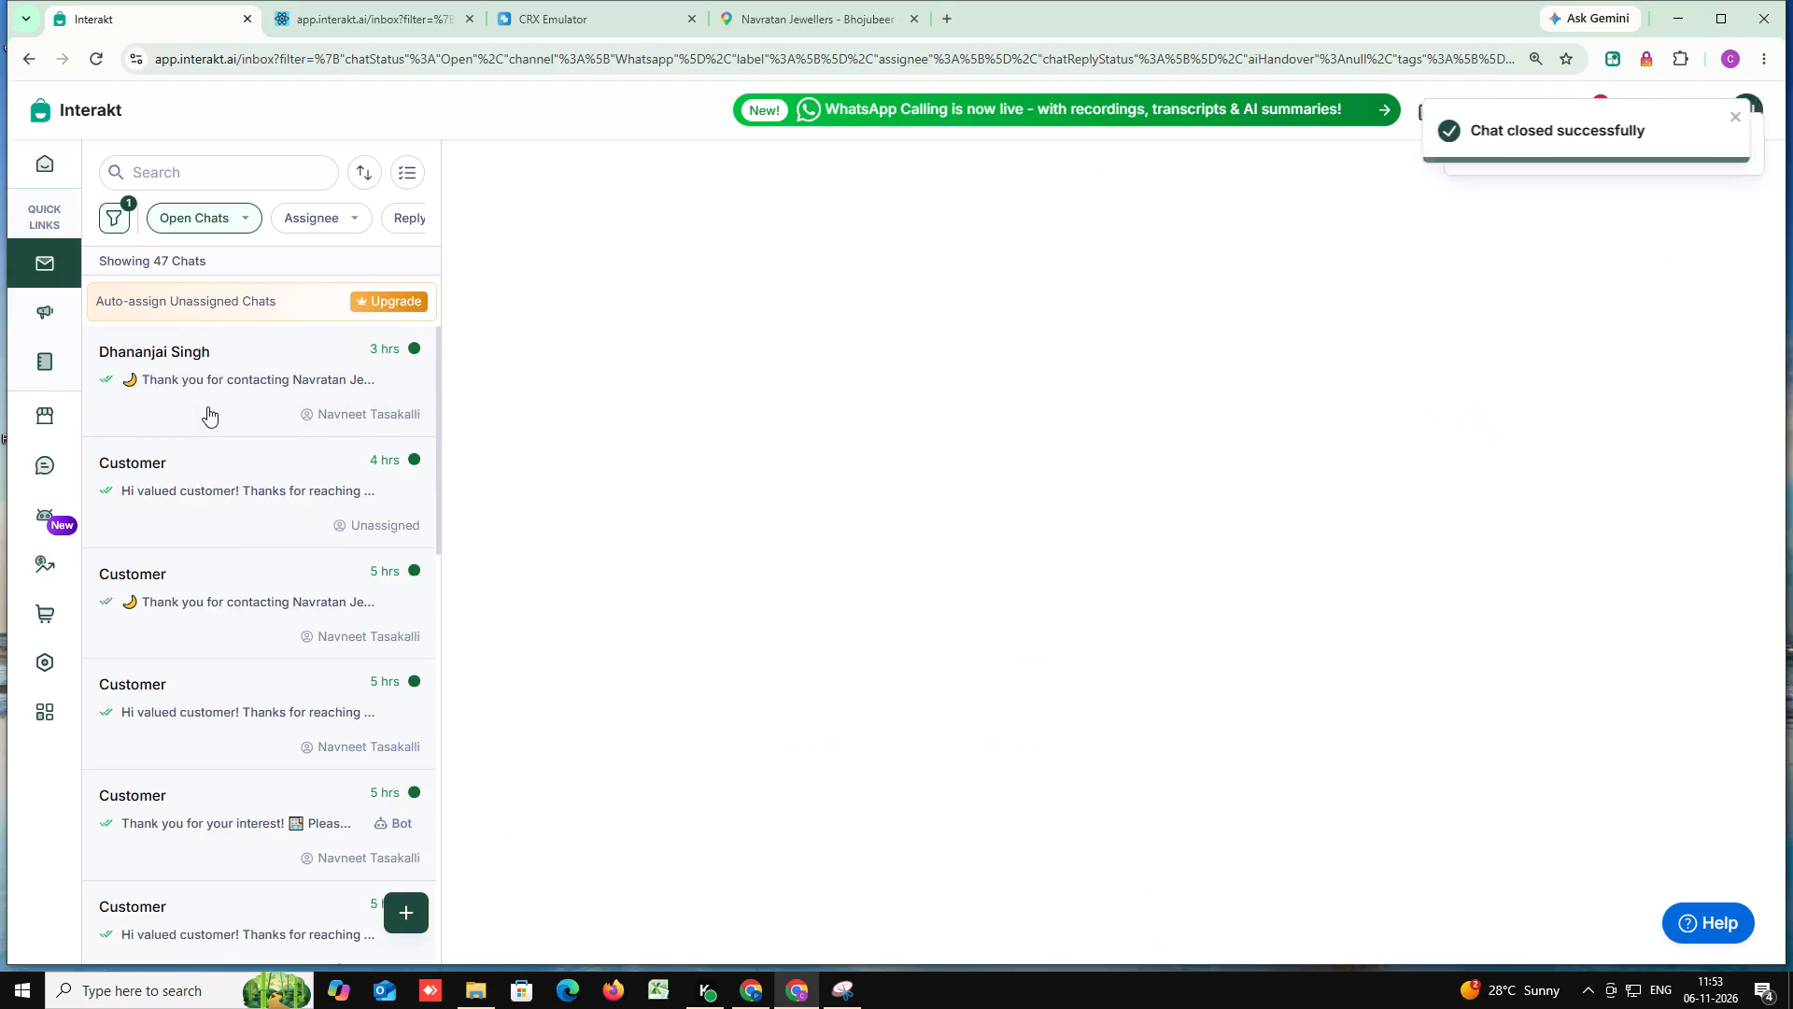
scroll(699, 548, "up", 10)
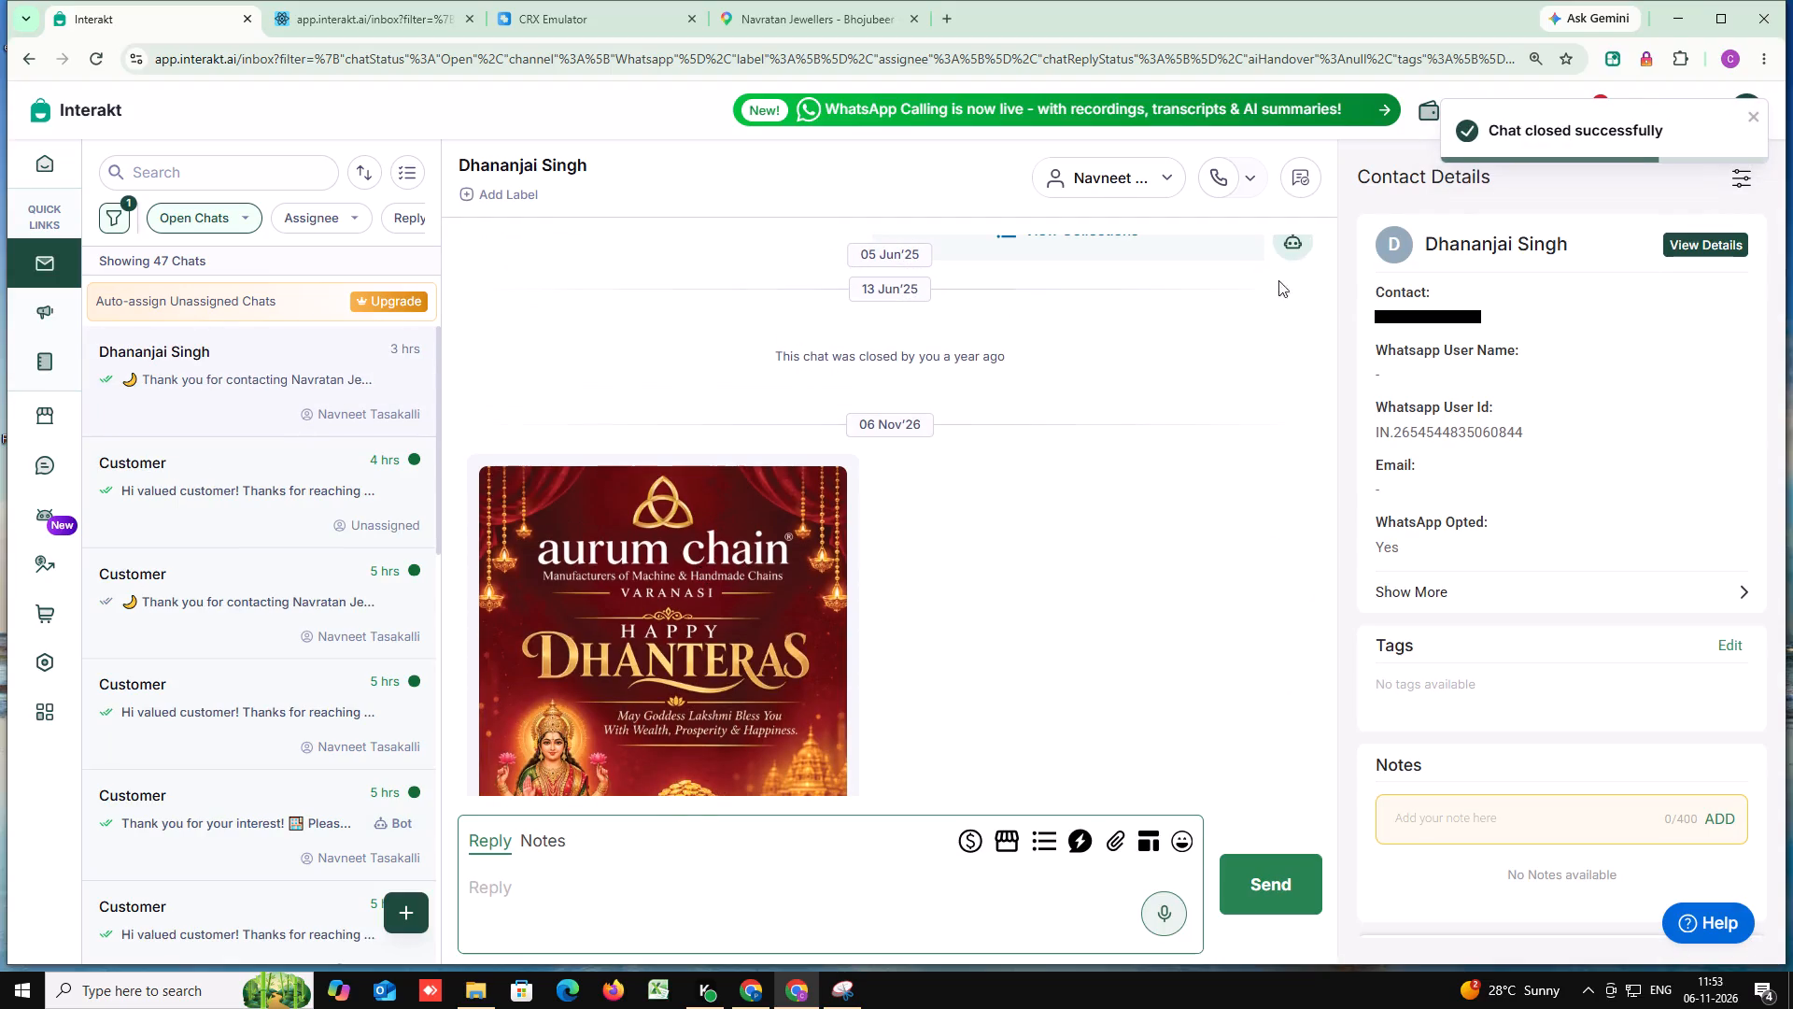
left_click(1305, 177)
In the next unassigned customer chat, remove the "Csv upload 5th Aug 01:21:40" tag and close the chat.
left_click(297, 389)
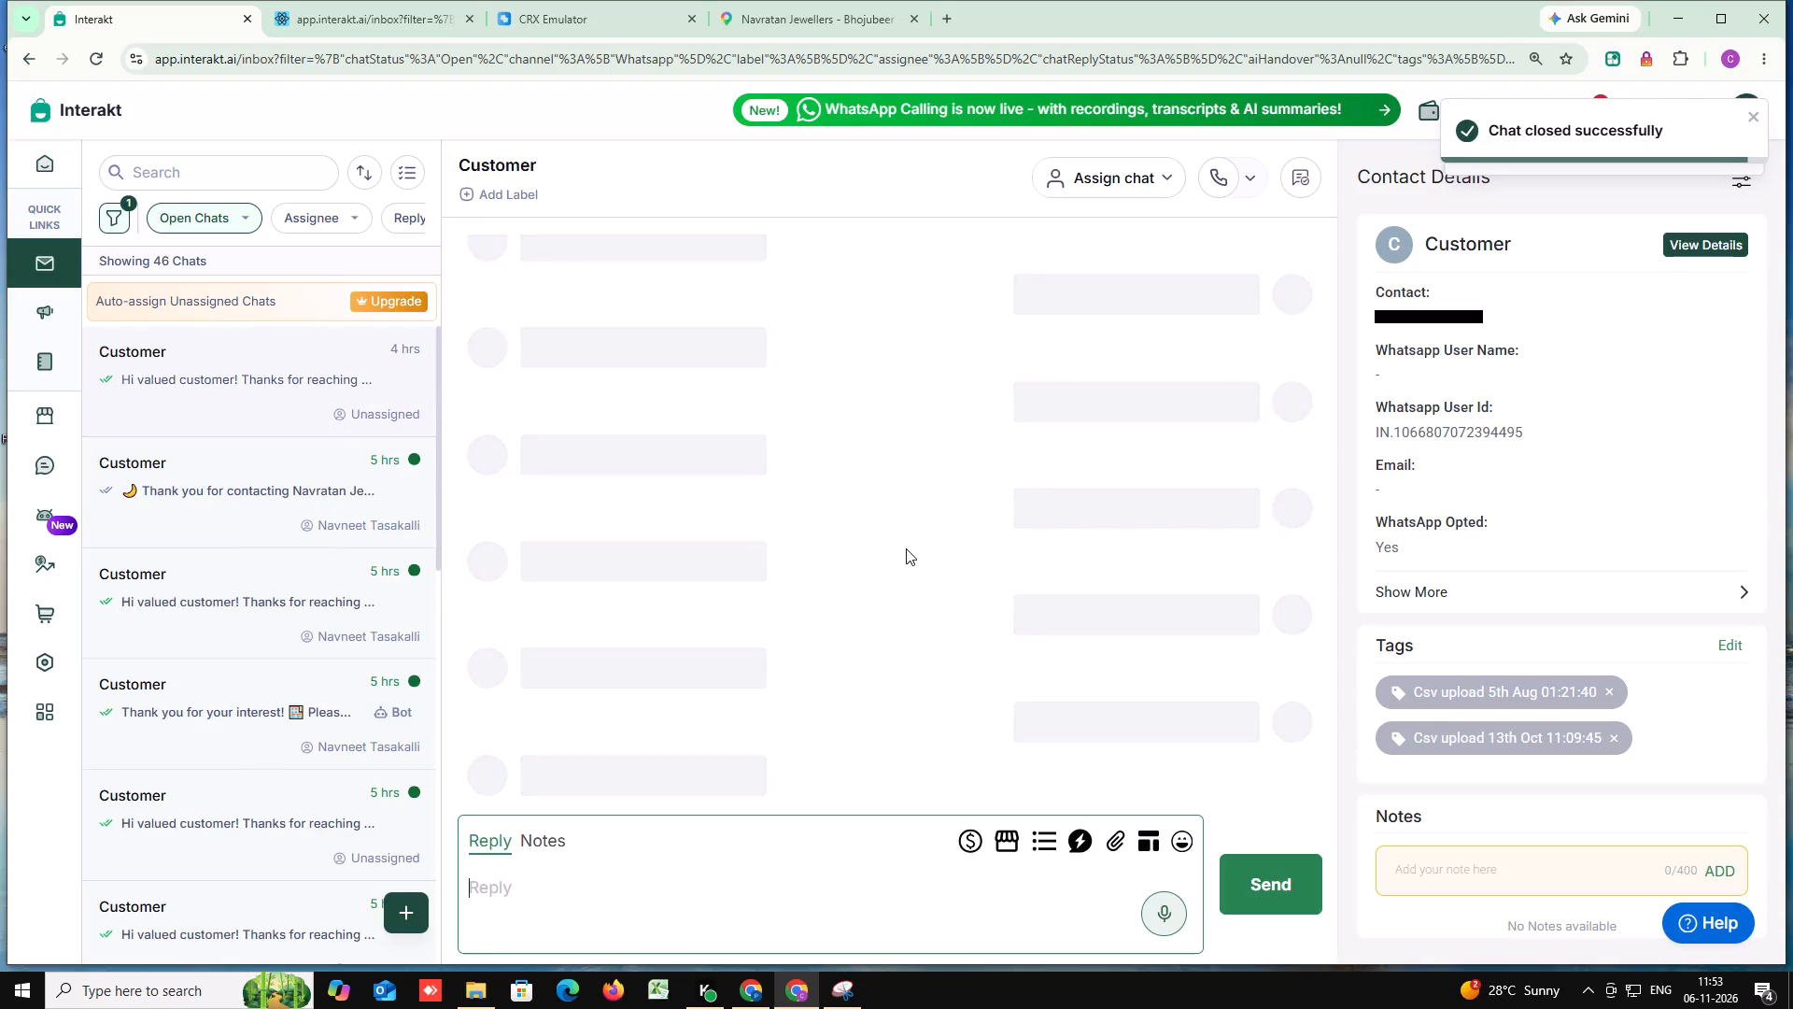
left_click(1611, 692)
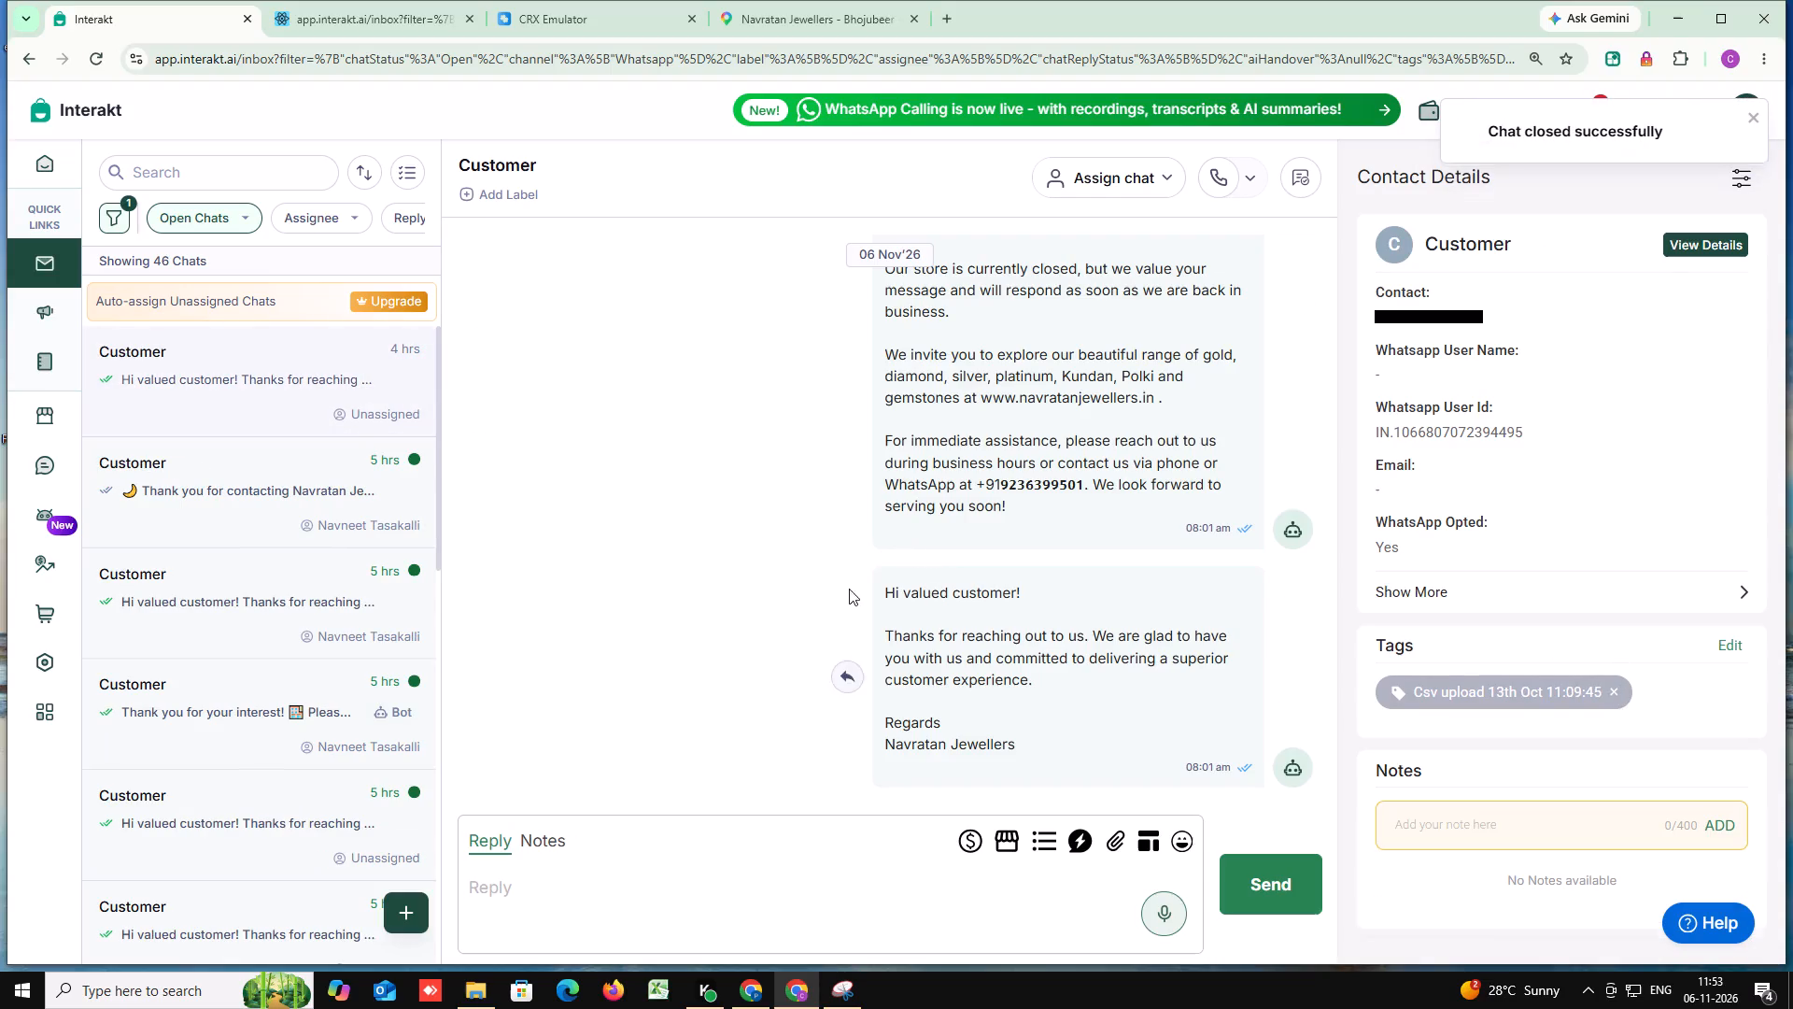
scroll(780, 576, "up", 6)
left_click(1298, 174)
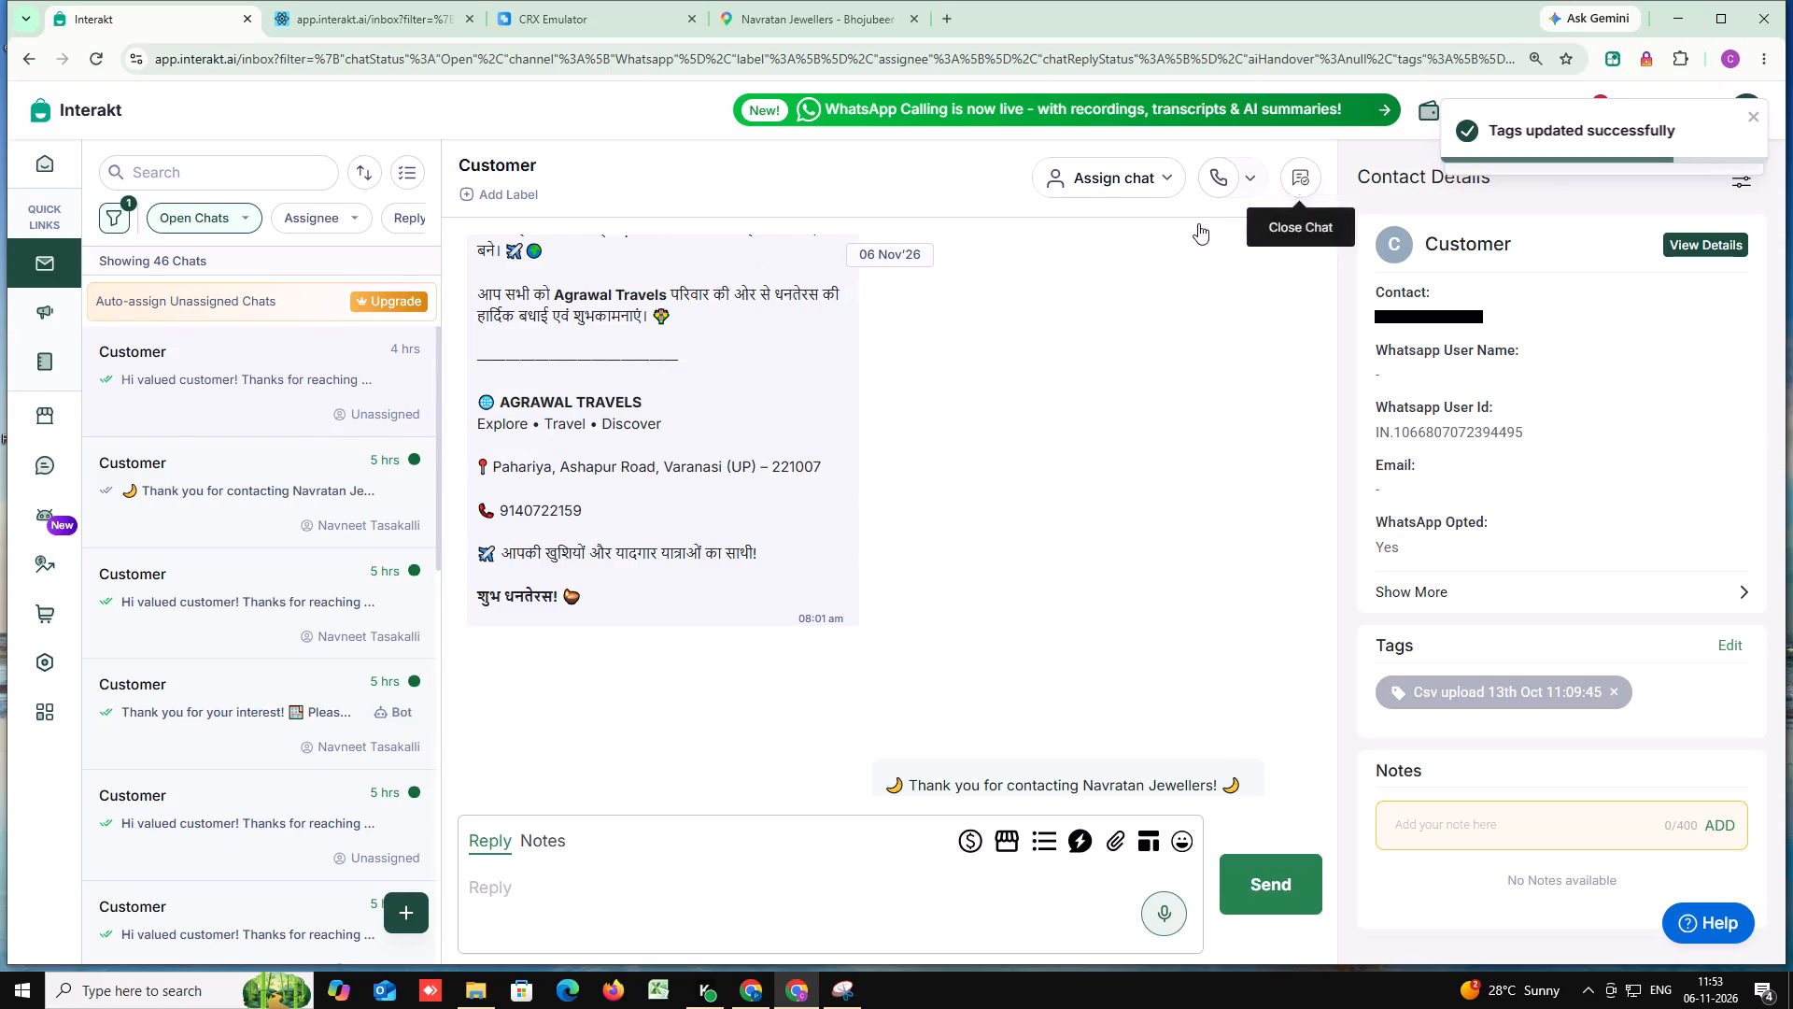
Review the messages in the next open customer chat and close it, leaving its tag in place.
left_click(212, 371)
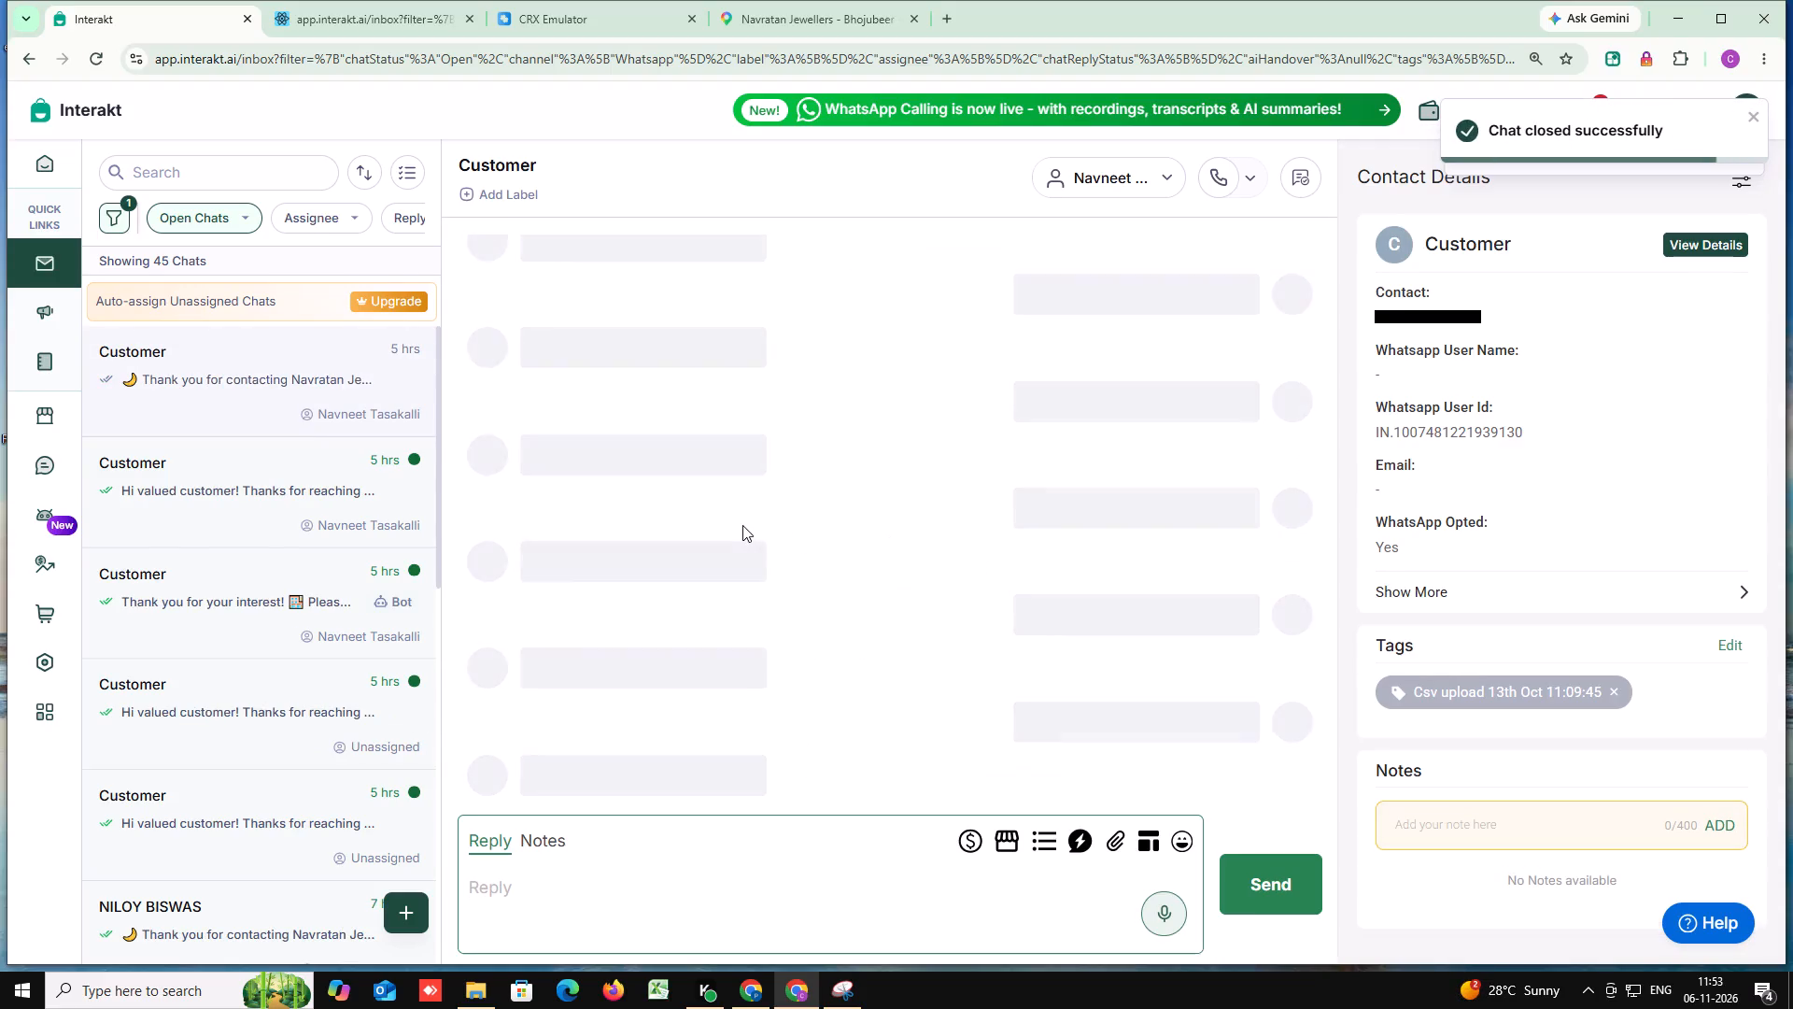
scroll(590, 526, "up", 8)
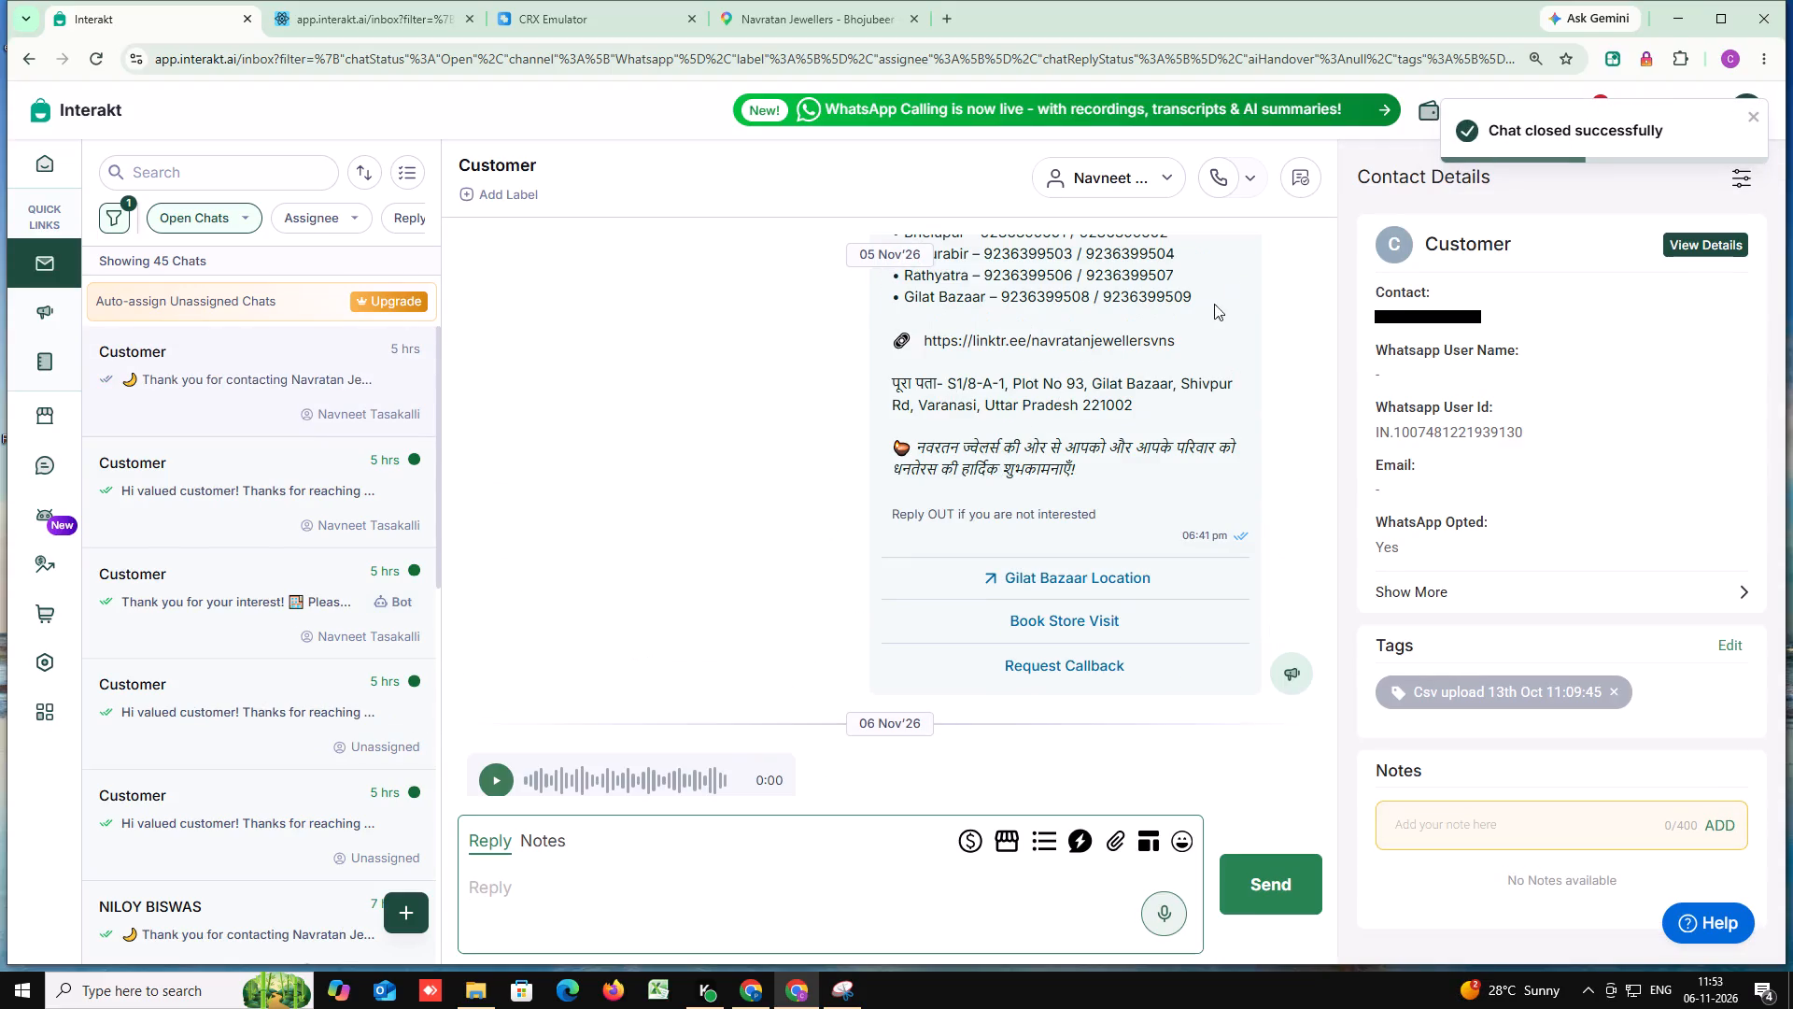
scroll(946, 517, "up", 10)
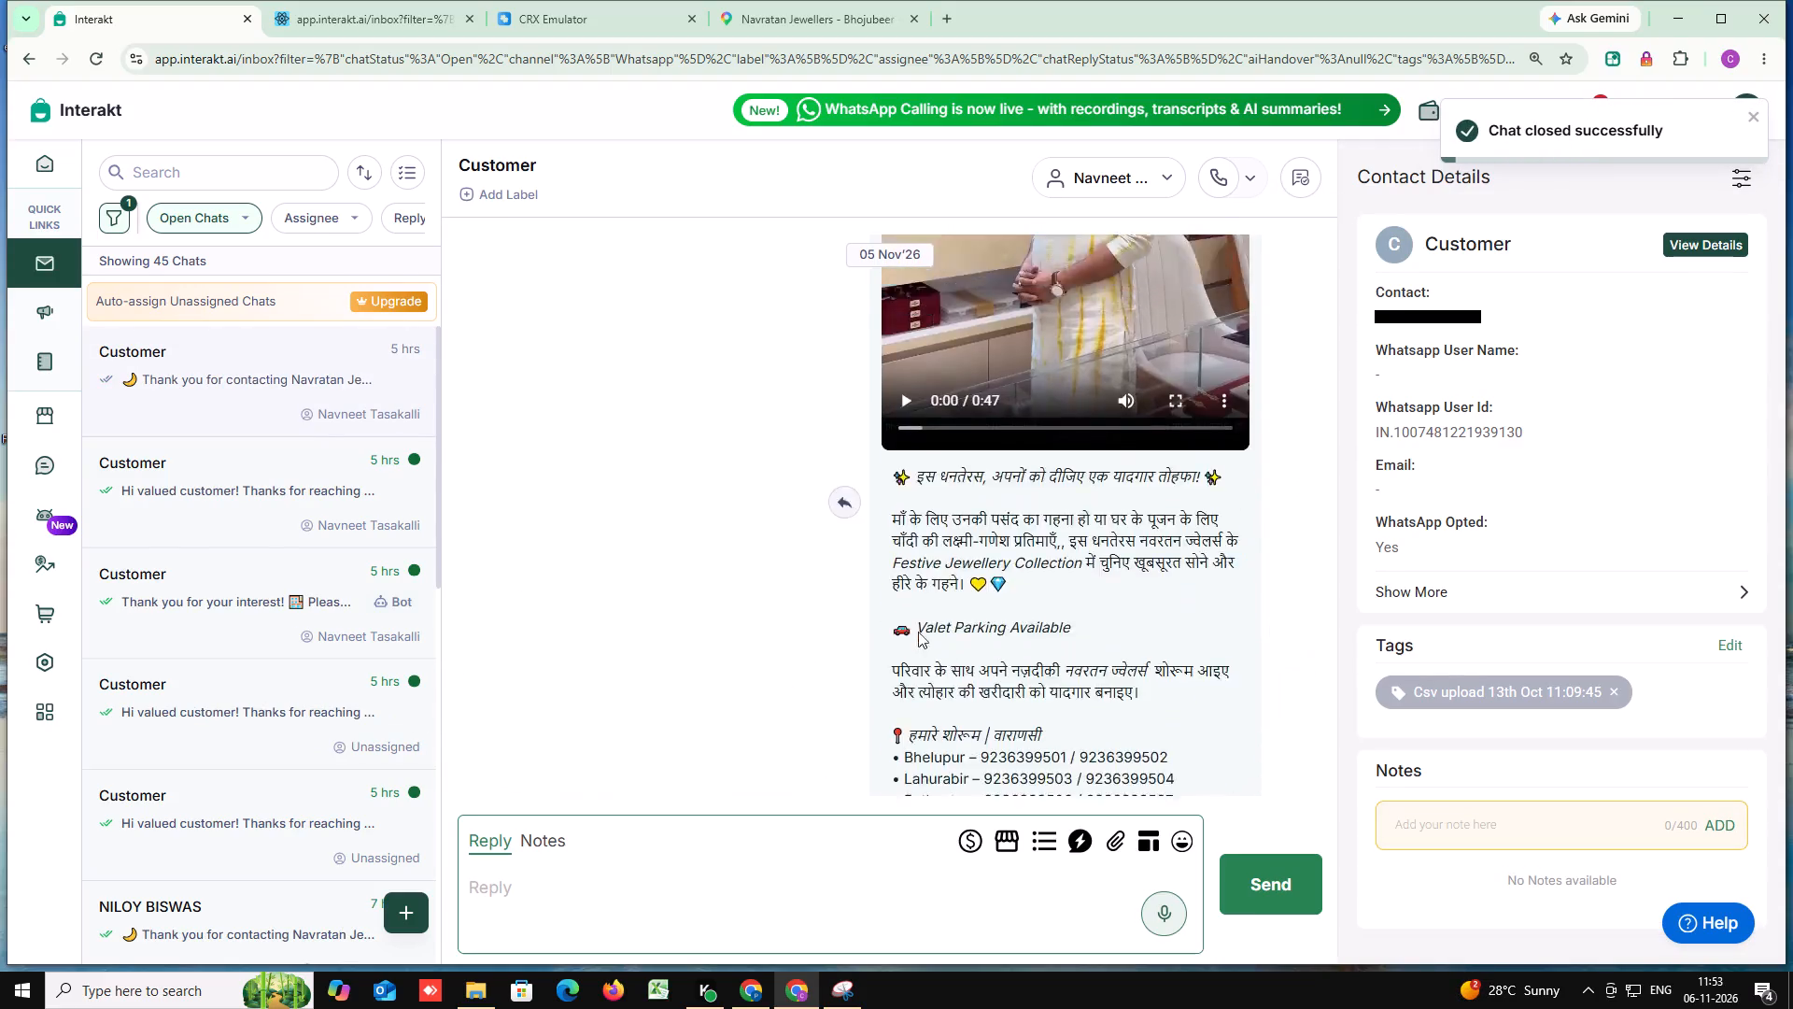
left_click(1305, 175)
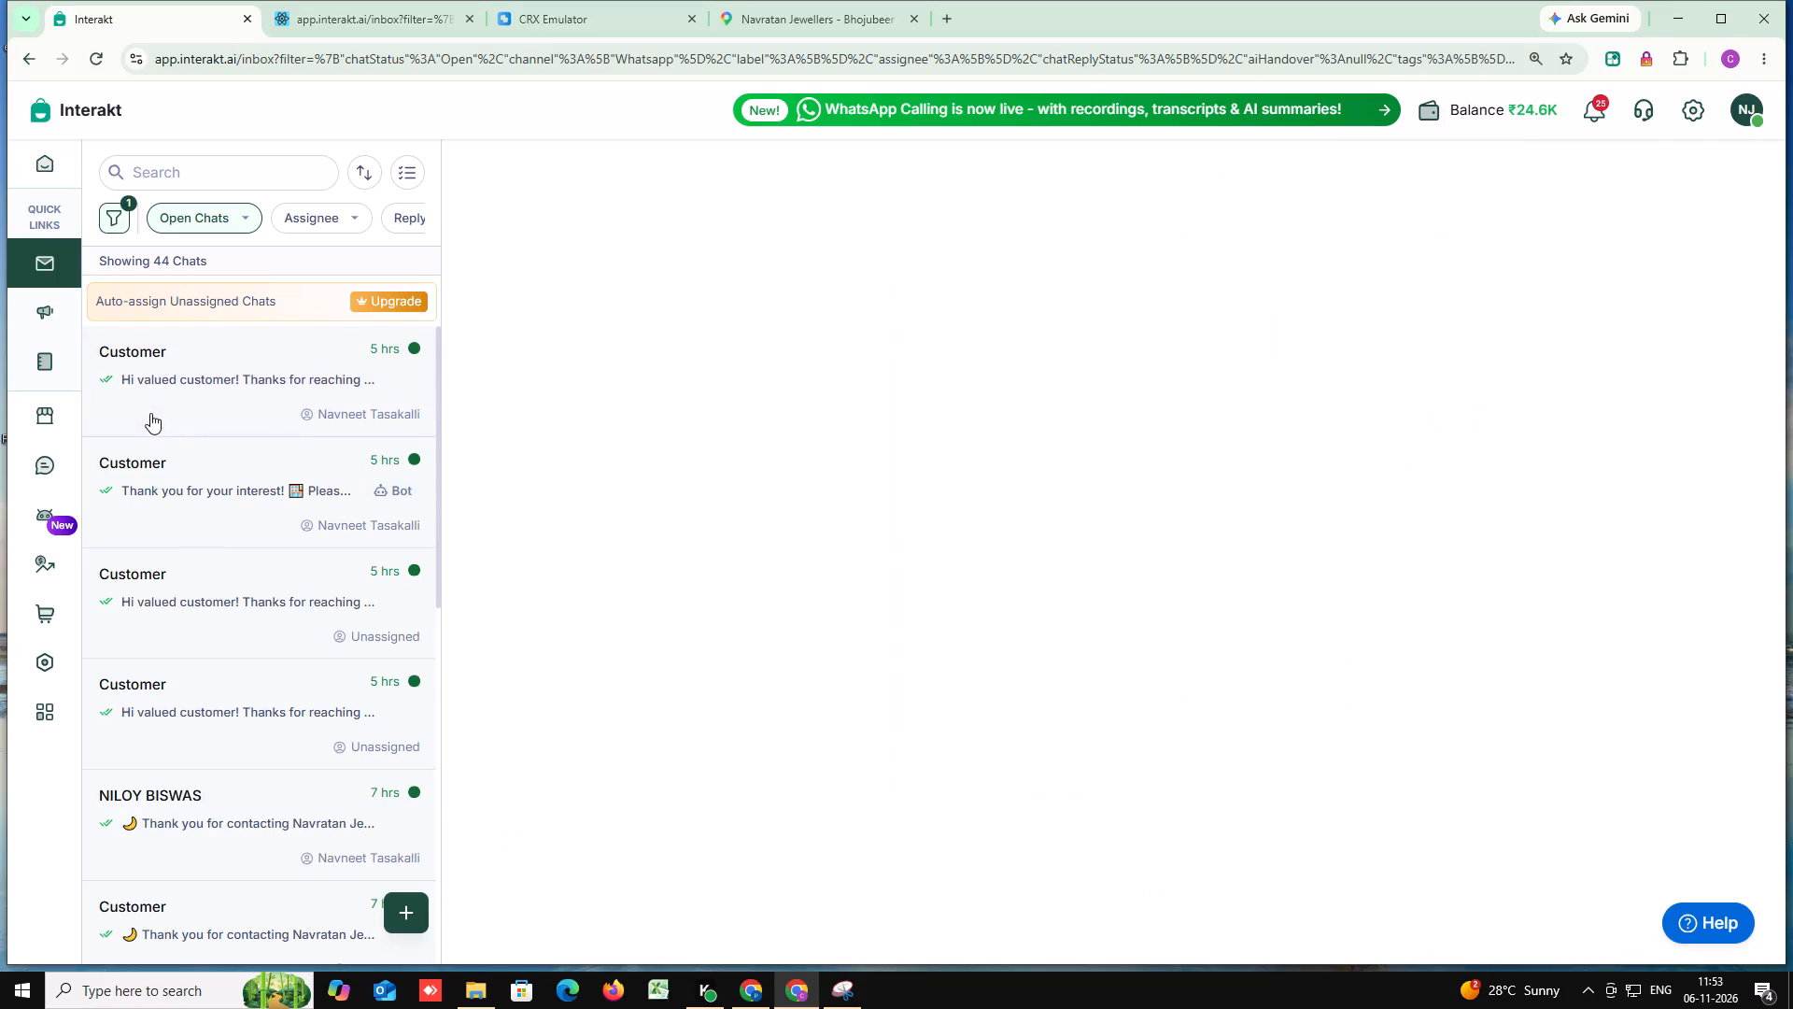
Review the following open customer chat, remove its "Csv upload 5th Aug 01:21:40" tag, and close the chat.
left_click(156, 400)
scroll(786, 426, "up", 3)
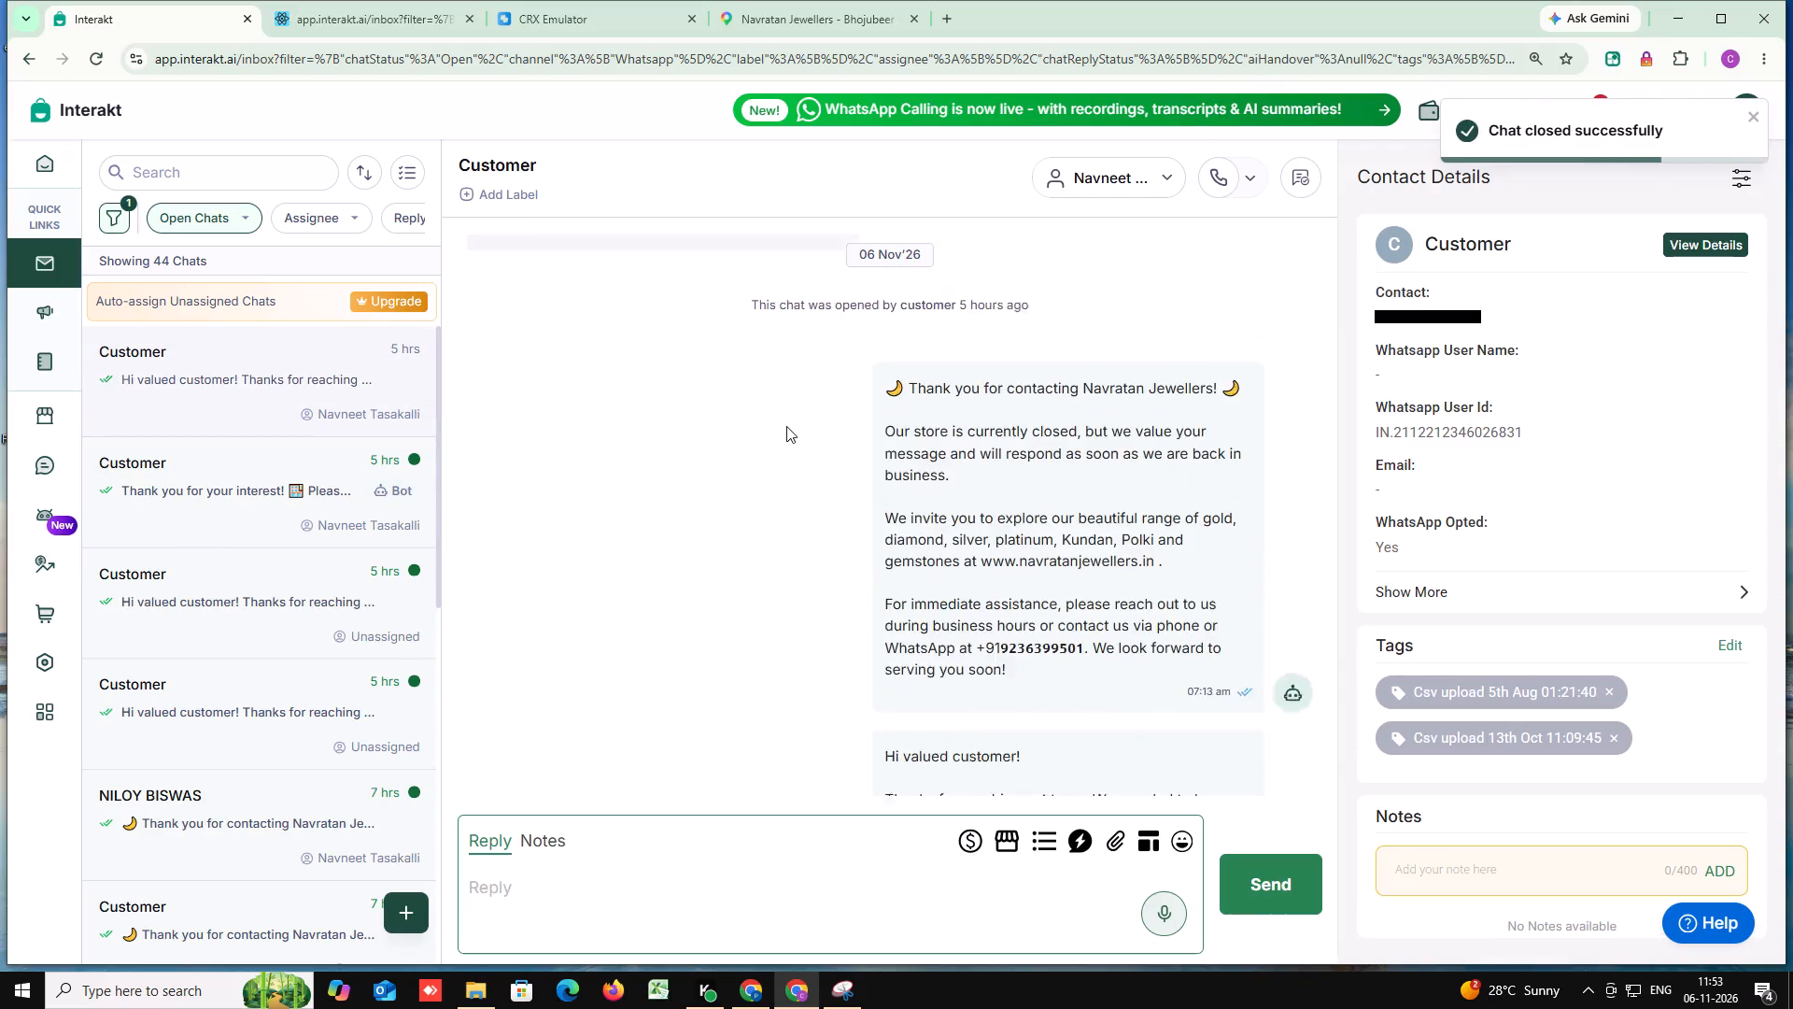
scroll(786, 426, "up", 3)
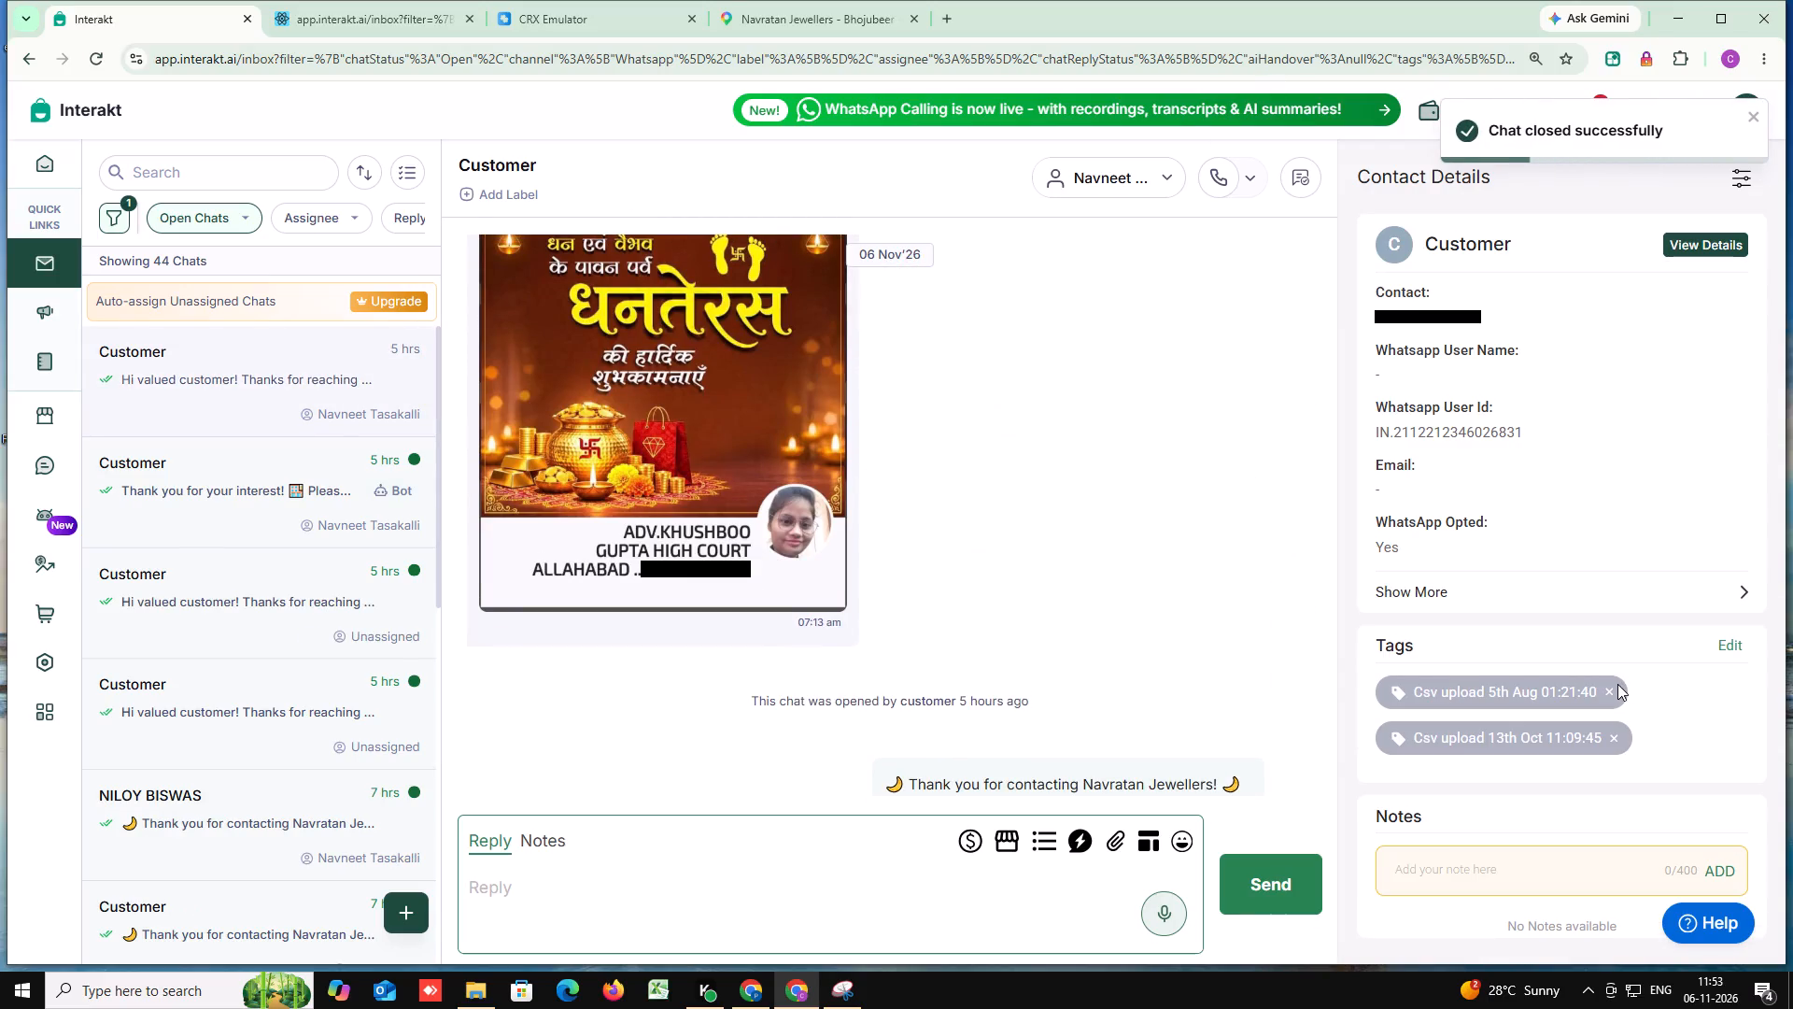
left_click(1608, 689)
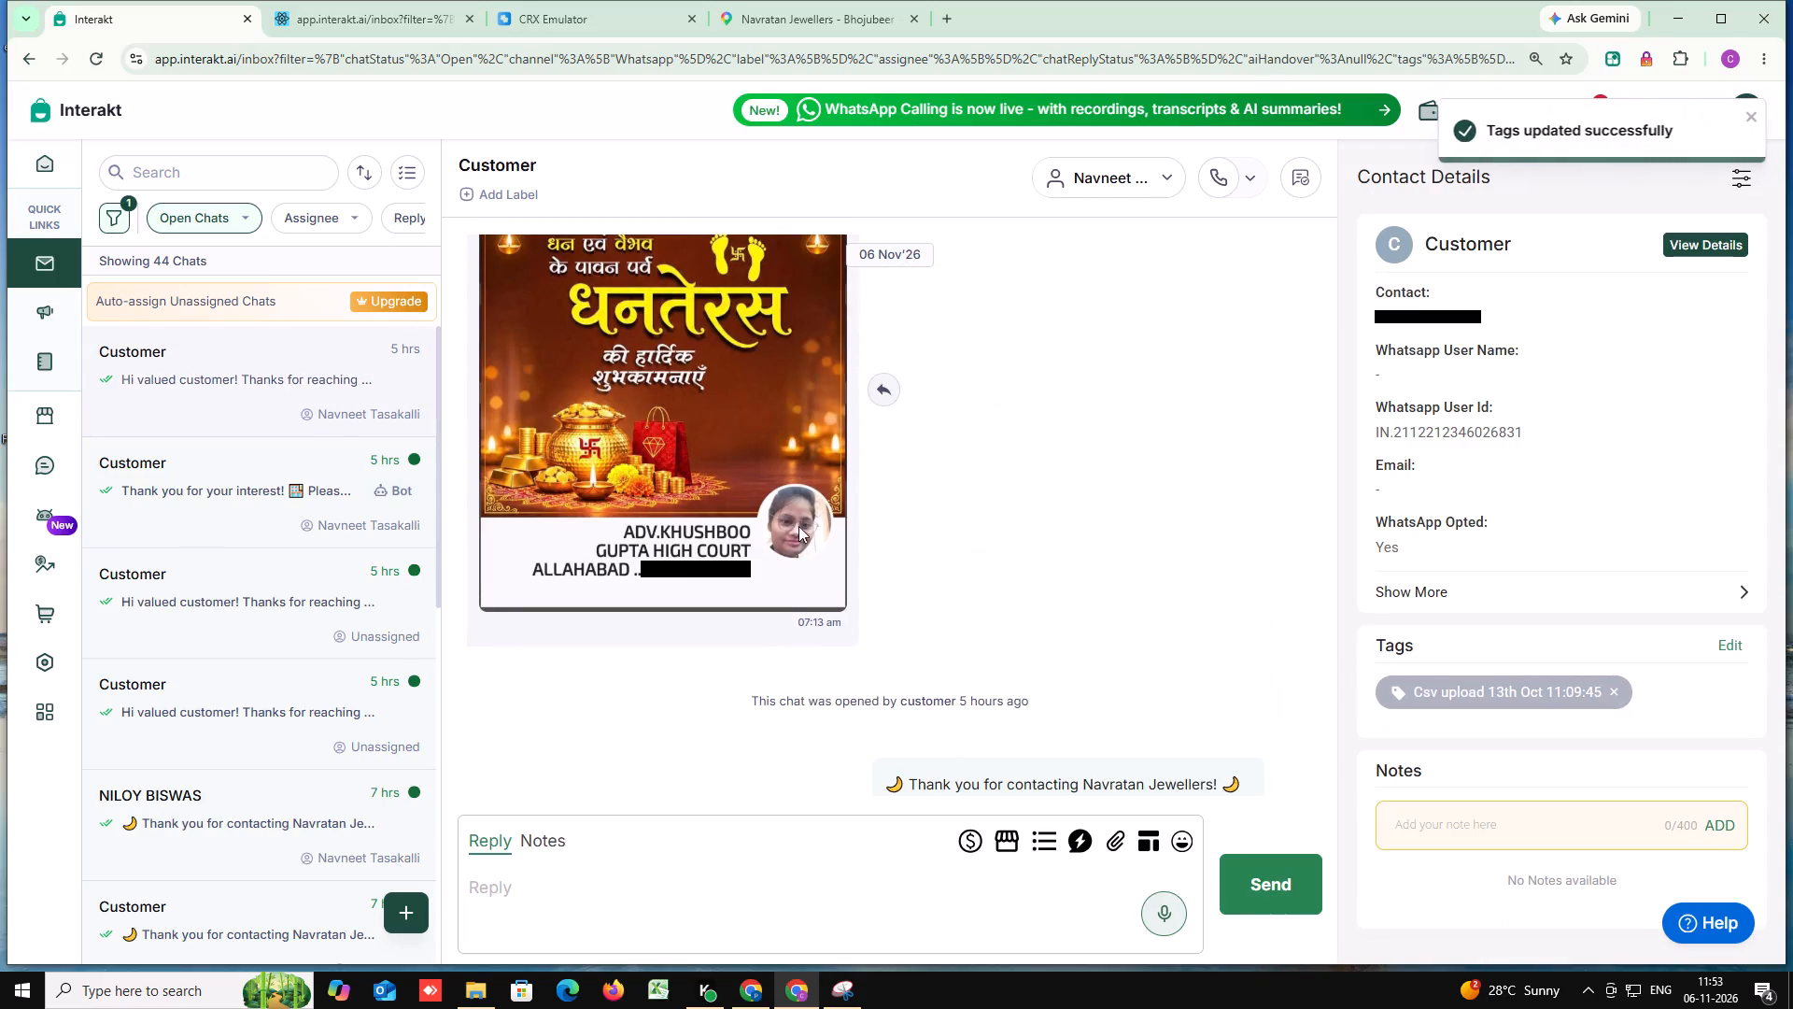
scroll(800, 518, "up", 5)
left_click(1292, 184)
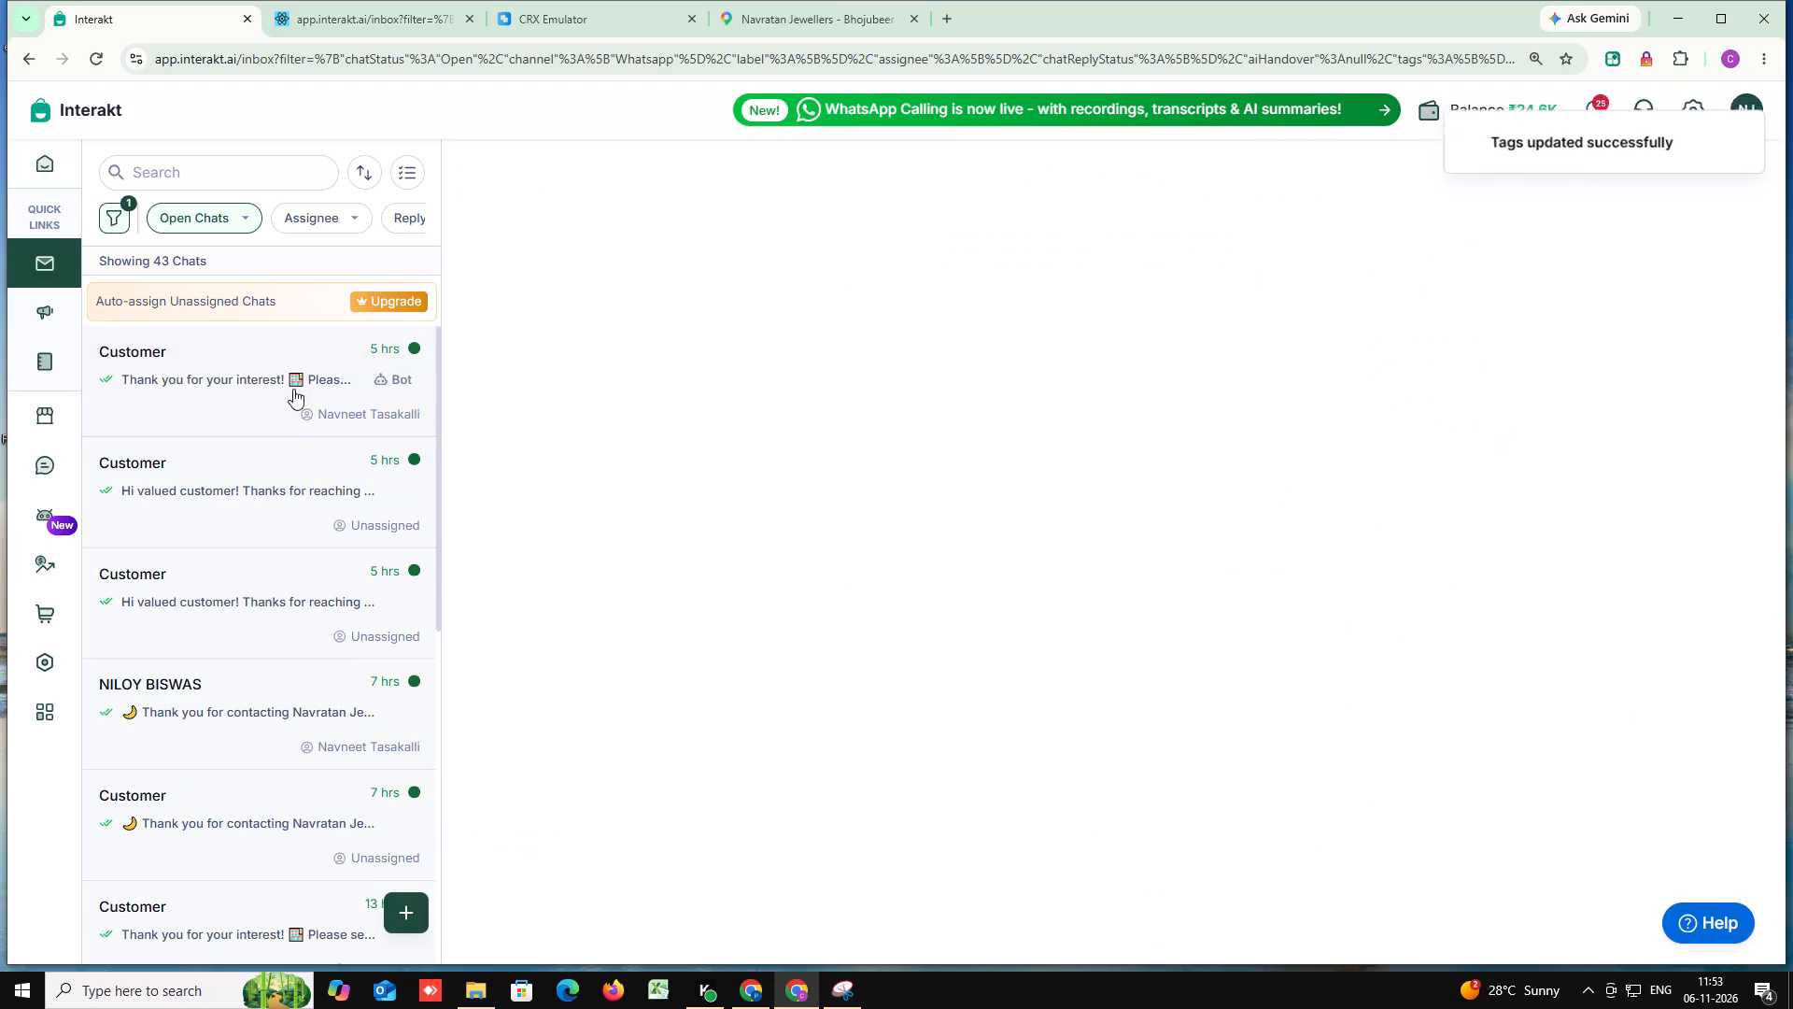
Open the chat with the "Thank you for your interest!" bot reply and remove its "Csv upload 13th Oct 11:09:45" tag.
left_click(293, 389)
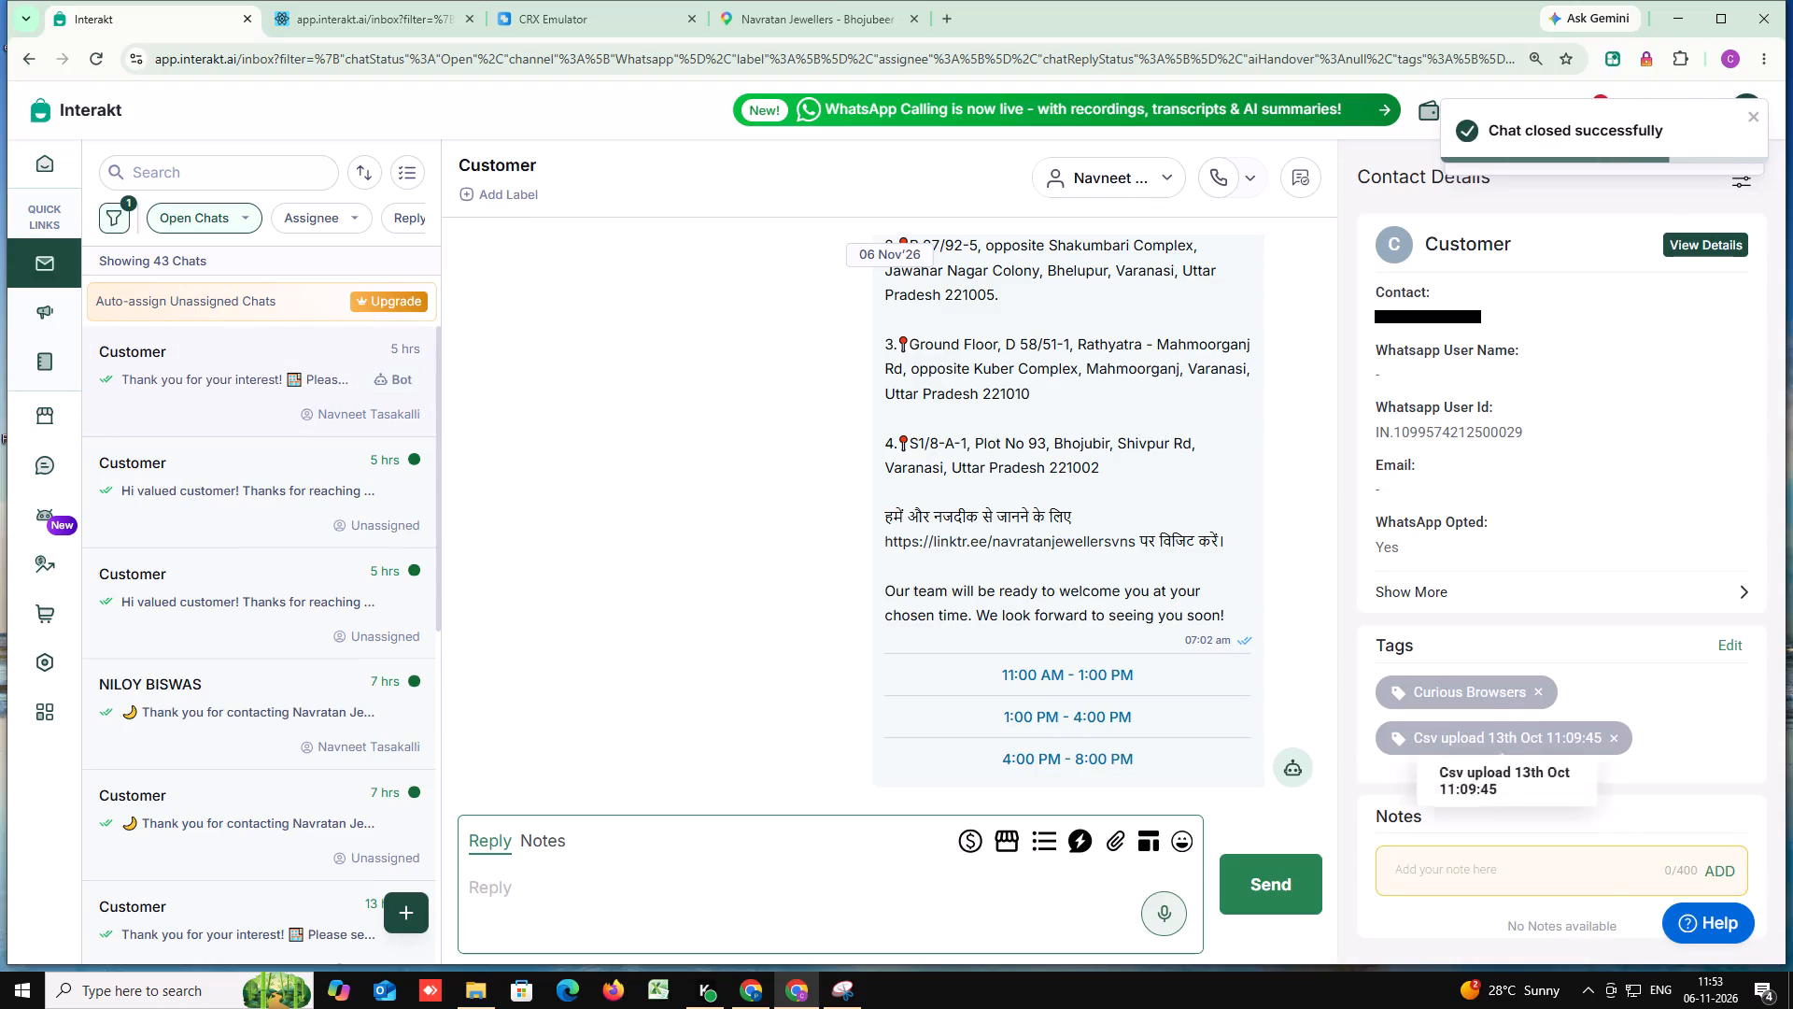
left_click(1615, 740)
scroll(727, 536, "up", 9)
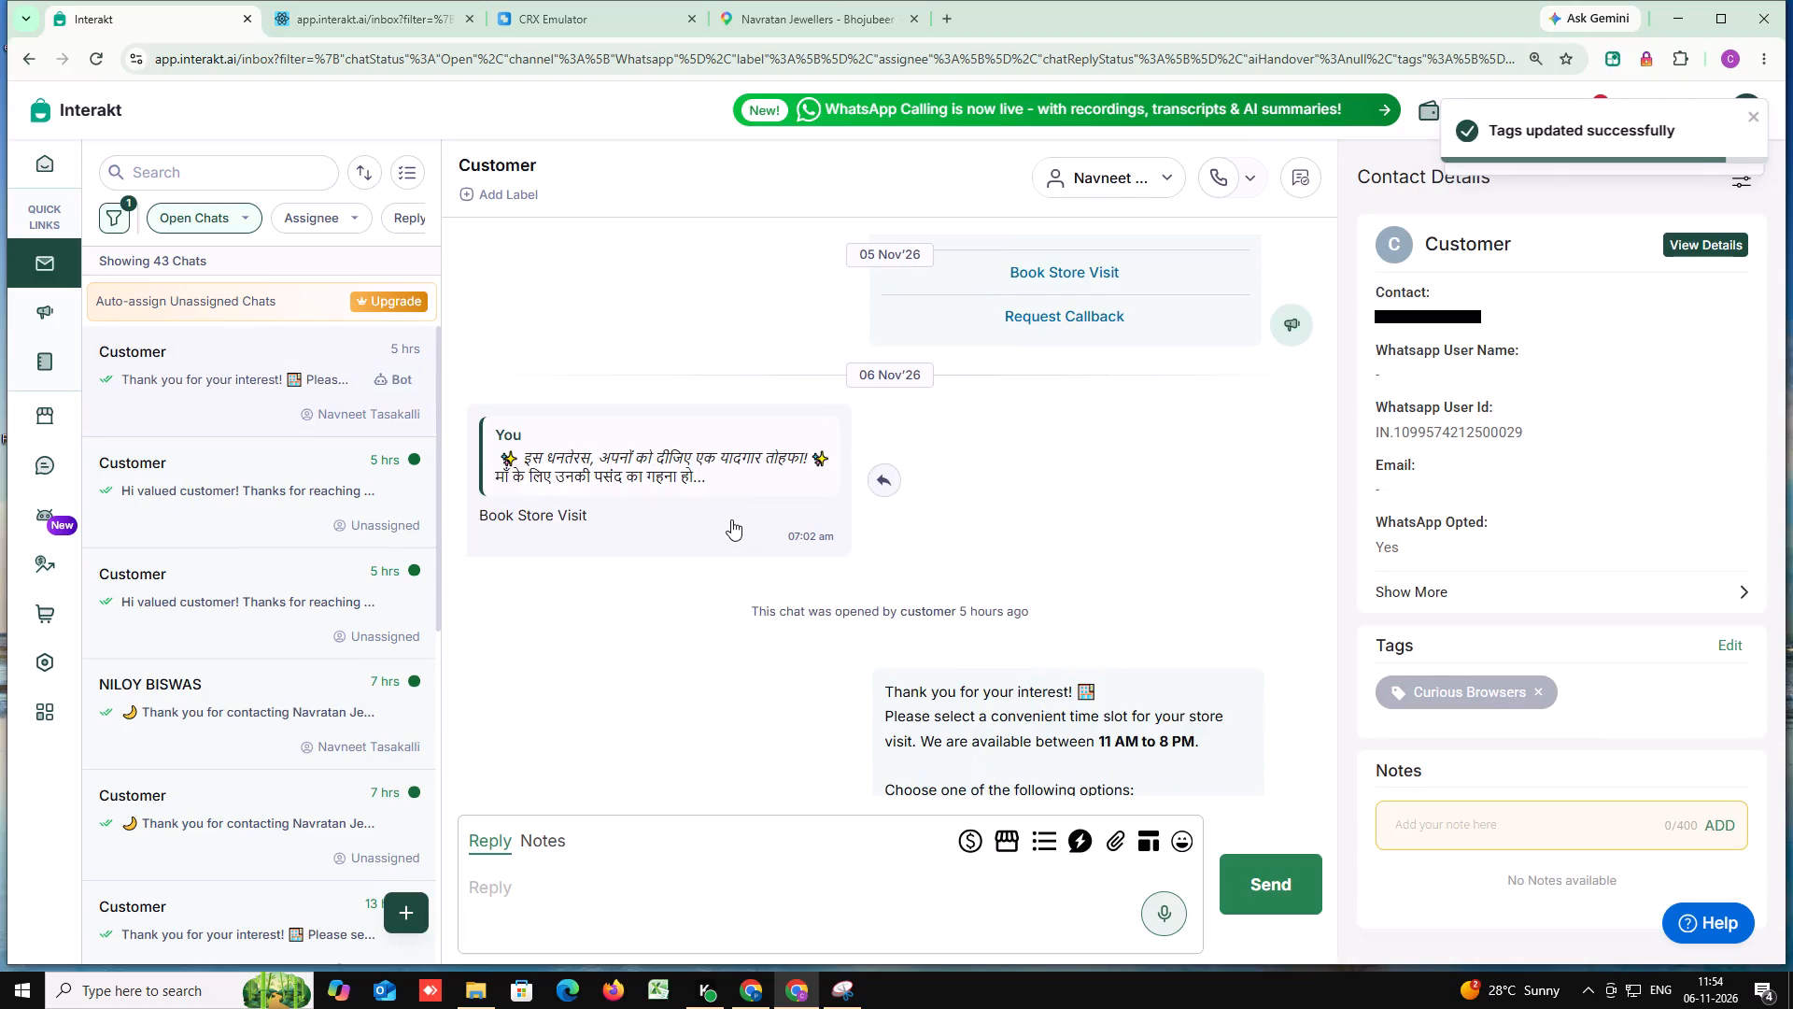
Switch to Snipping Tool and capture a new snip of the Book Store Visit conversation with its contact details.
left_click(842, 1007)
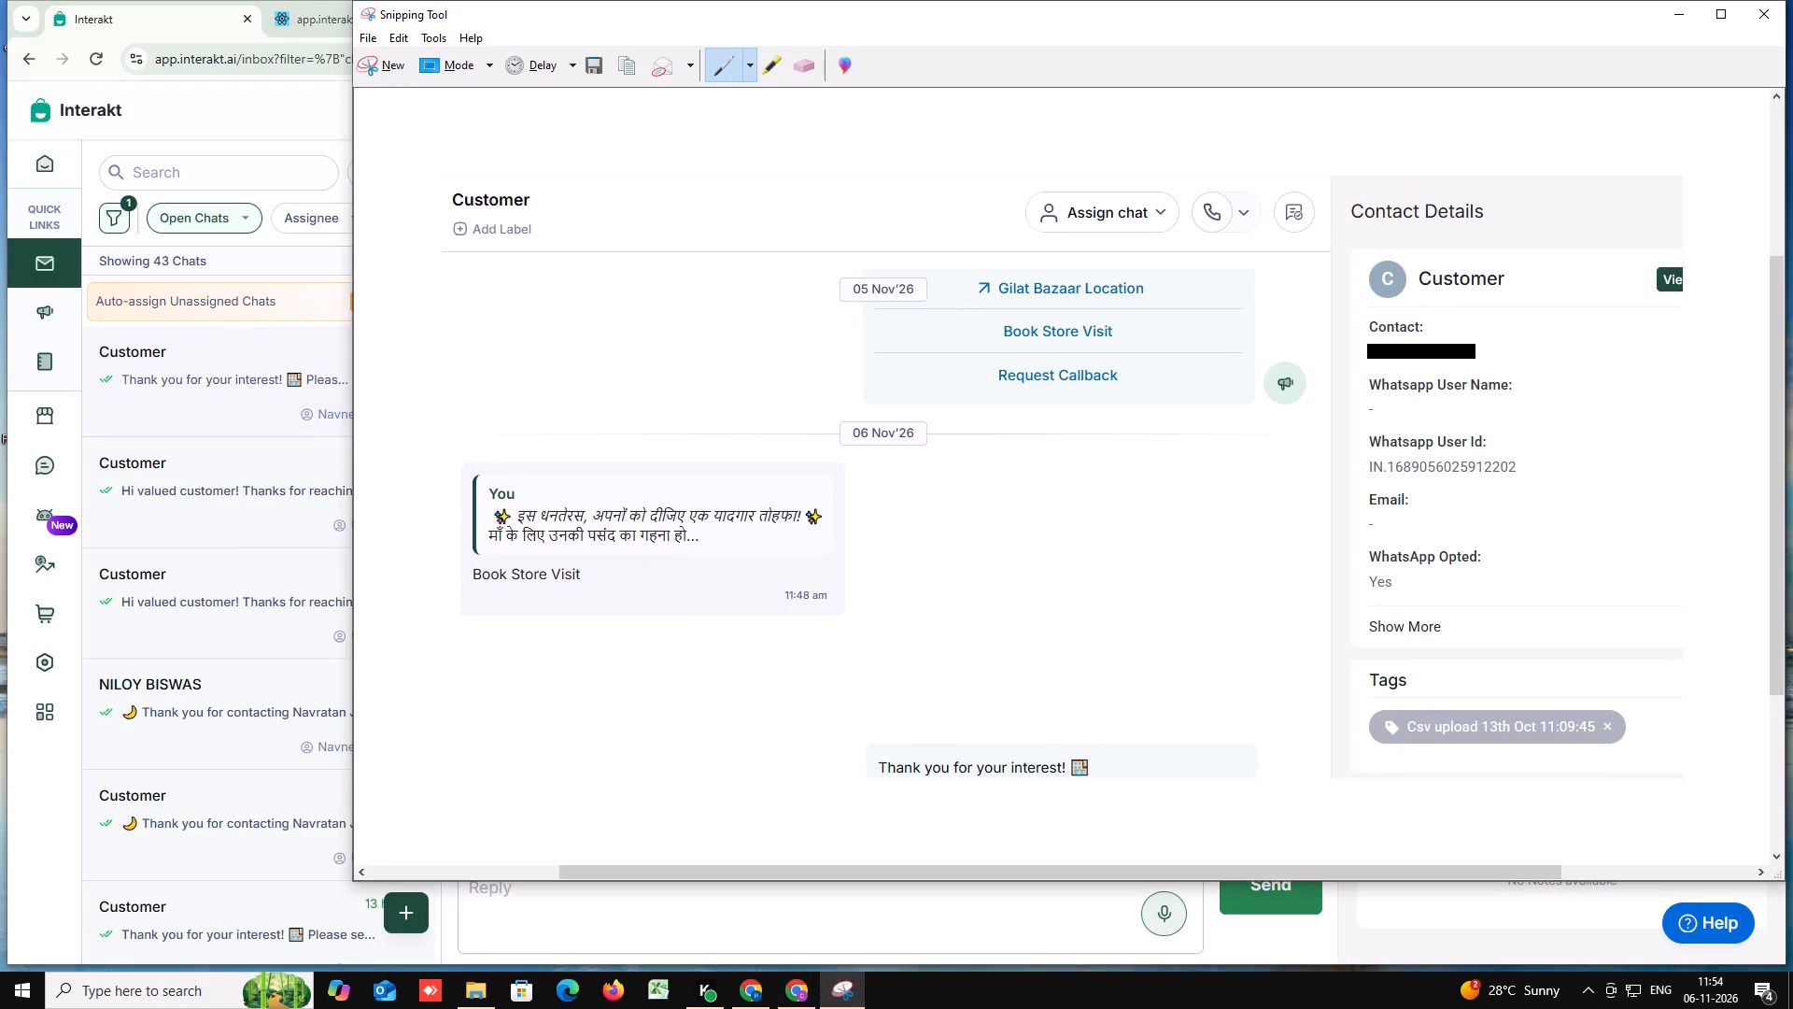
left_click(388, 66)
left_click_drag(437, 142, 1461, 695)
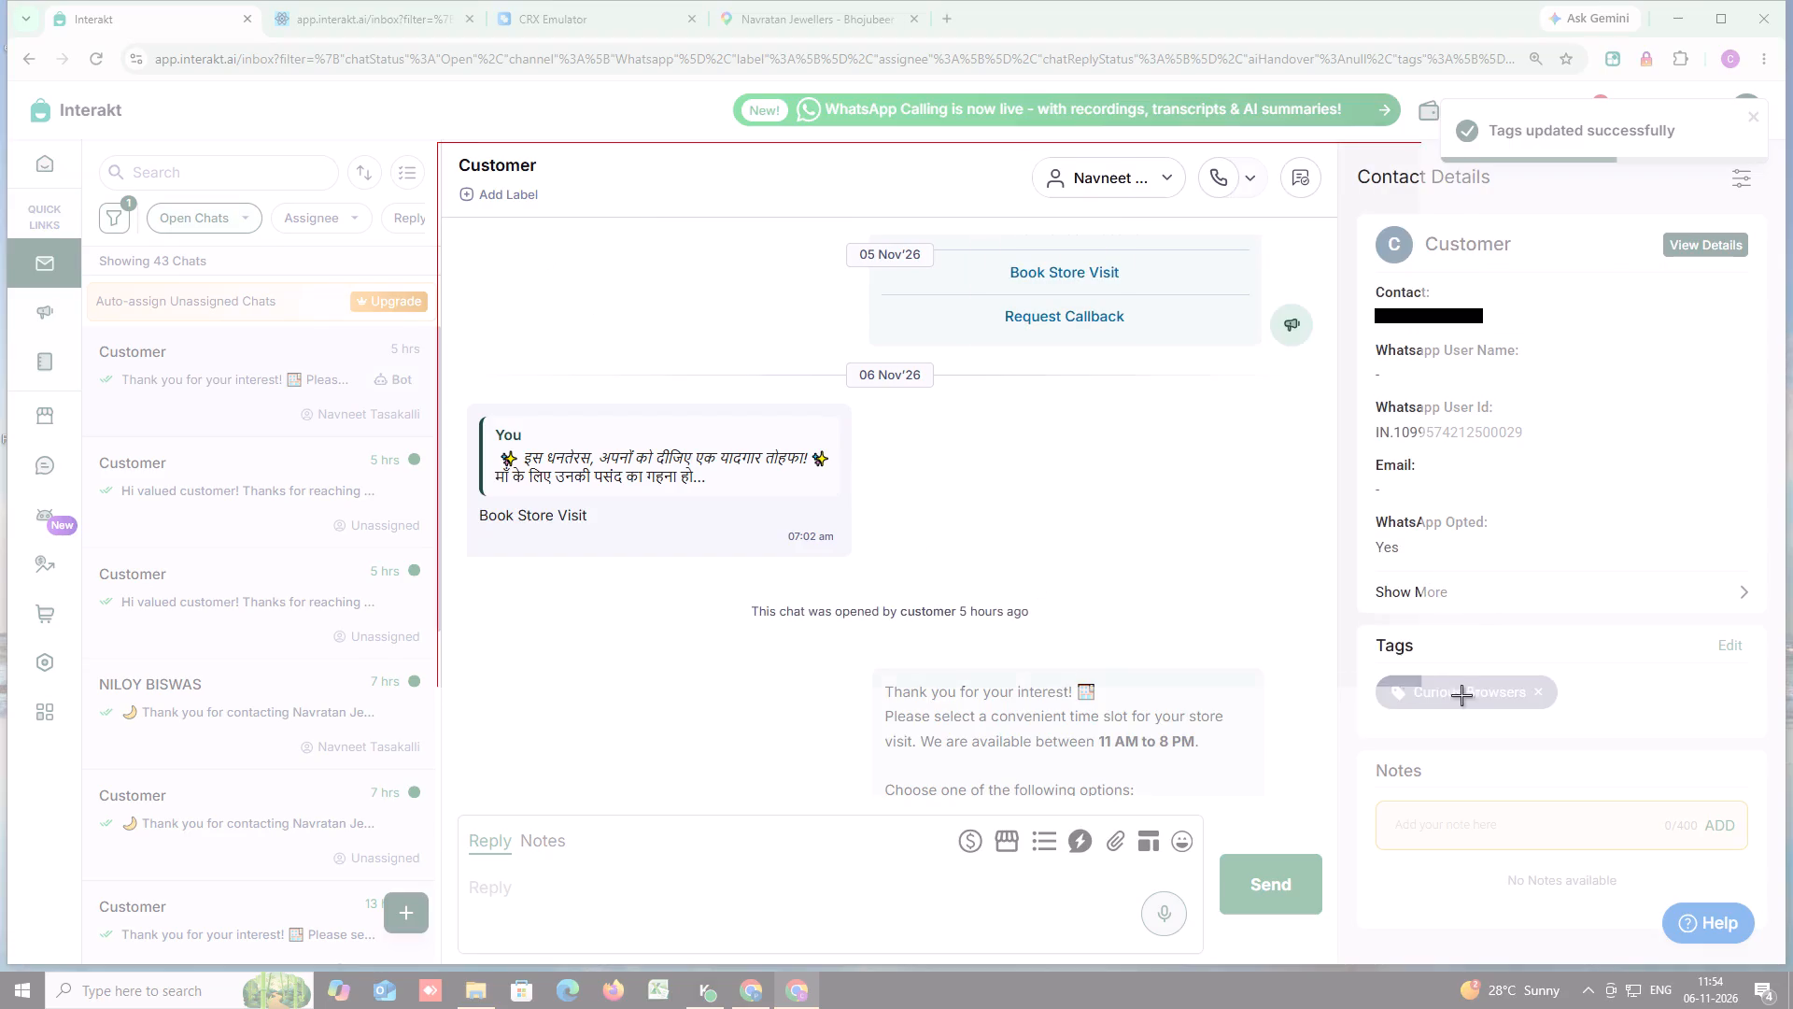
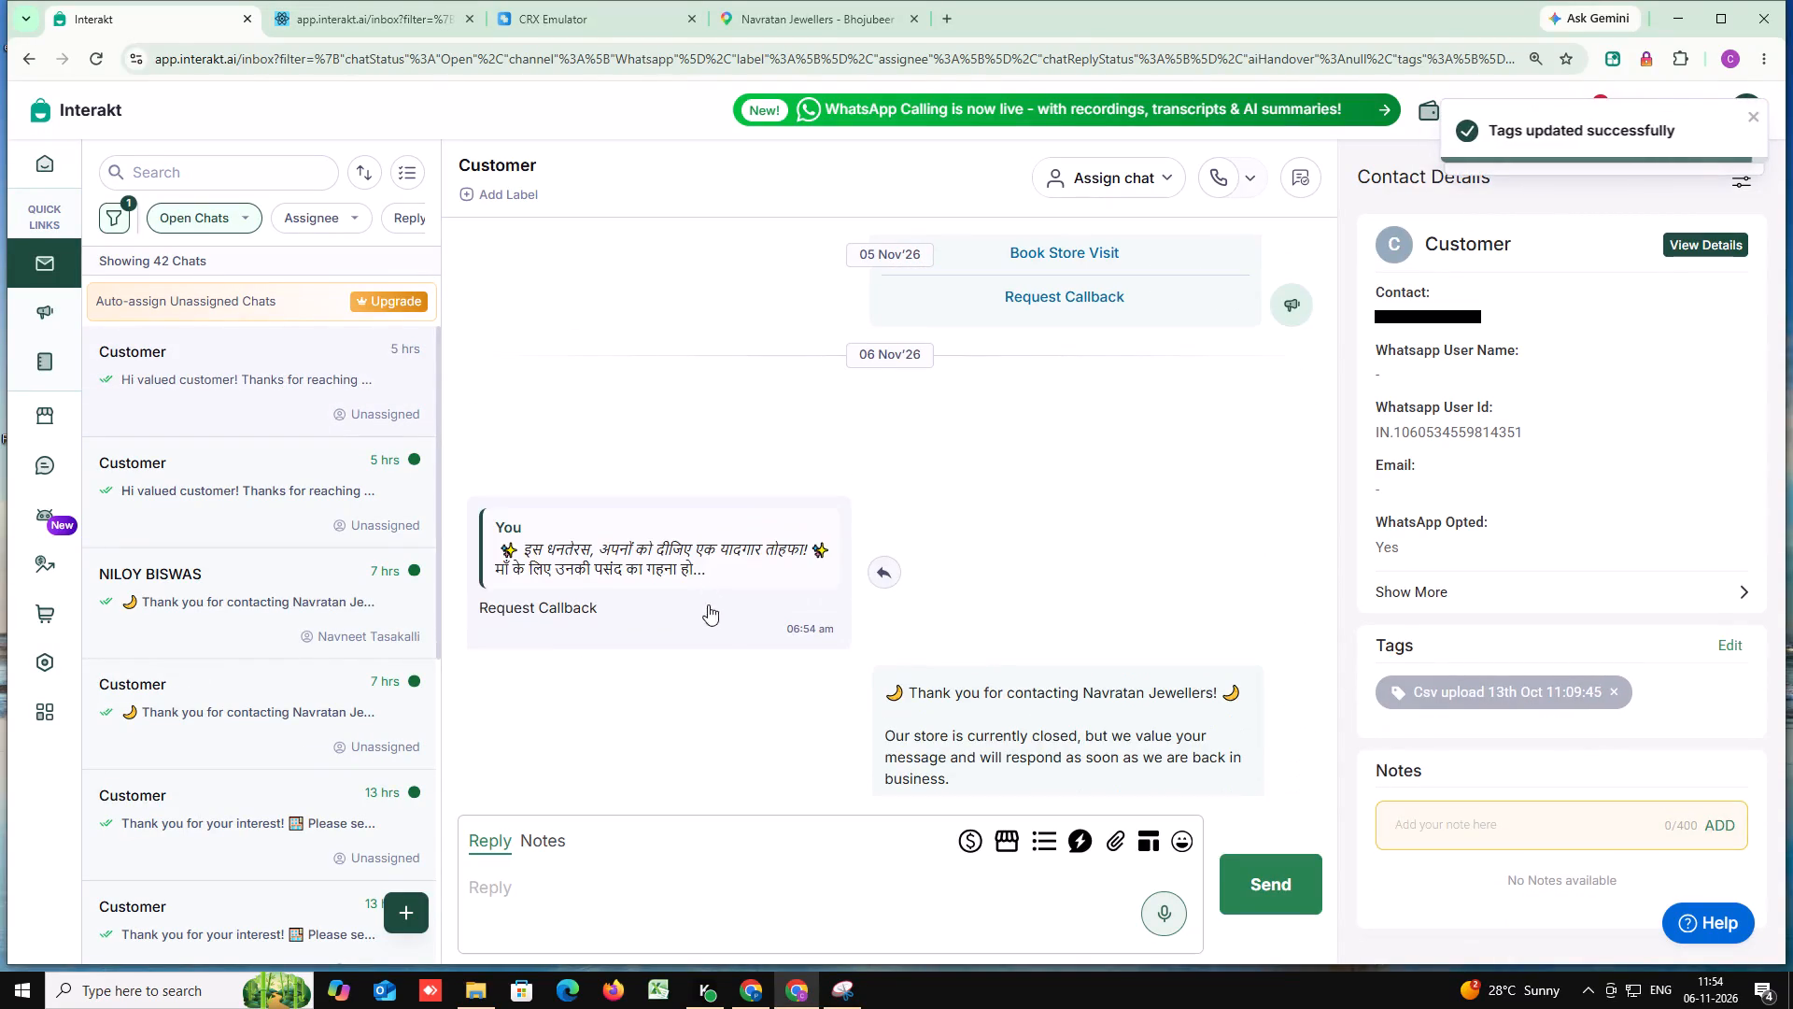
Switch to Snipping Tool and capture a new snip of the Request Callback conversation with its contact details.
left_click(842, 996)
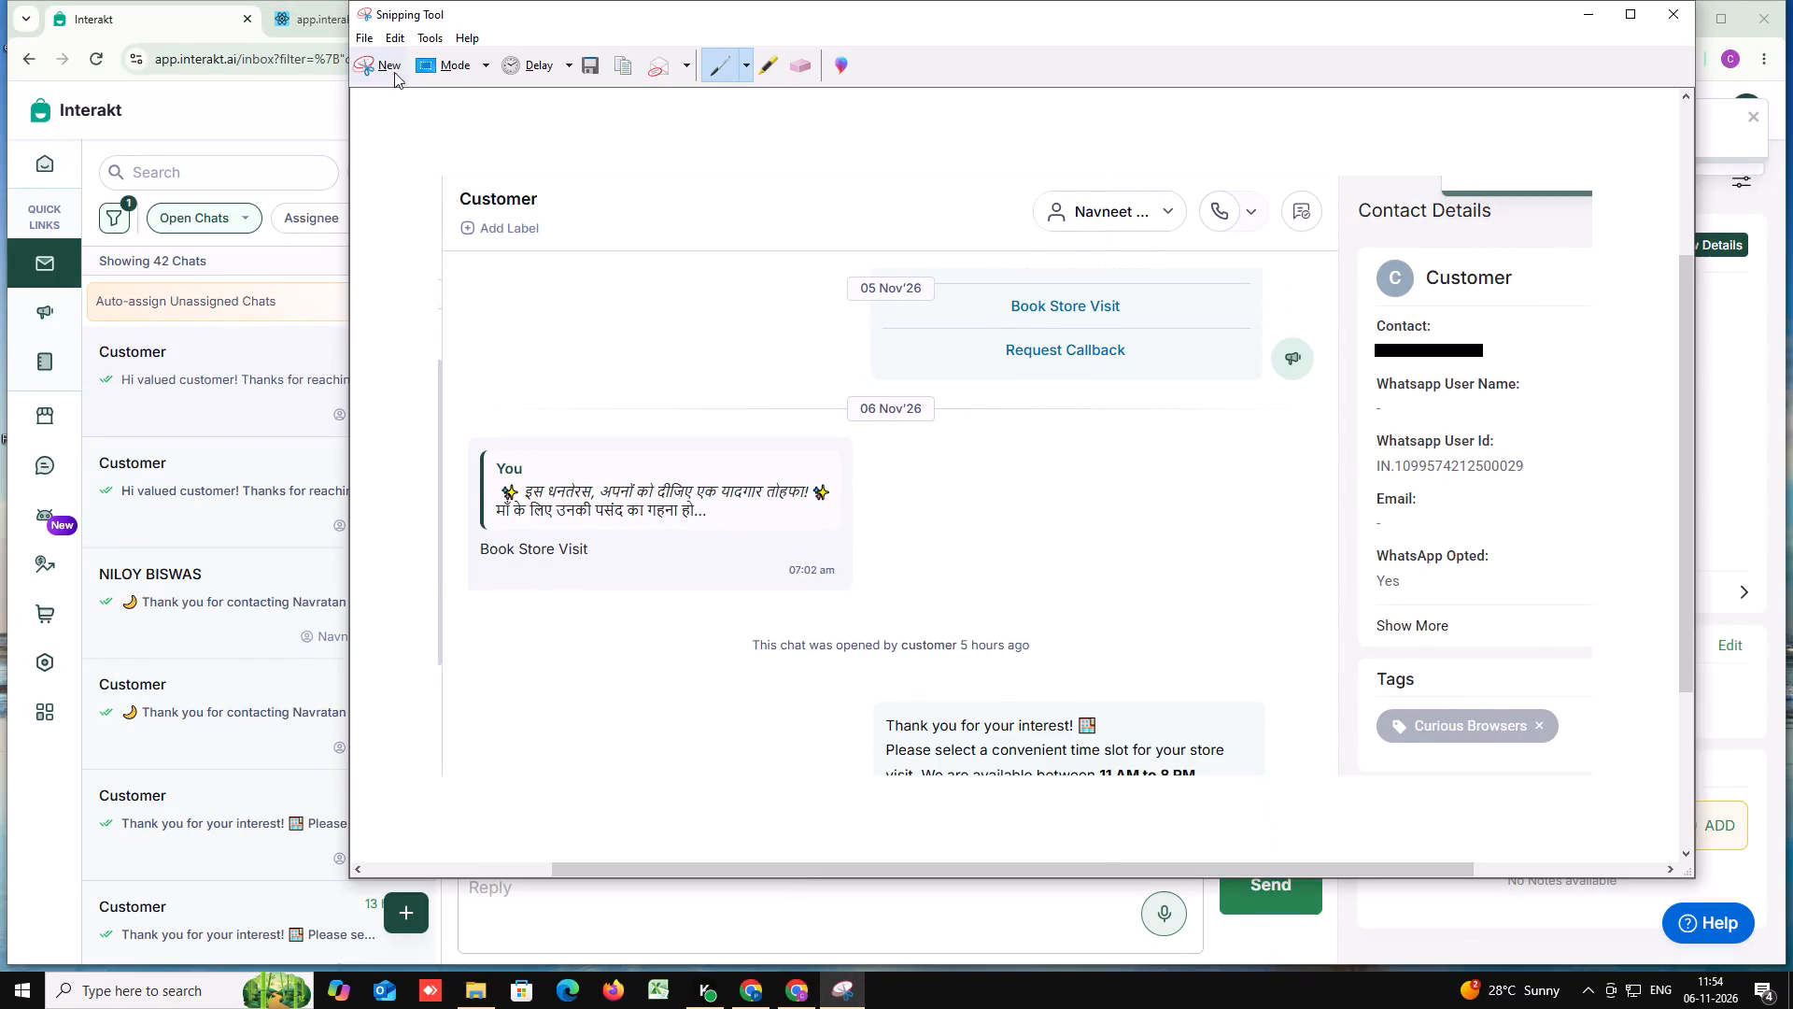
left_click(393, 69)
left_click_drag(430, 145, 1595, 741)
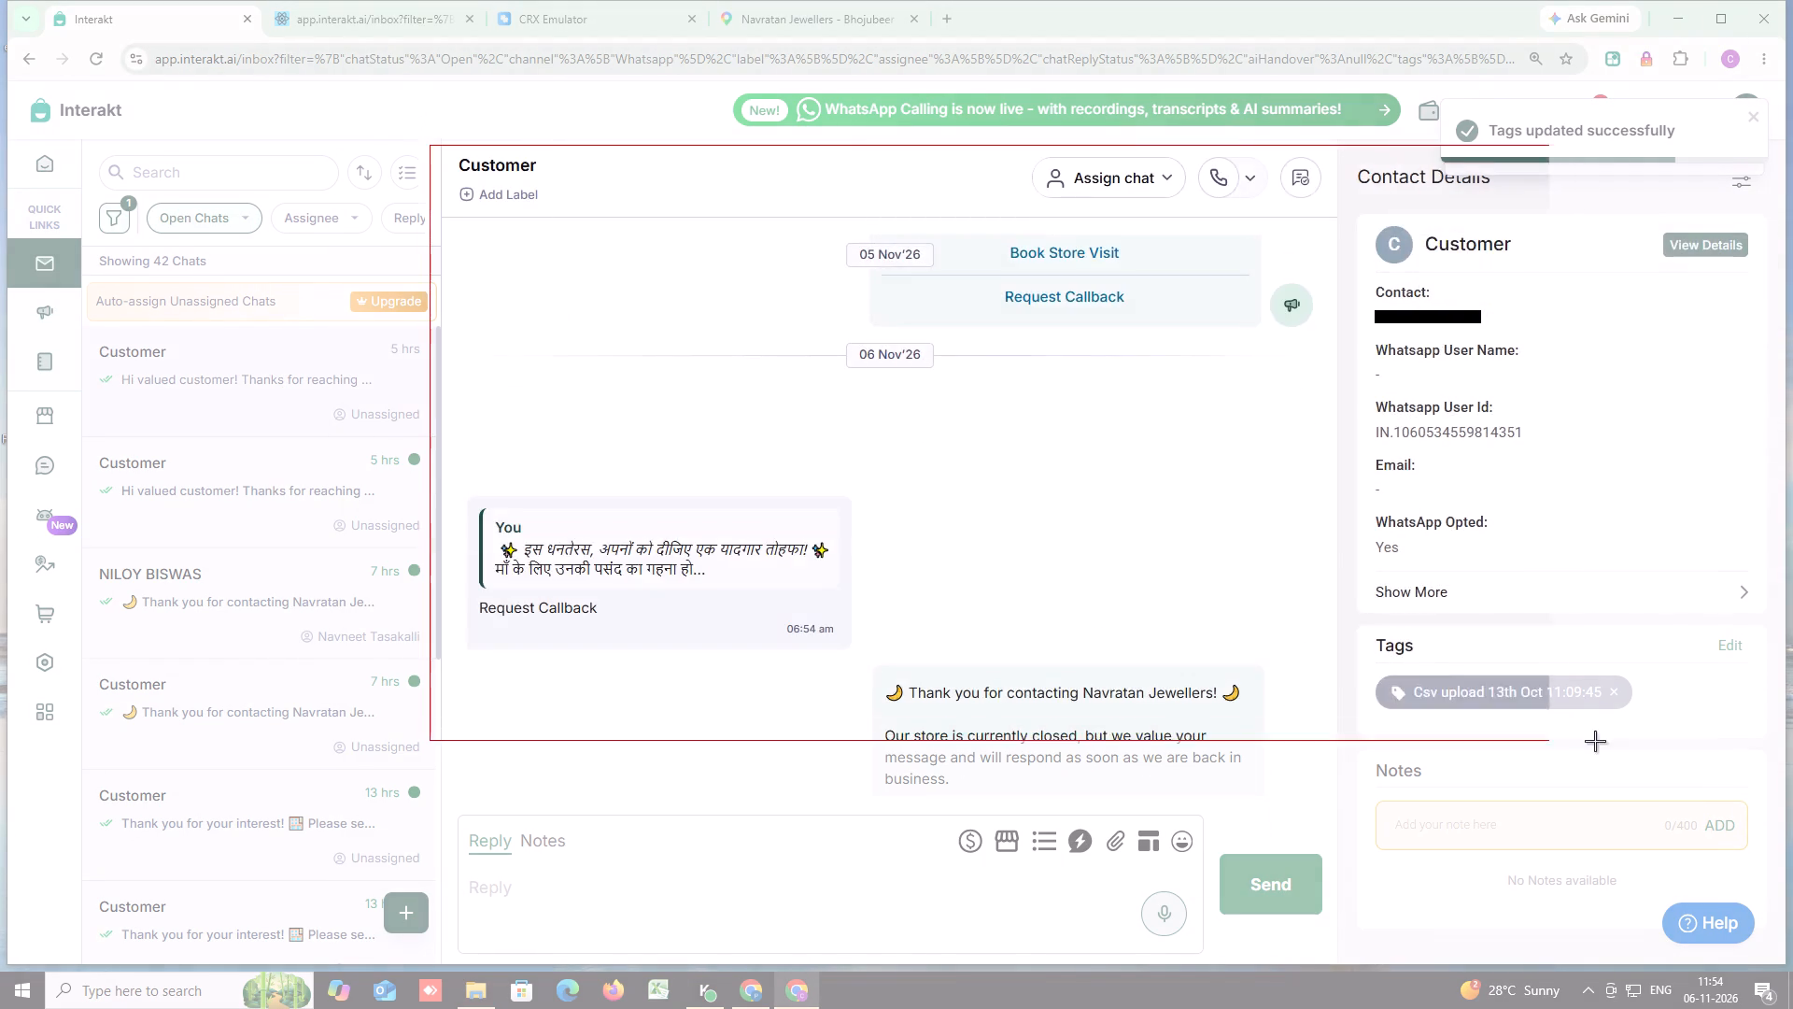
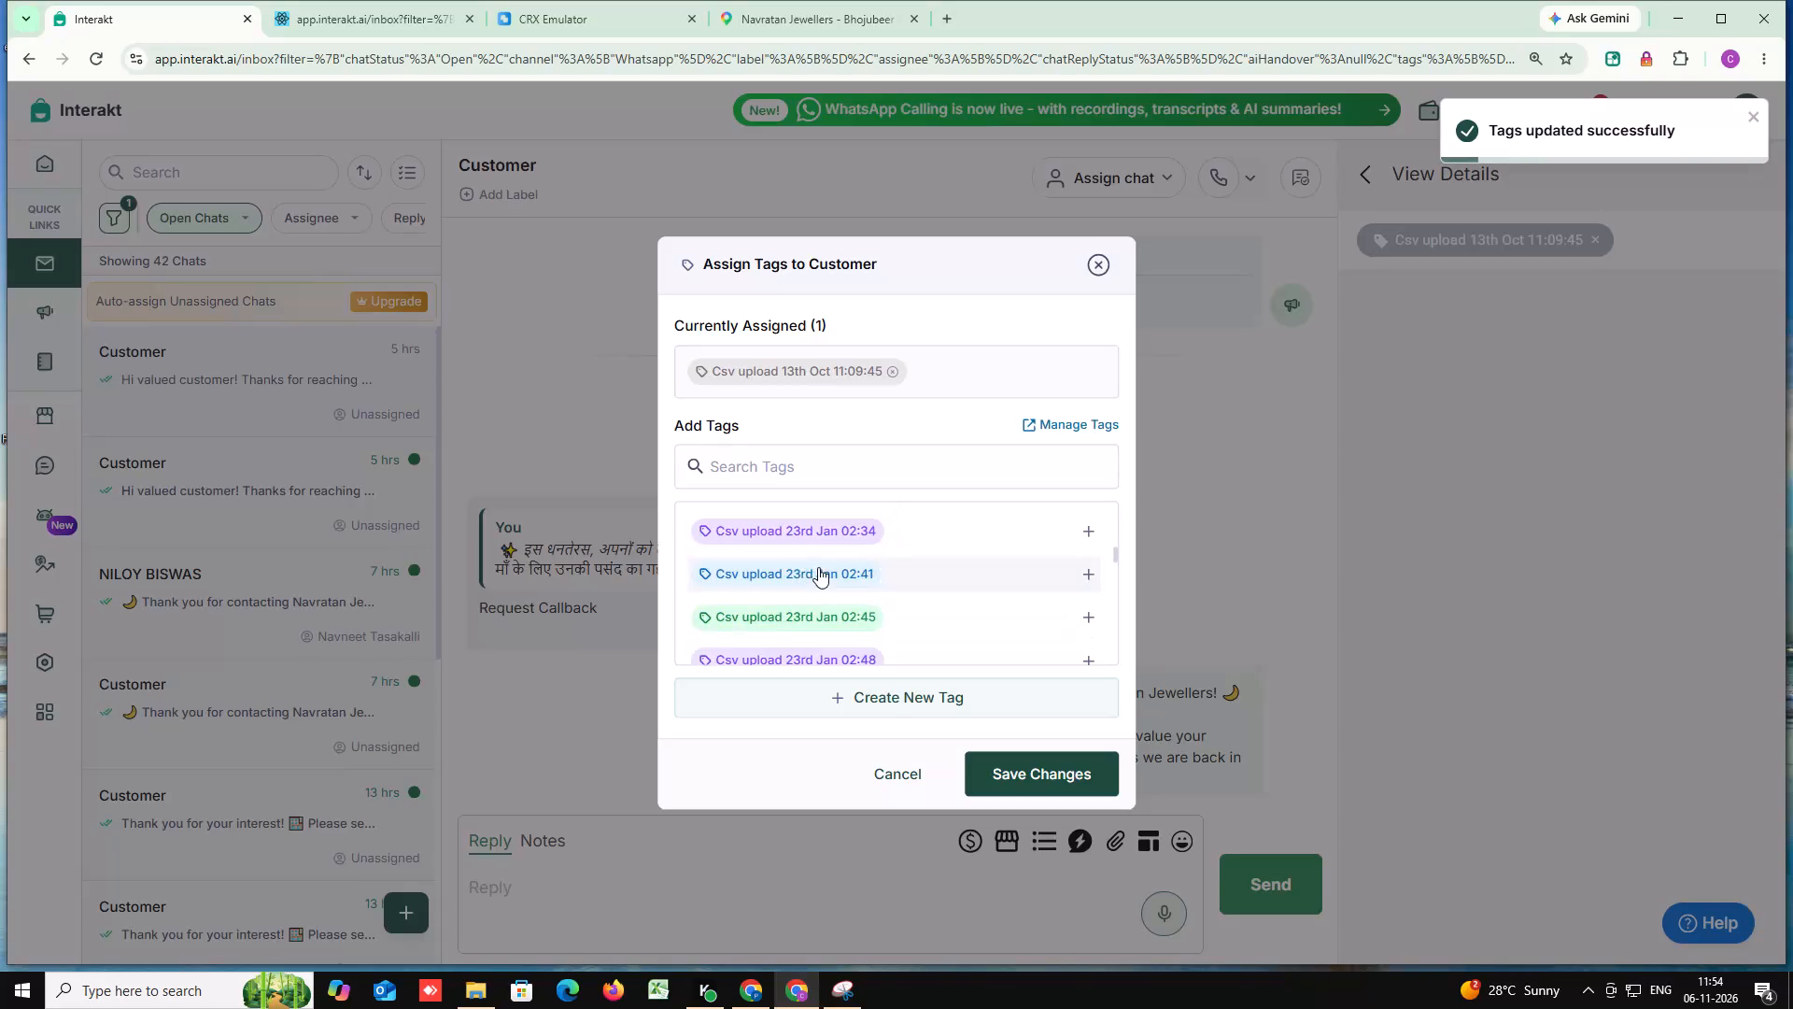
Replace the Csv upload 13th Oct 11:09:45 tag with Curious Browsers on the Request Callback customer, save, and close the chat.
scroll(818, 567, "down", 10)
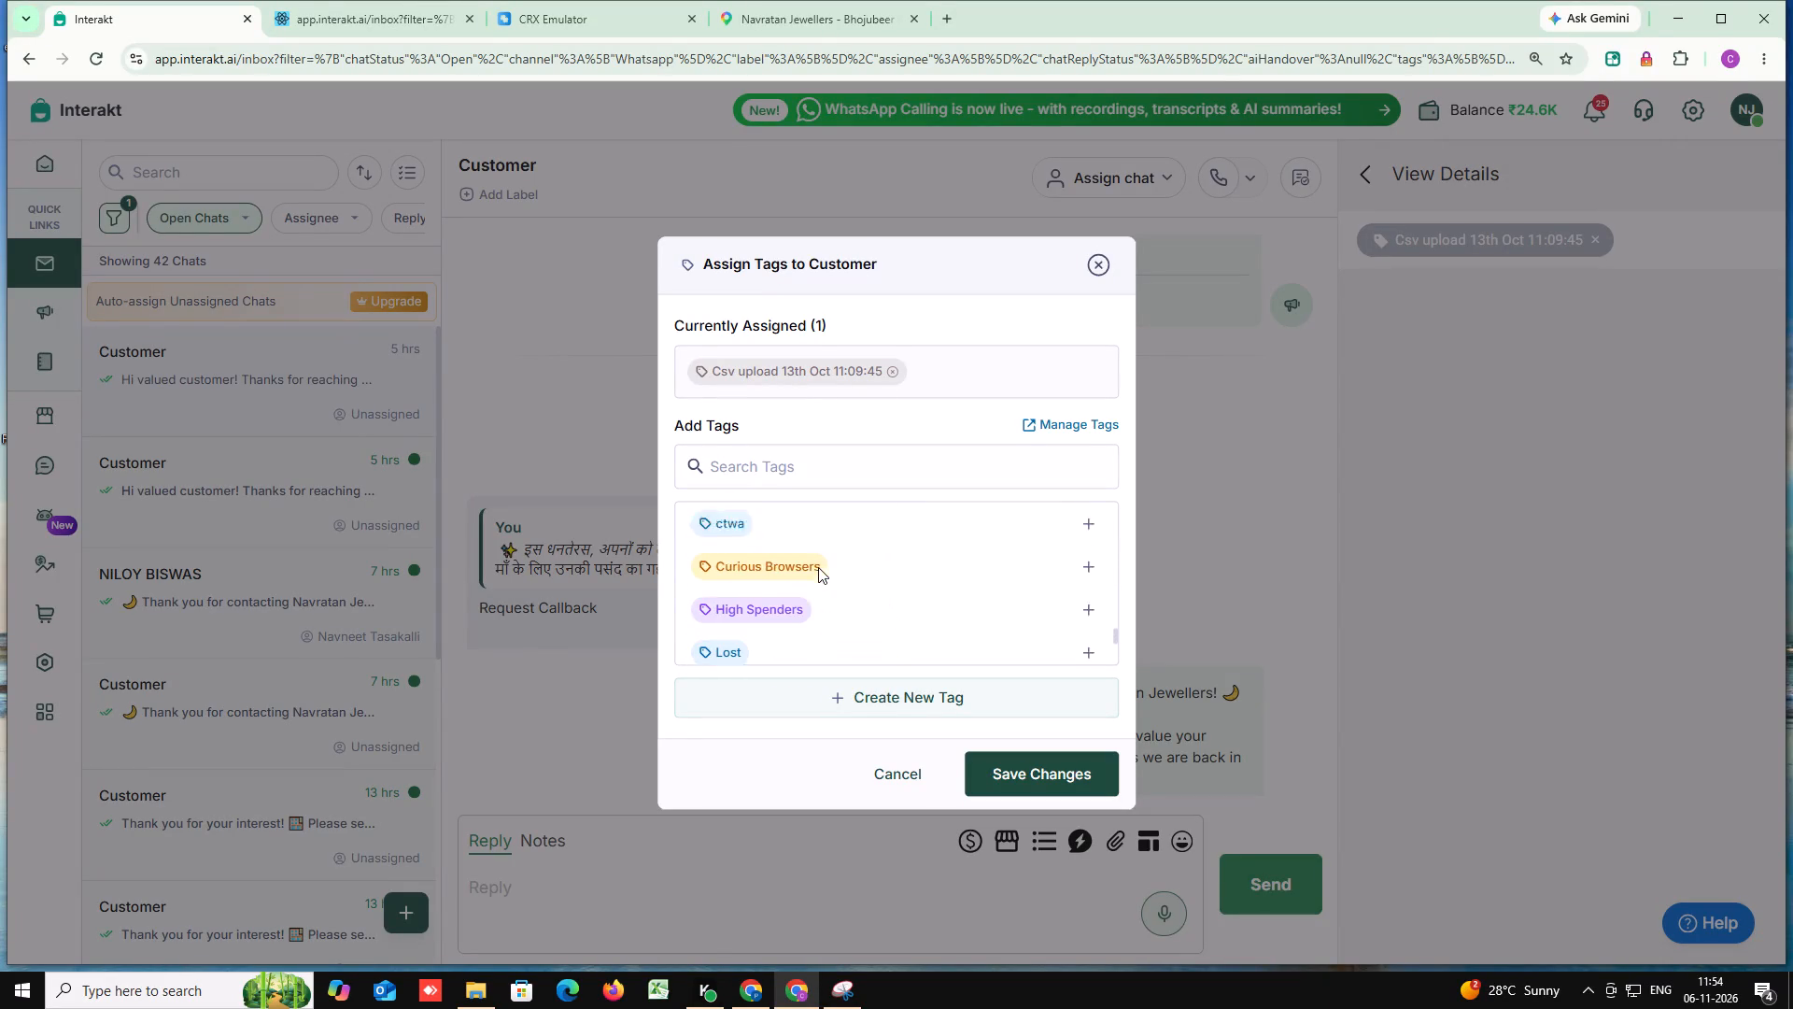
left_click(800, 536)
left_click(1057, 370)
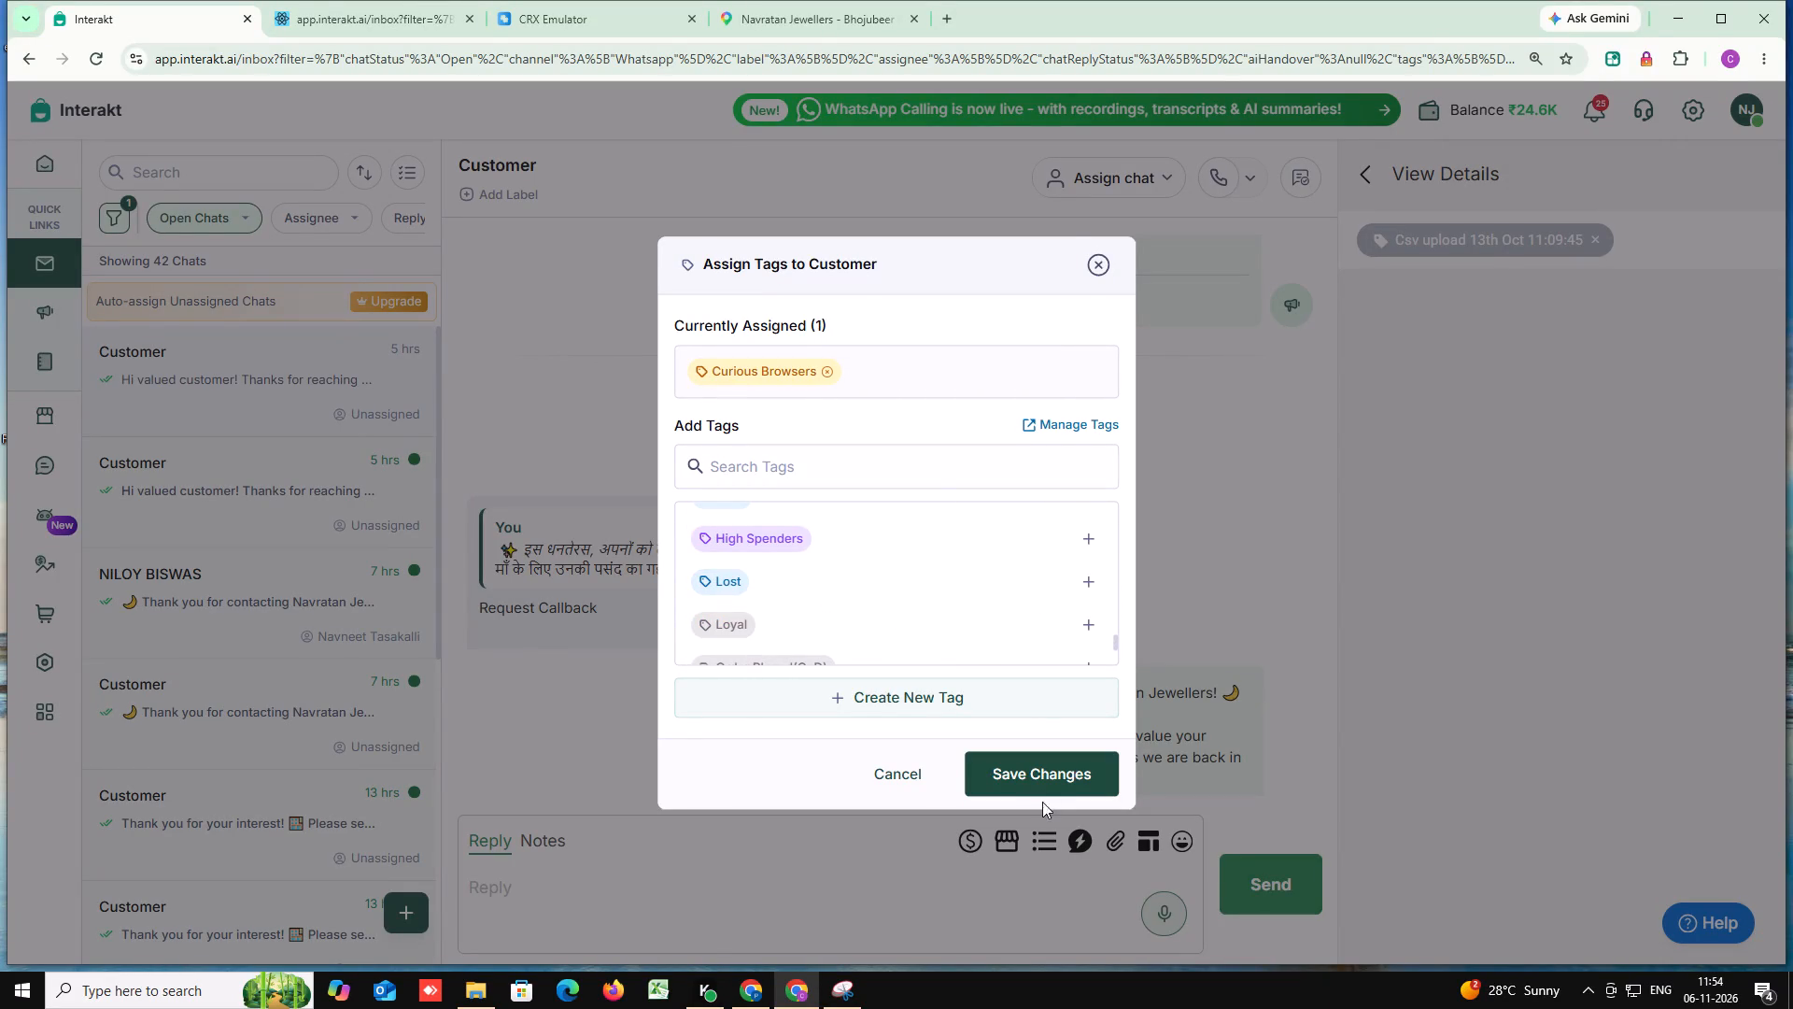
left_click(1033, 765)
left_click(1309, 173)
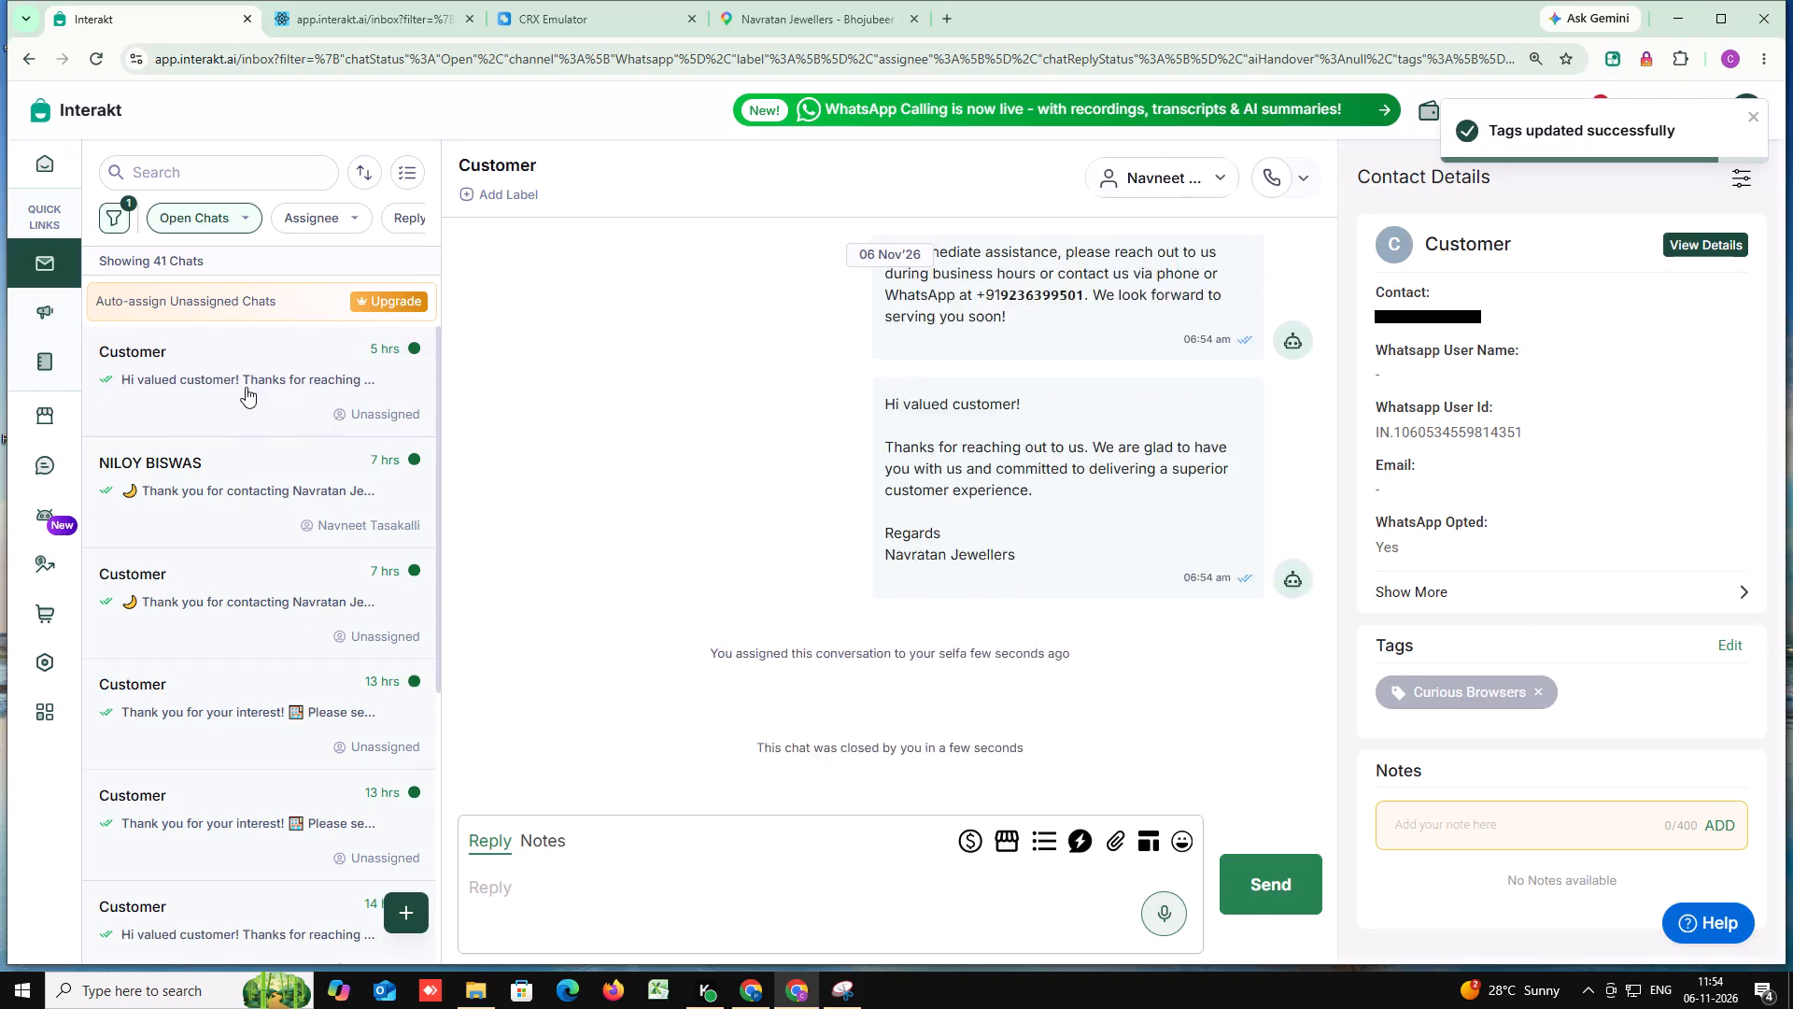
Open the next unassigned customer chat, check its earlier messages and the 06:38 am temple photo, and close the chat.
left_click(246, 387)
scroll(855, 477, "up", 7)
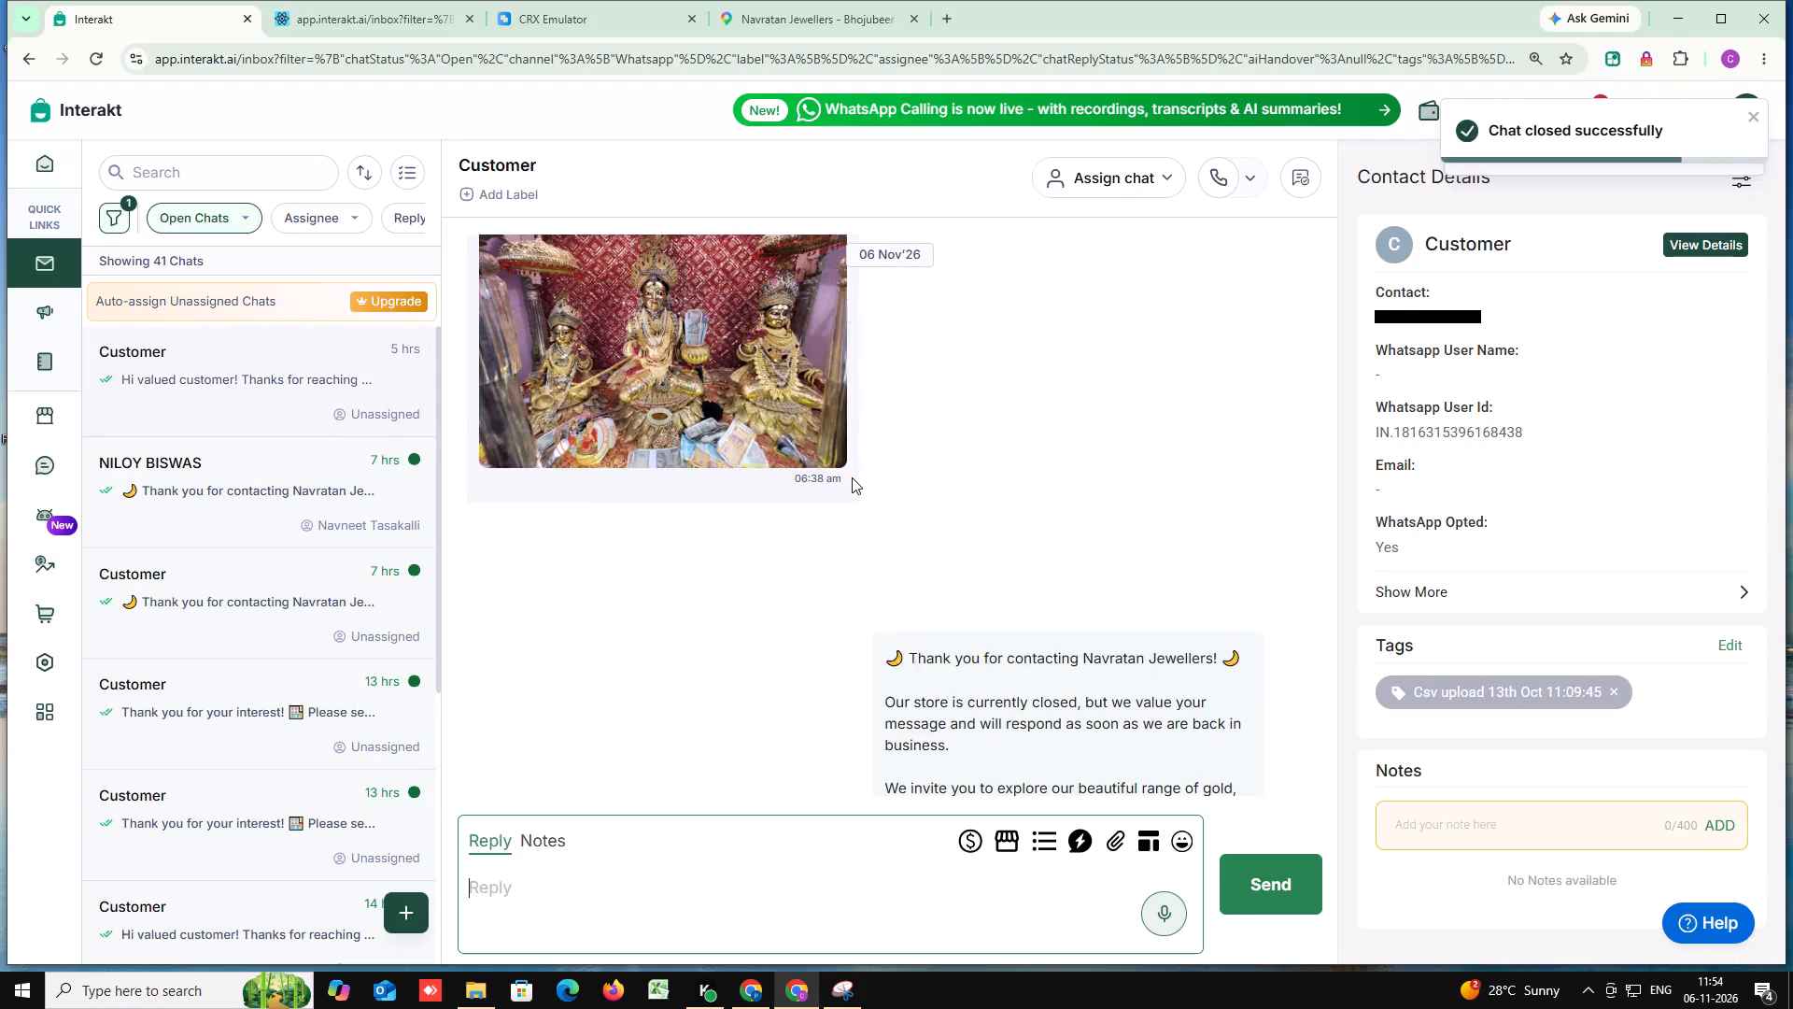
scroll(852, 477, "up", 2)
scroll(1047, 551, "up", 4)
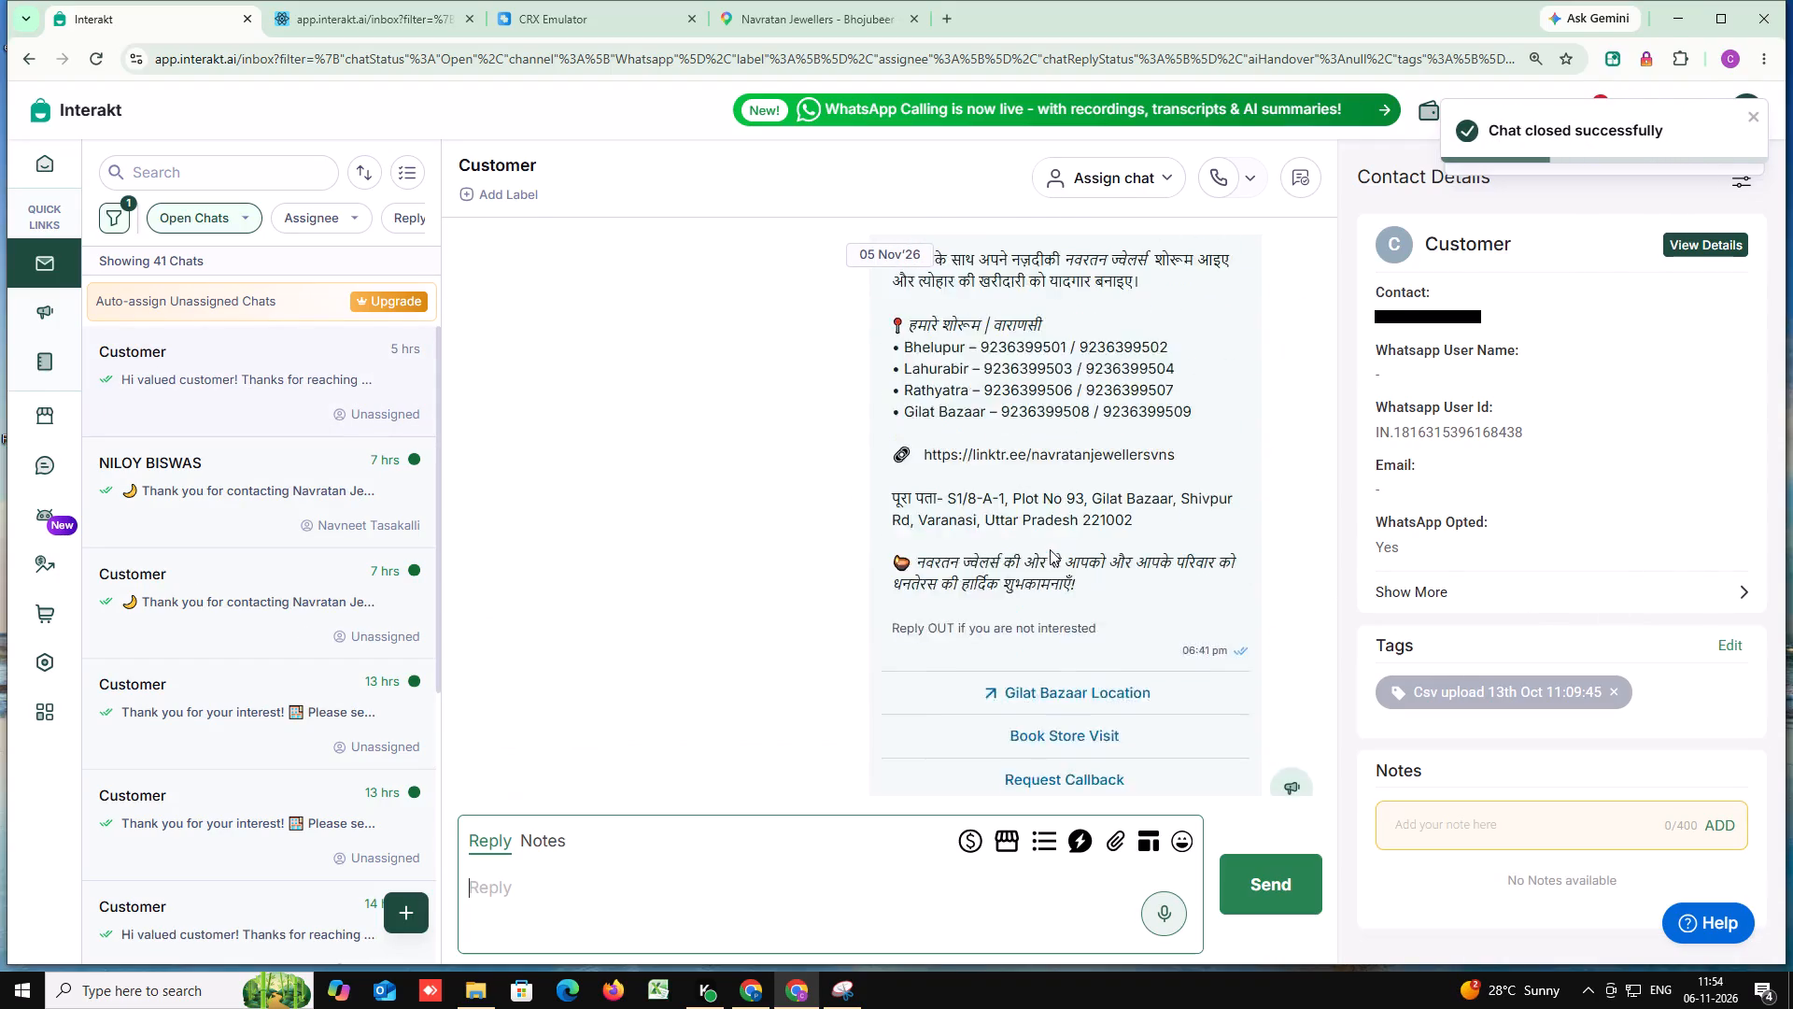
scroll(1050, 549, "up", 3)
left_click(1305, 175)
Open the next chat, which contains the Perfect Mission PDF, and close it.
left_click(243, 377)
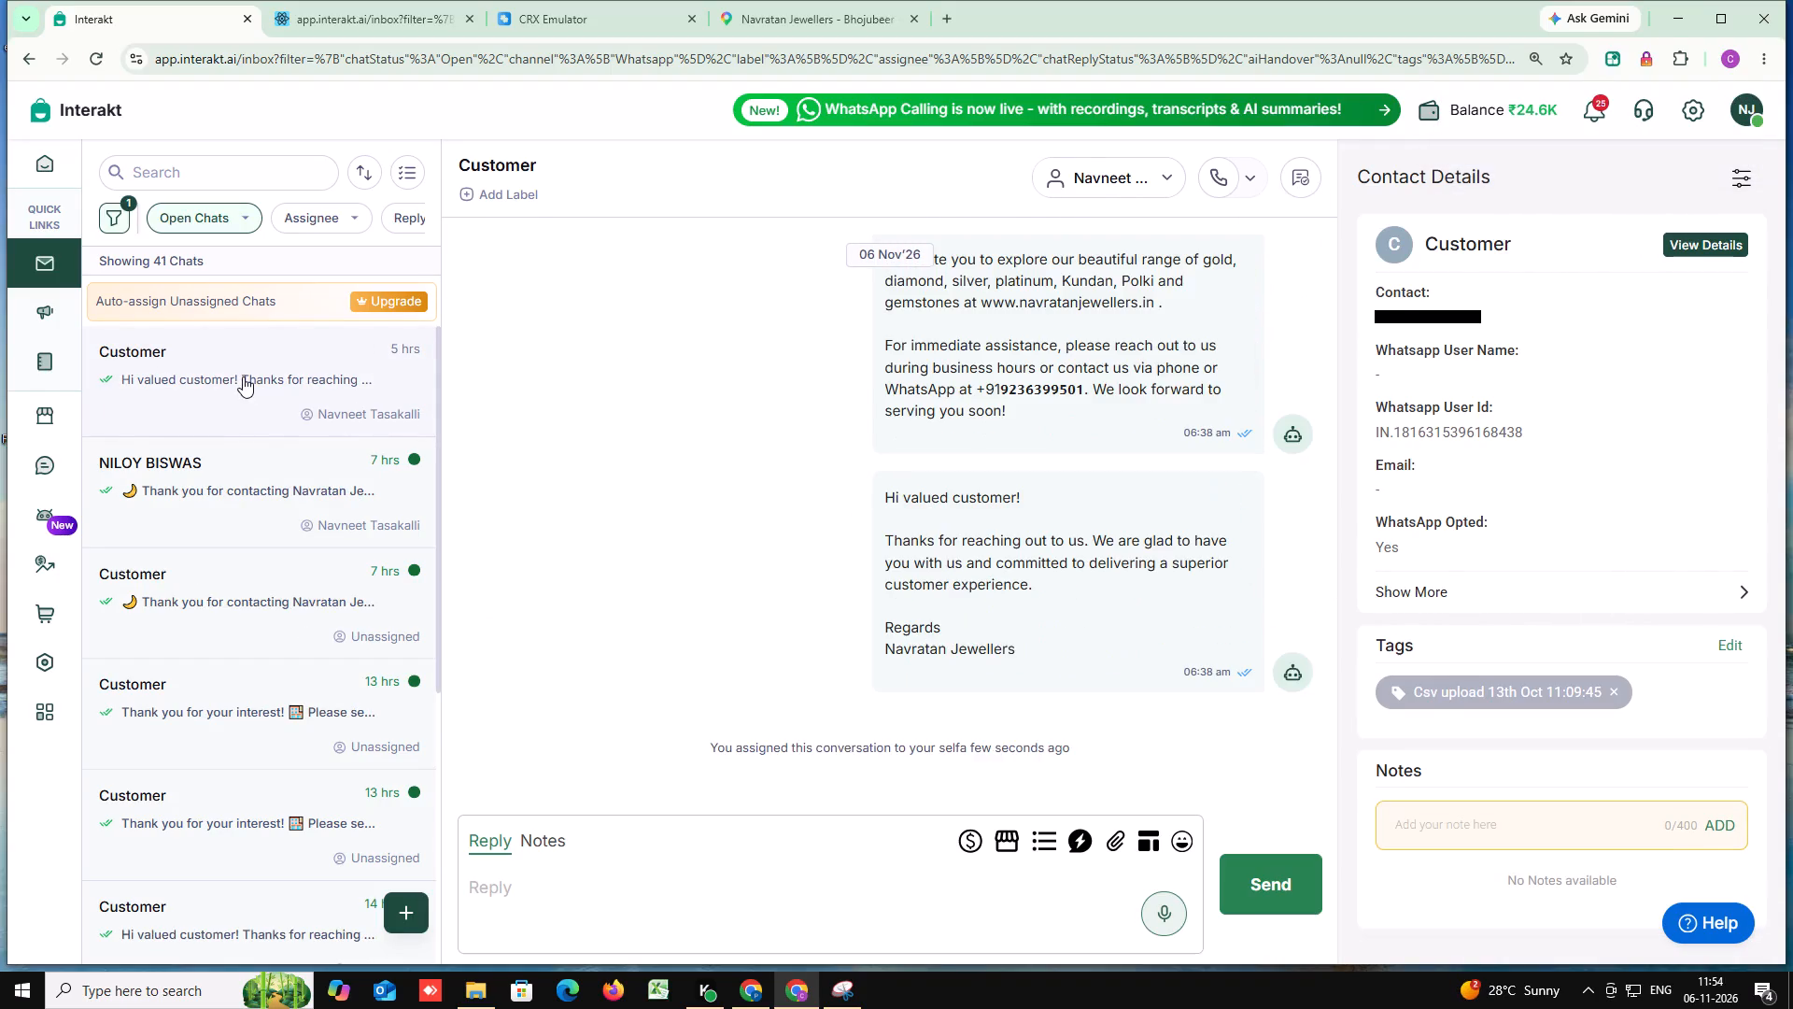
left_click(243, 377)
left_click(1297, 177)
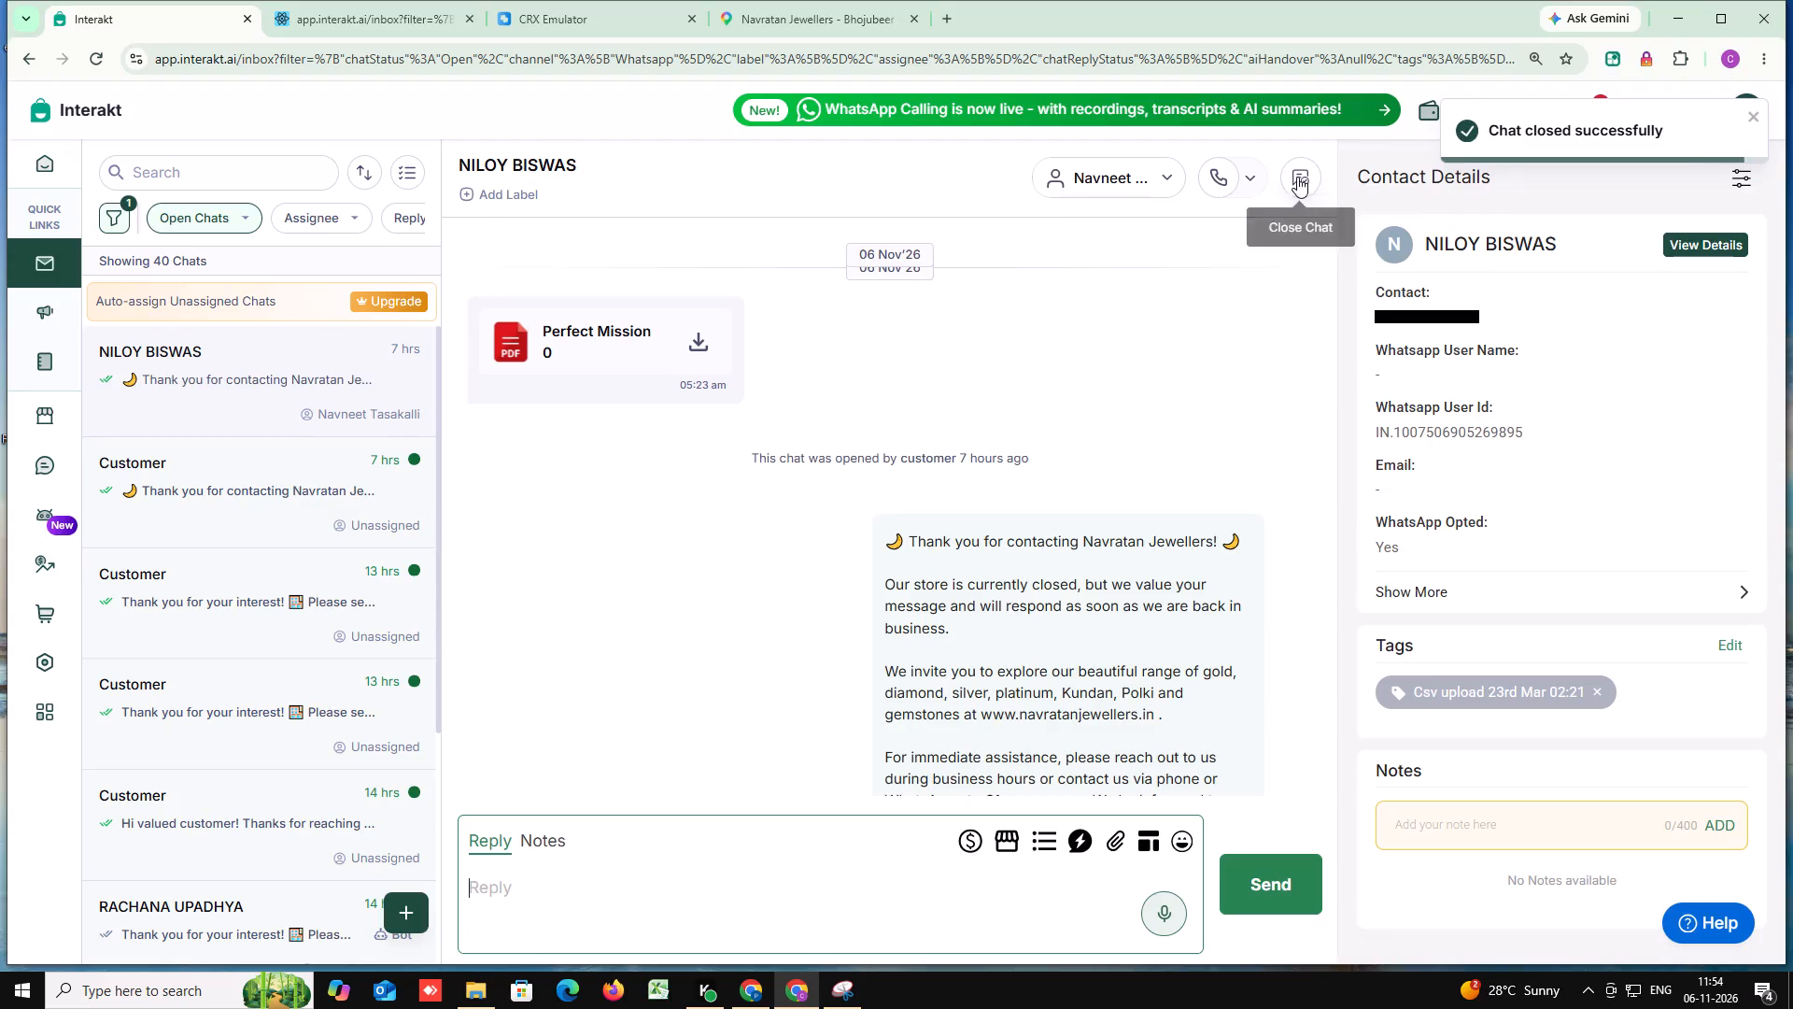
Open the next customer chat, check the Diwali greeting image the customer sent, and close the chat.
left_click(220, 367)
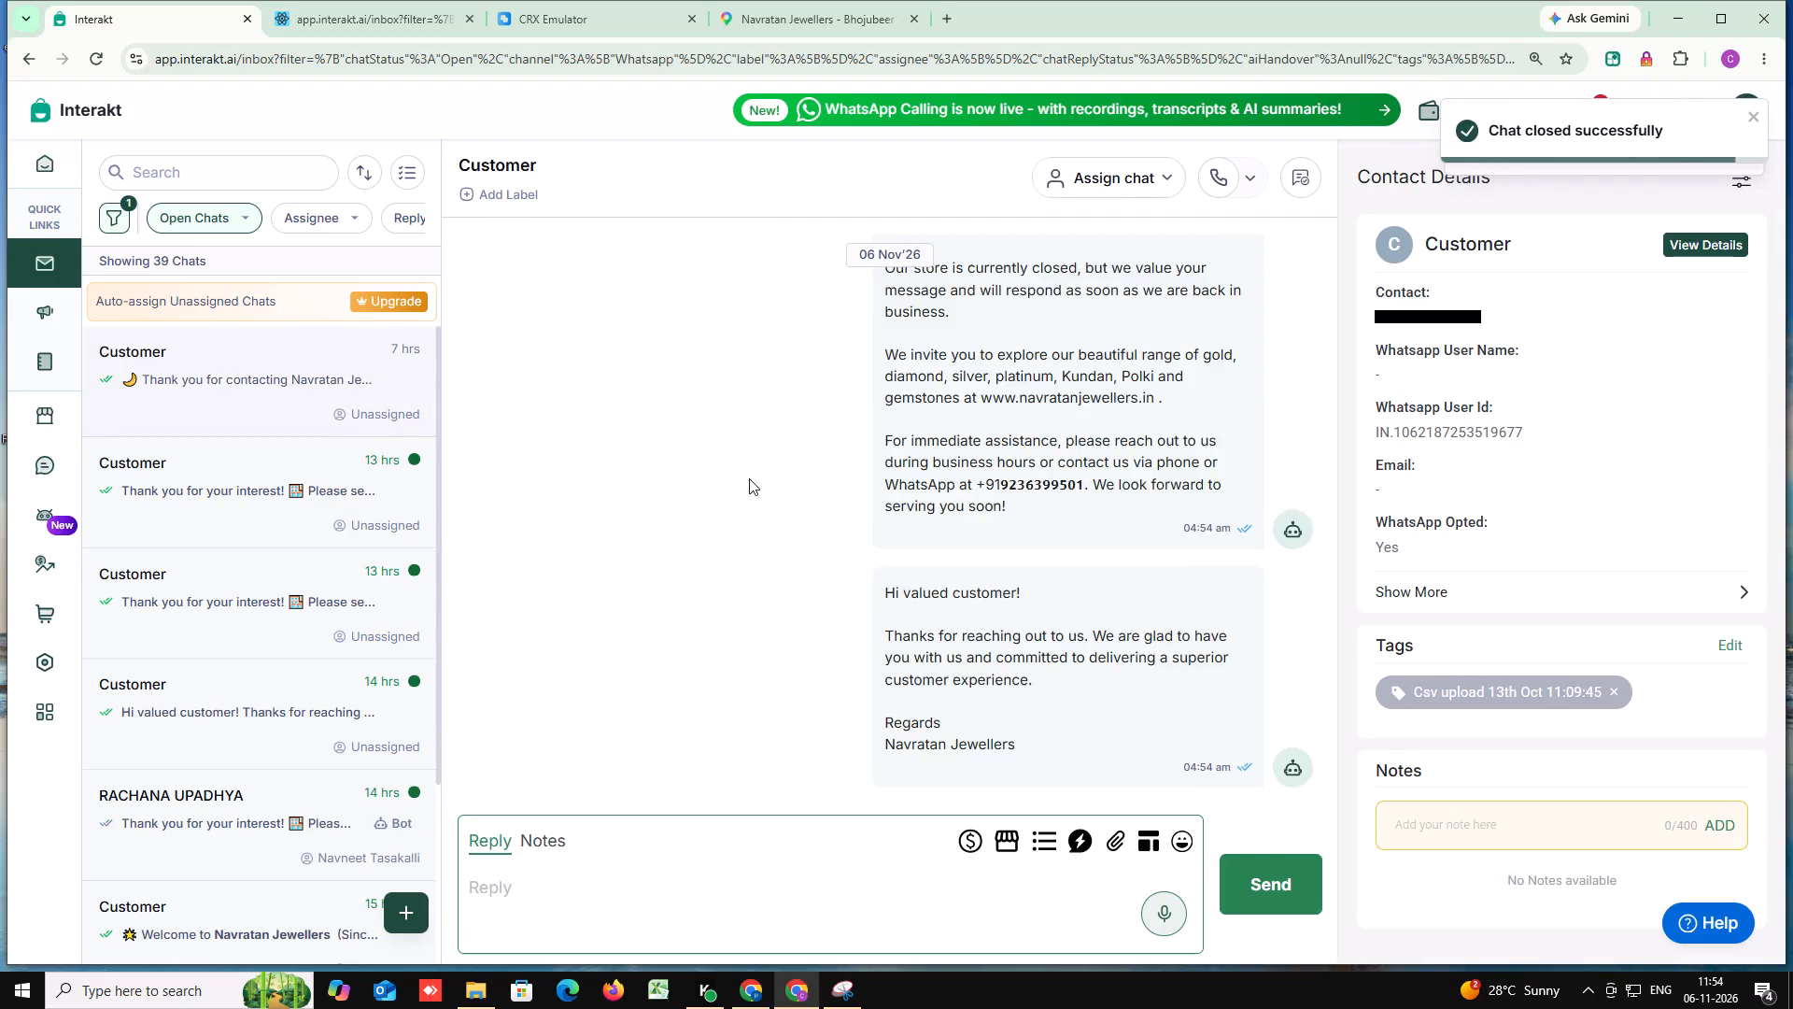
scroll(747, 477, "up", 10)
left_click(1284, 180)
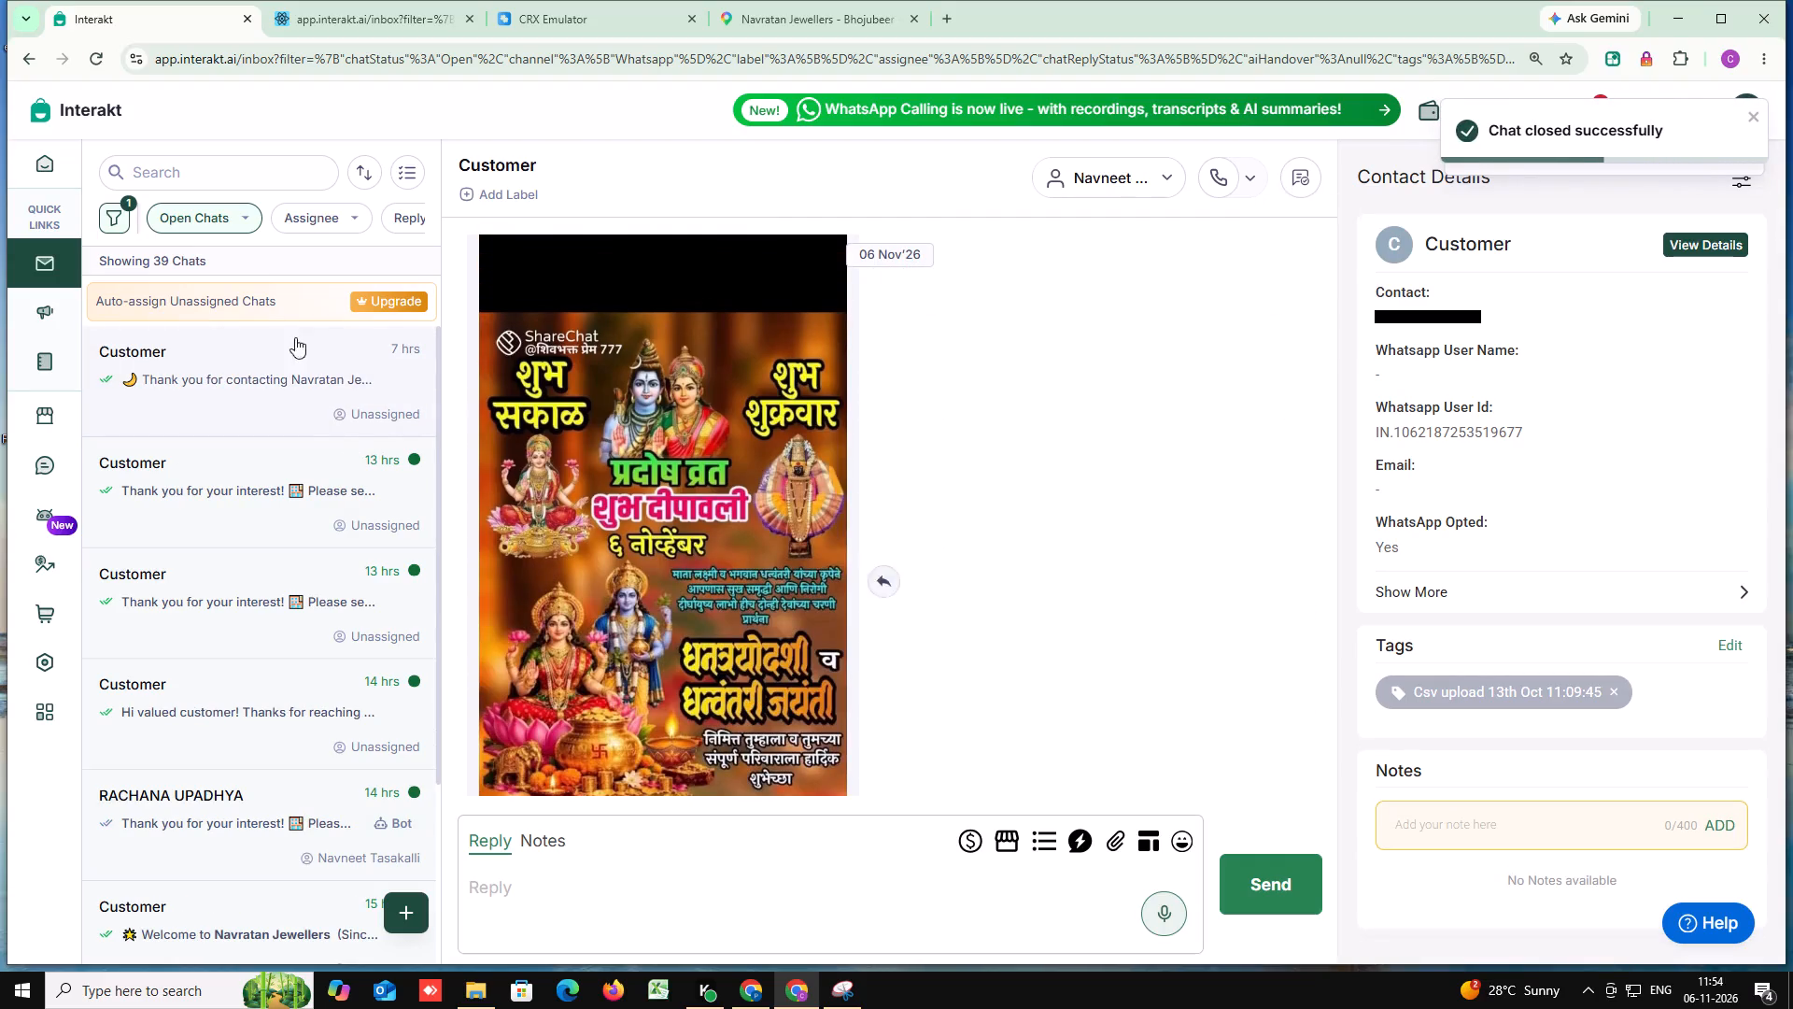
Open the next customer chat, remove its Csv upload 5th Aug 01:21:40 tag, and find the customer's Book Store Visit reply.
left_click(233, 364)
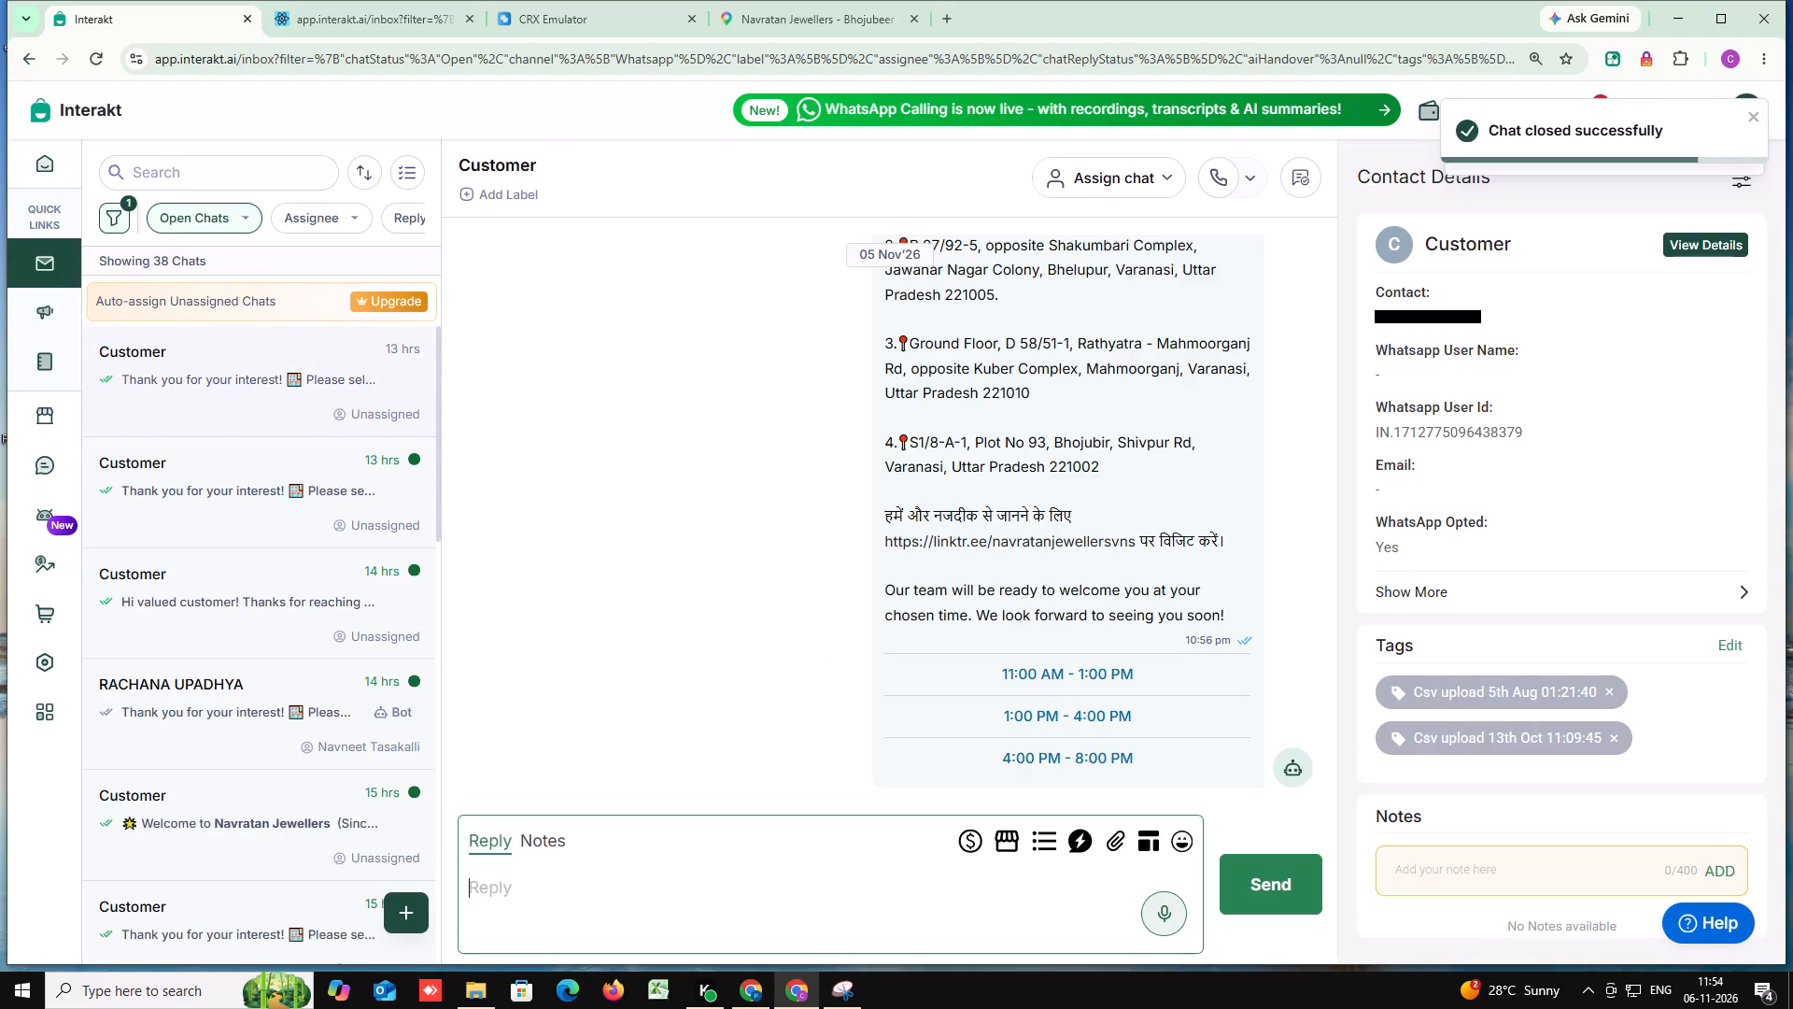
left_click(1608, 691)
scroll(751, 527, "up", 2)
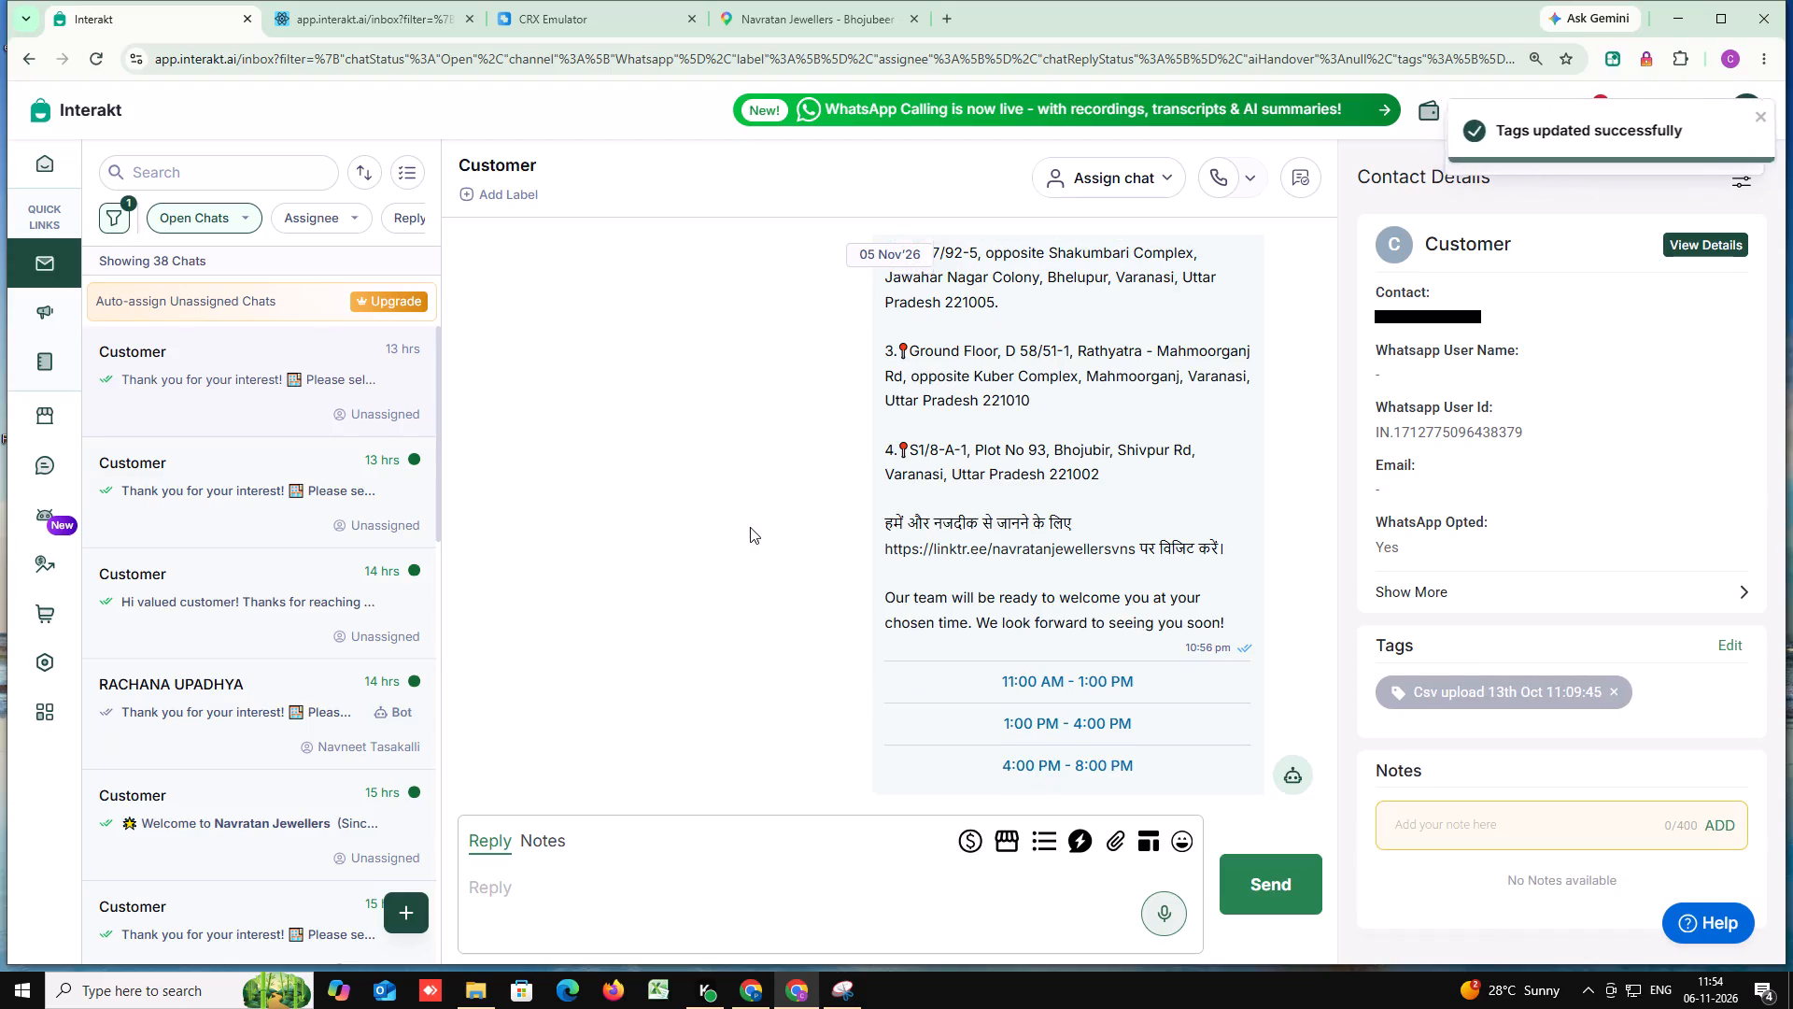
scroll(750, 527, "up", 3)
scroll(663, 515, "up", 4)
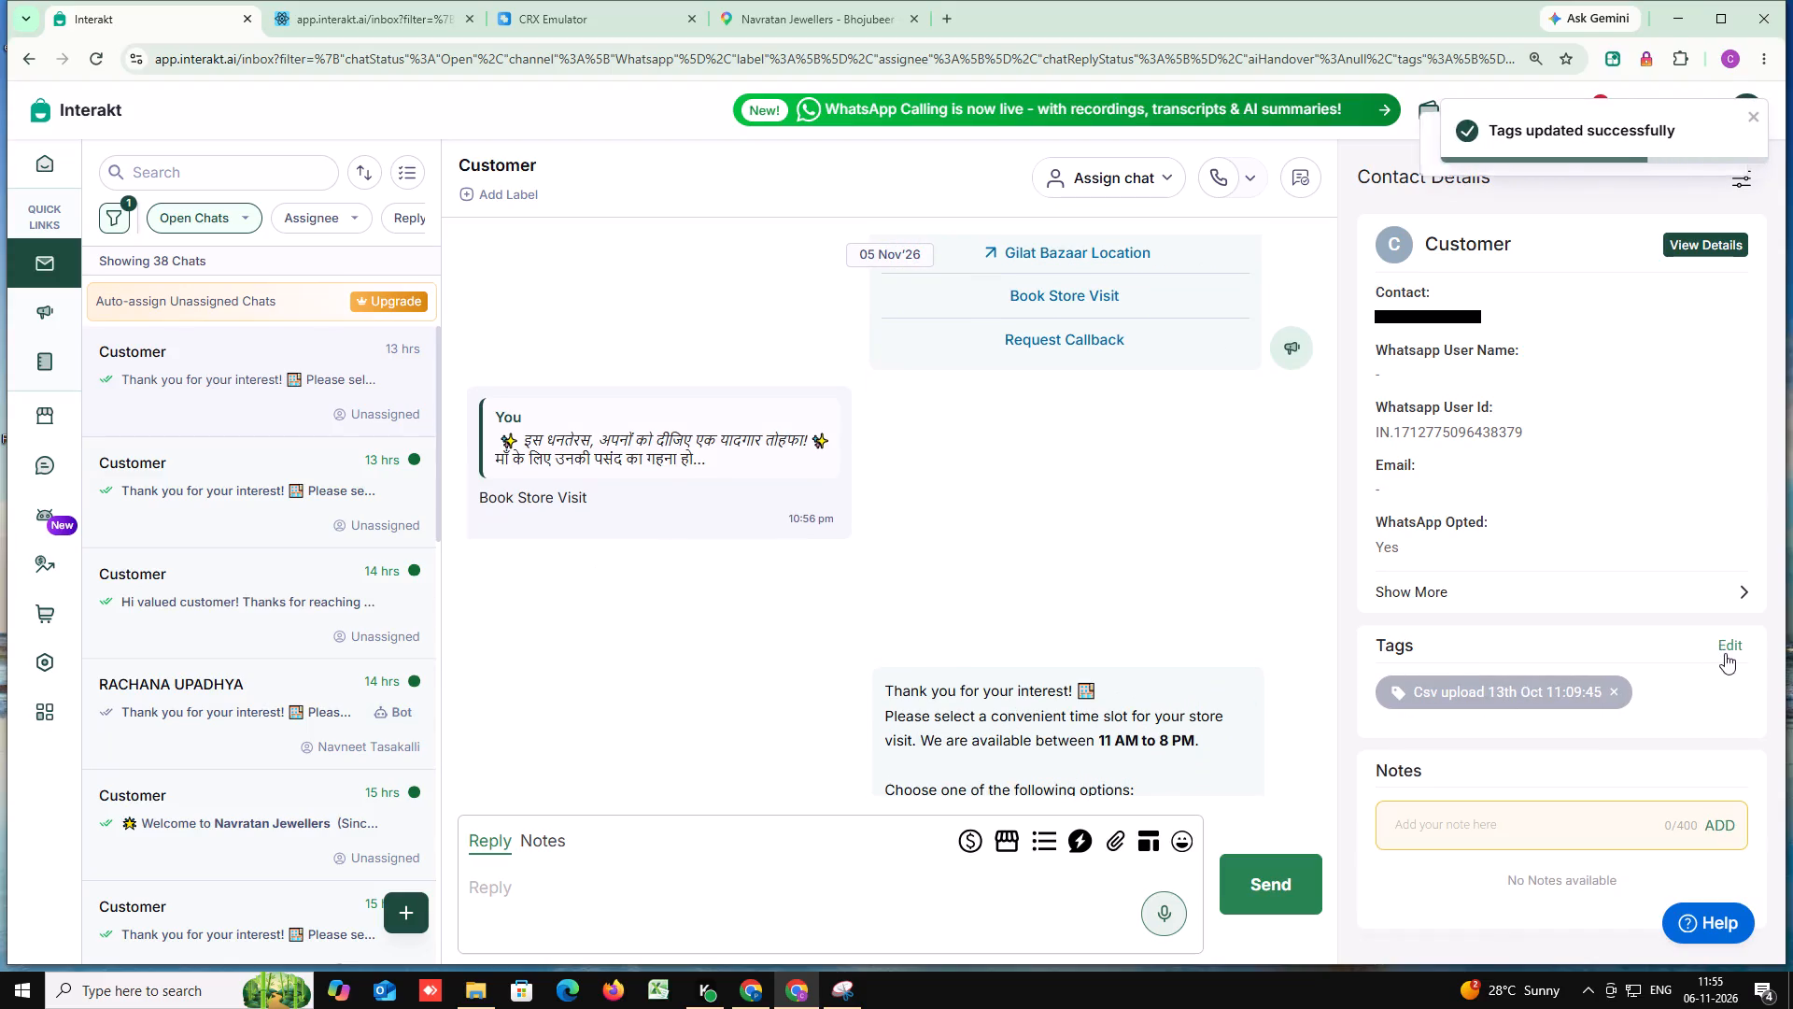
Replace the Book Store Visit customer's Csv upload 13th Oct 11:09:45 tag with Curious Browsers and save the tag changes.
left_click(1726, 653)
scroll(912, 603, "down", 4)
scroll(827, 593, "down", 4)
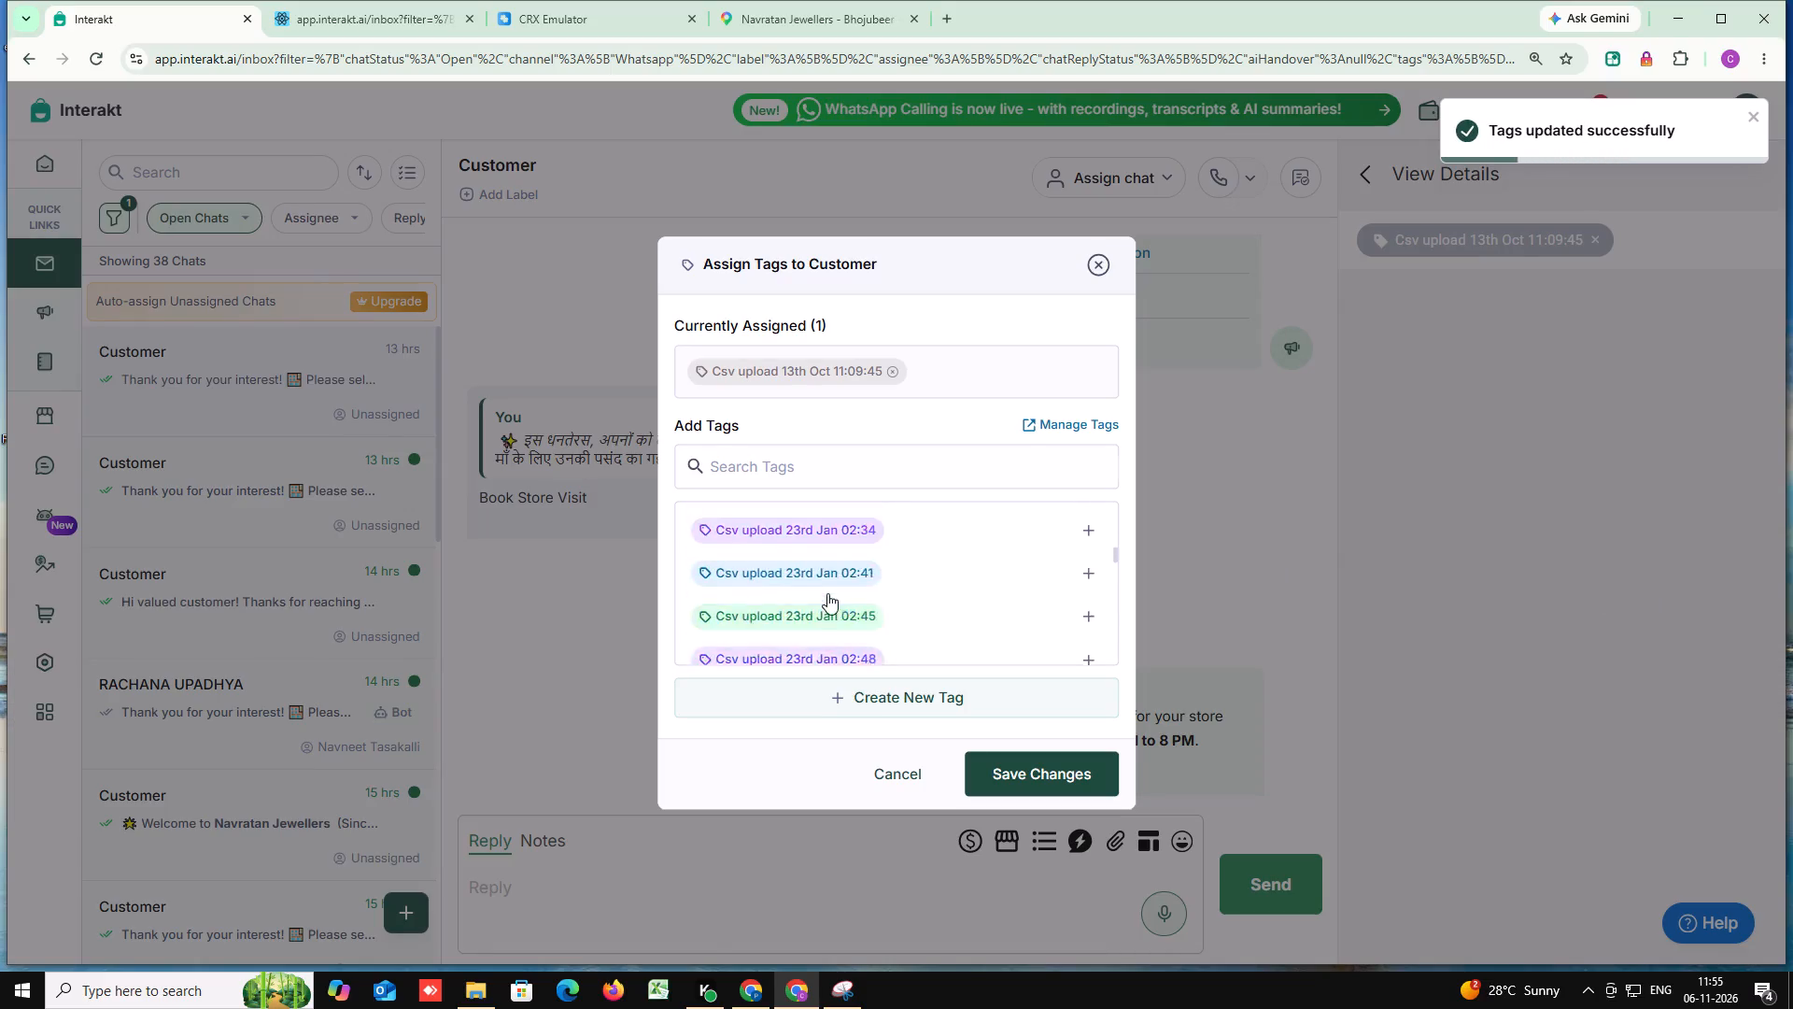
scroll(826, 591, "down", 8)
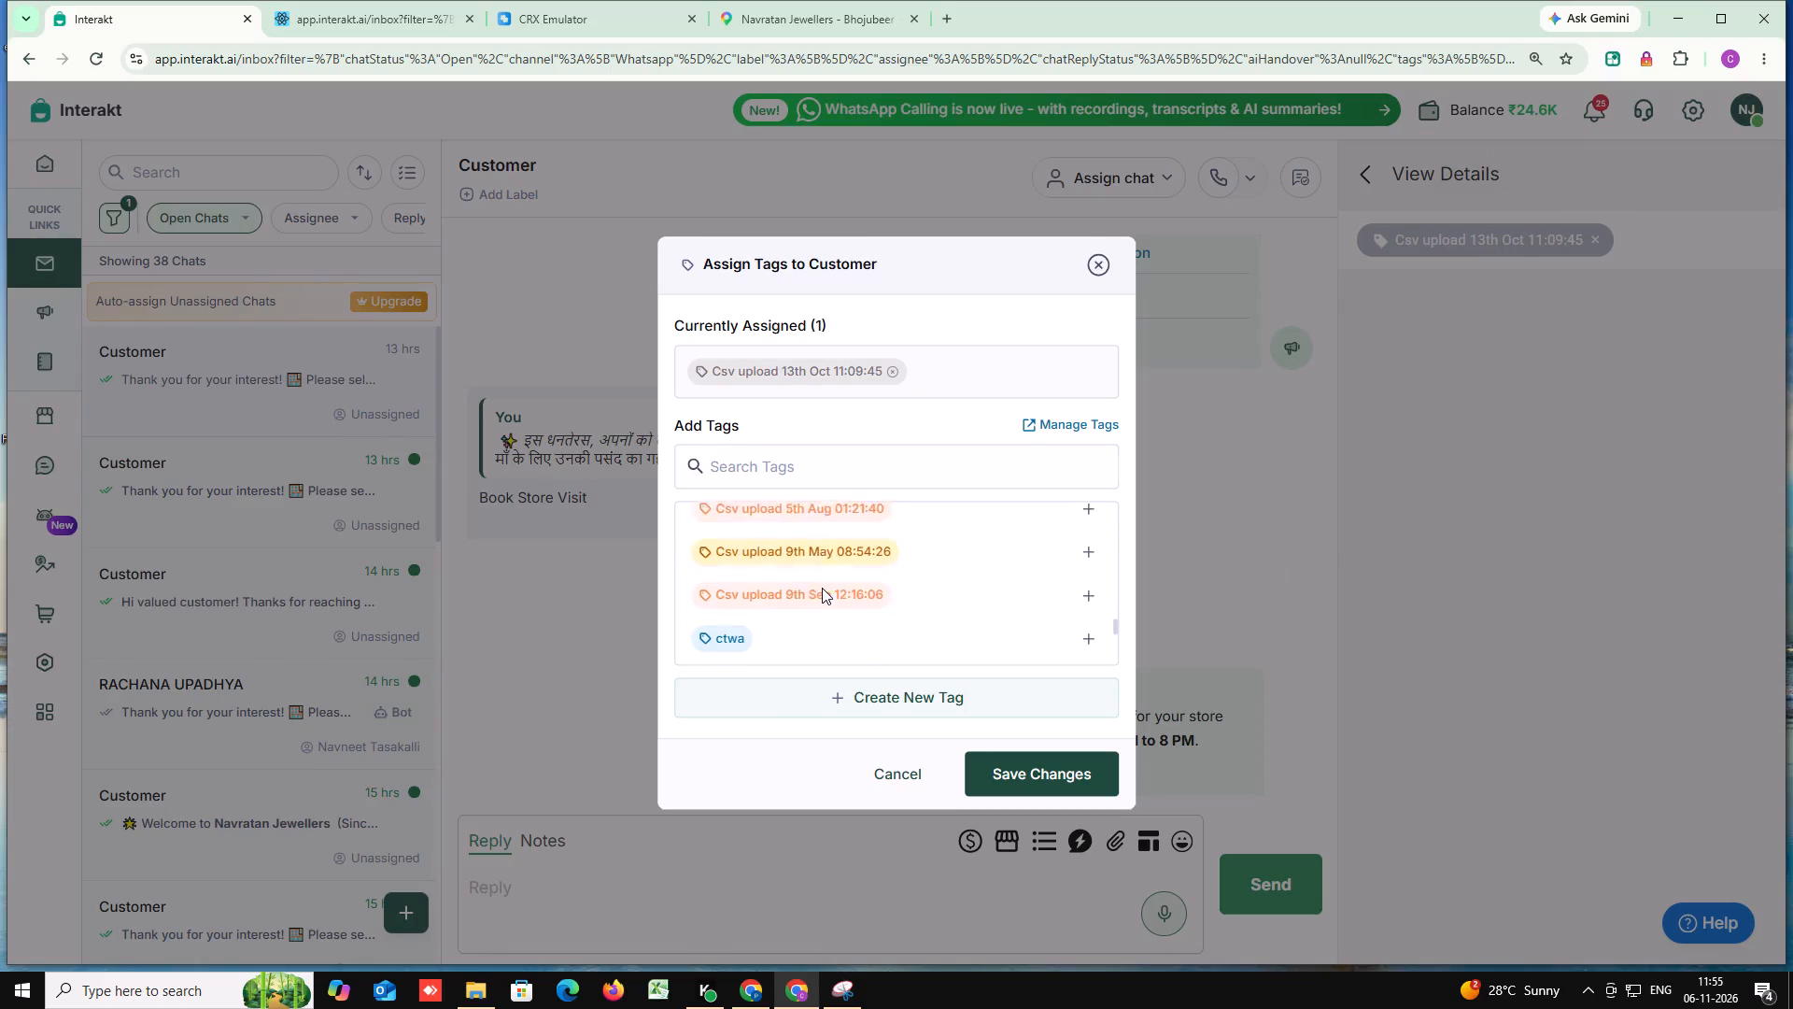
scroll(822, 588, "down", 1)
left_click(810, 540)
left_click(1054, 372)
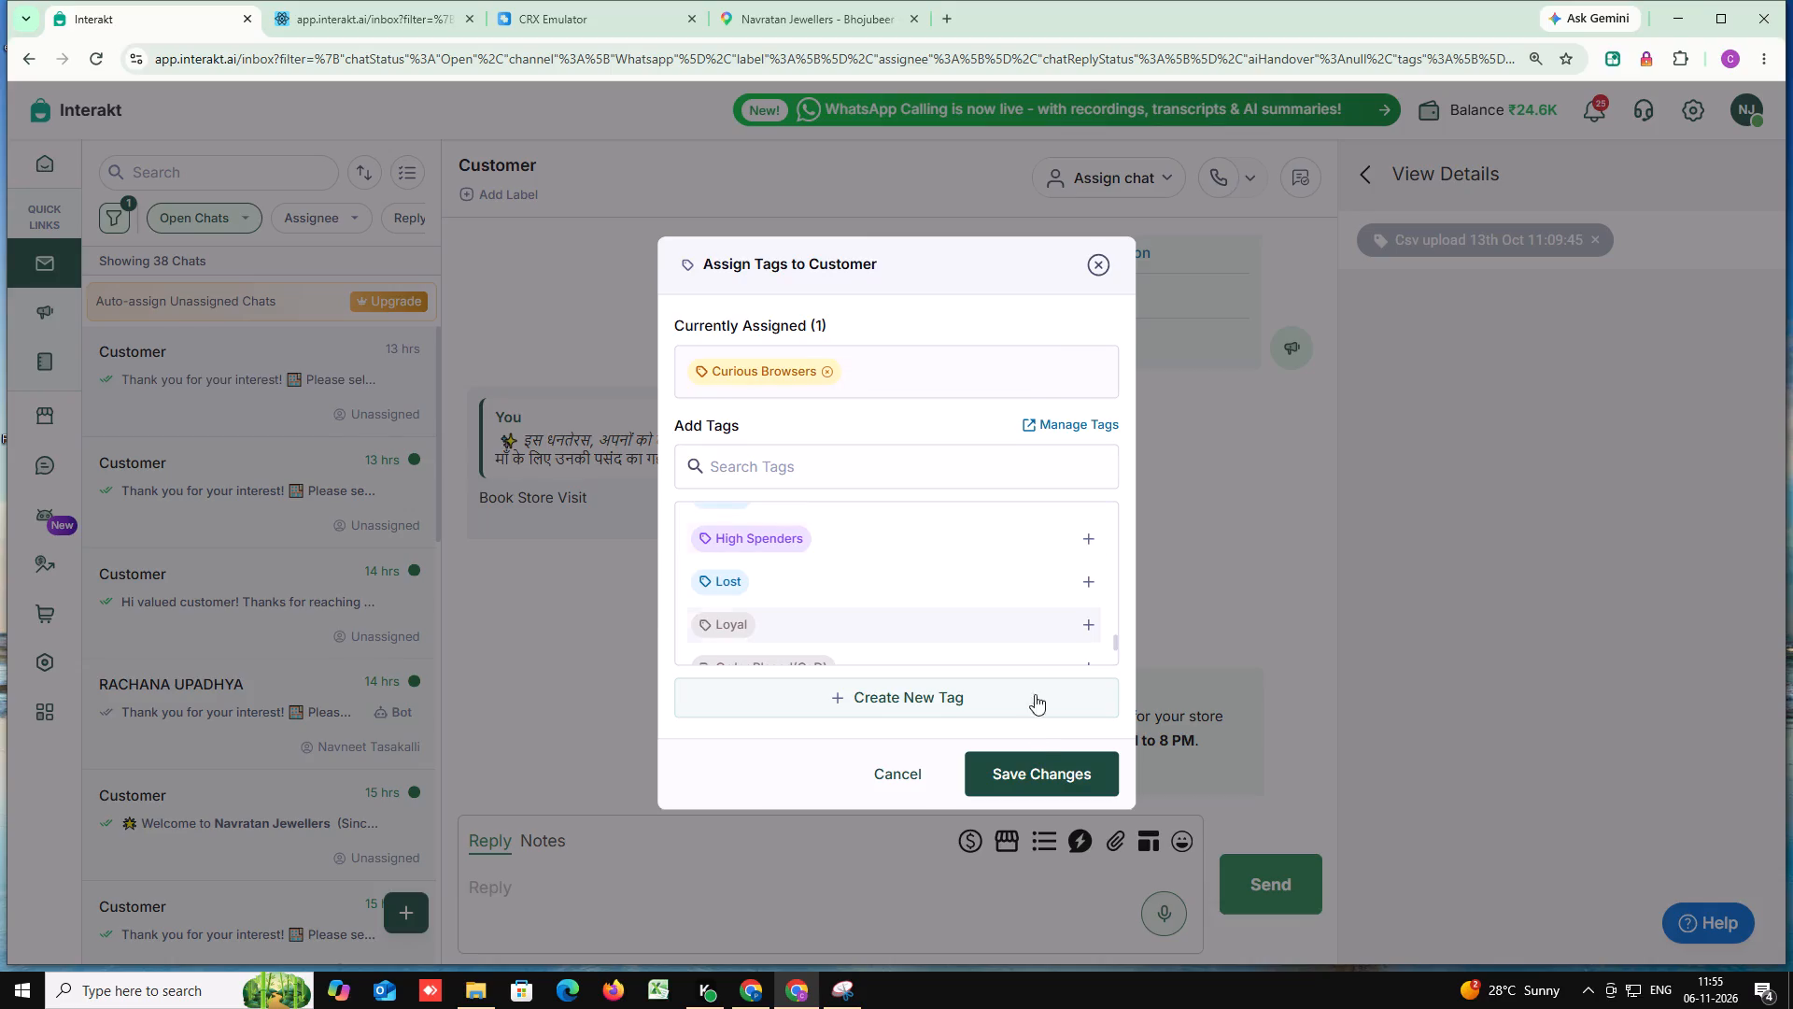
left_click(1031, 757)
Switch to Snipping Tool and capture a new snip of the Book Store Visit conversation with its contact details.
left_click(855, 989)
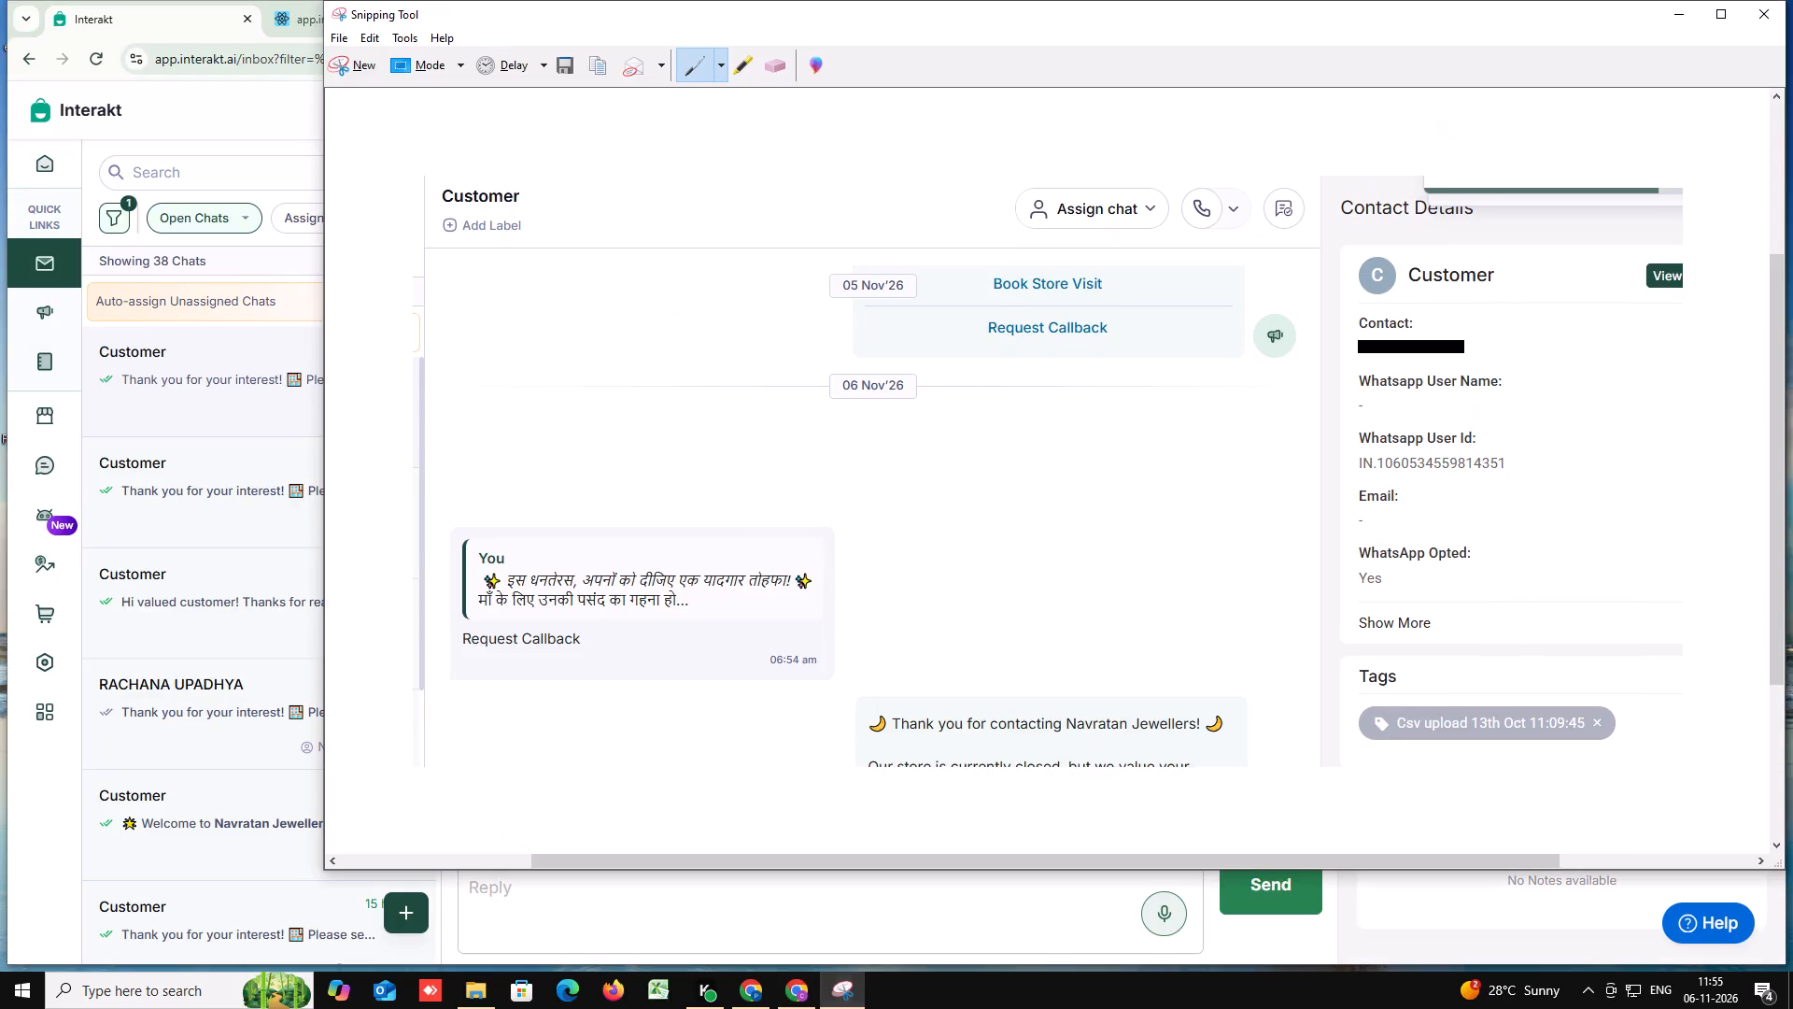
left_click(366, 64)
left_click_drag(438, 147, 1515, 708)
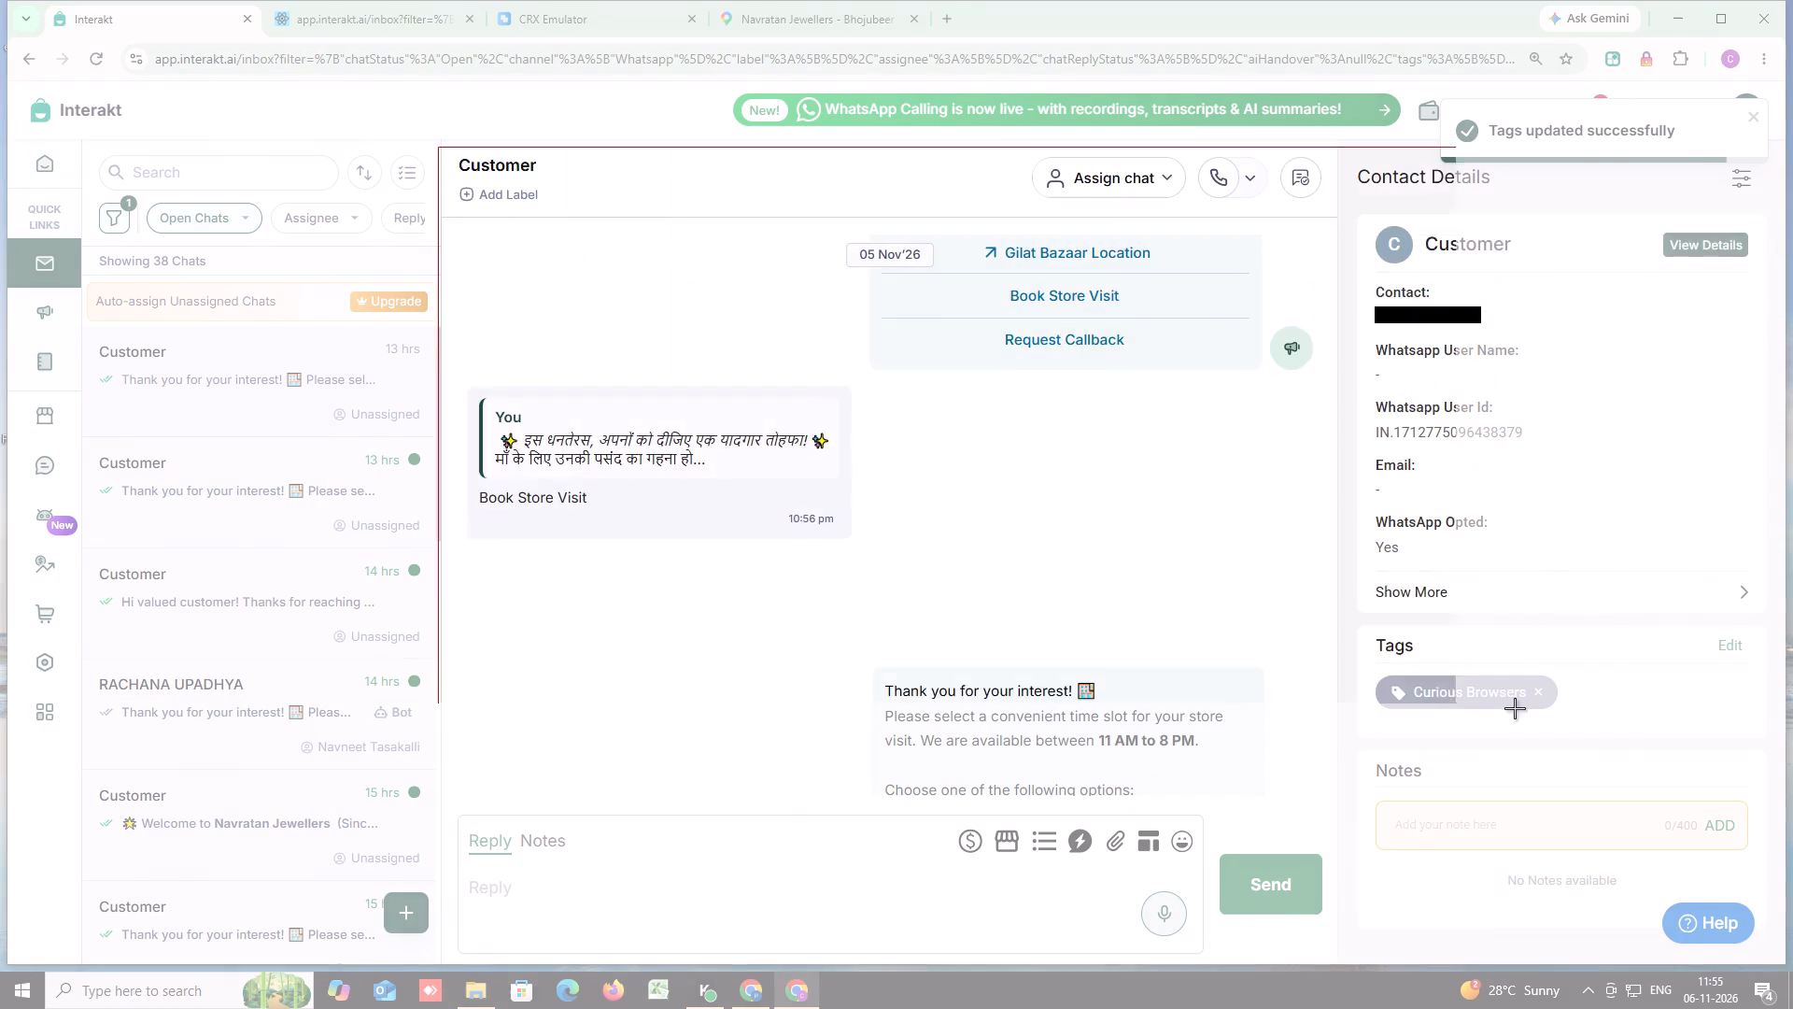
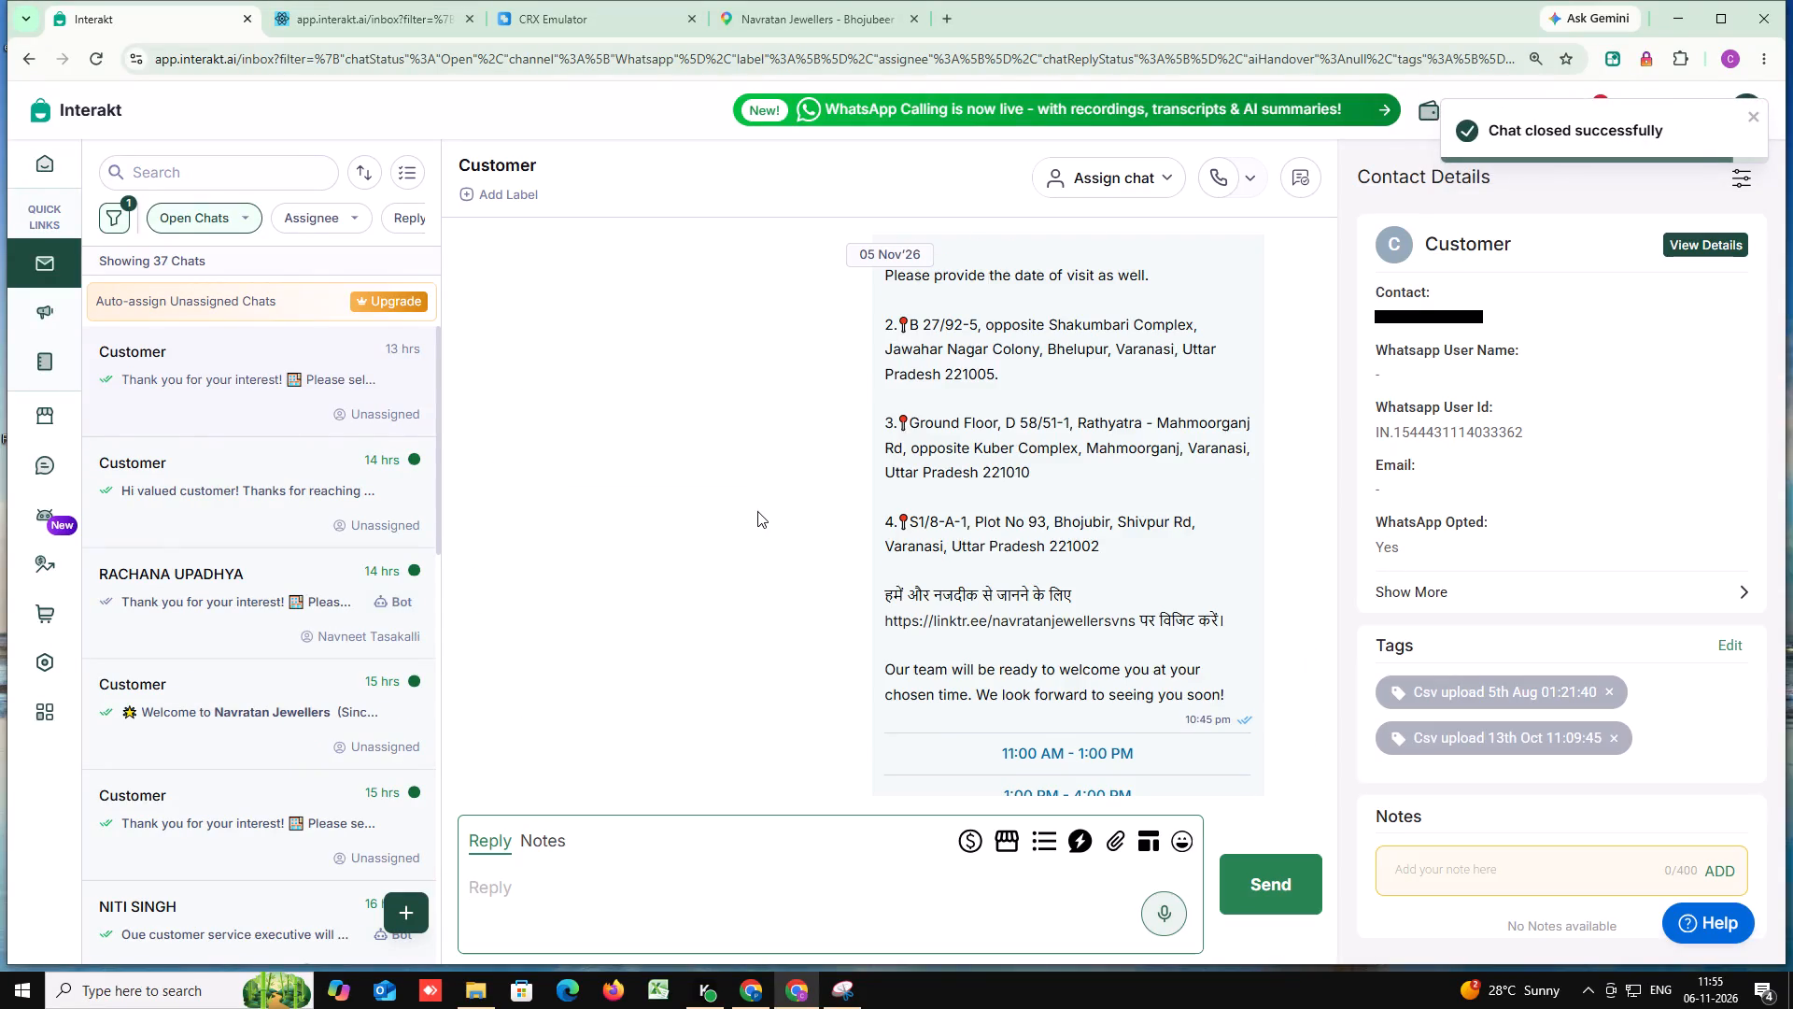
Find the customer's Book Store Visit reply in the open chat and remove the contact's Csv upload 5th Aug 01:21:40 tag.
scroll(757, 511, "up", 7)
left_click(1611, 689)
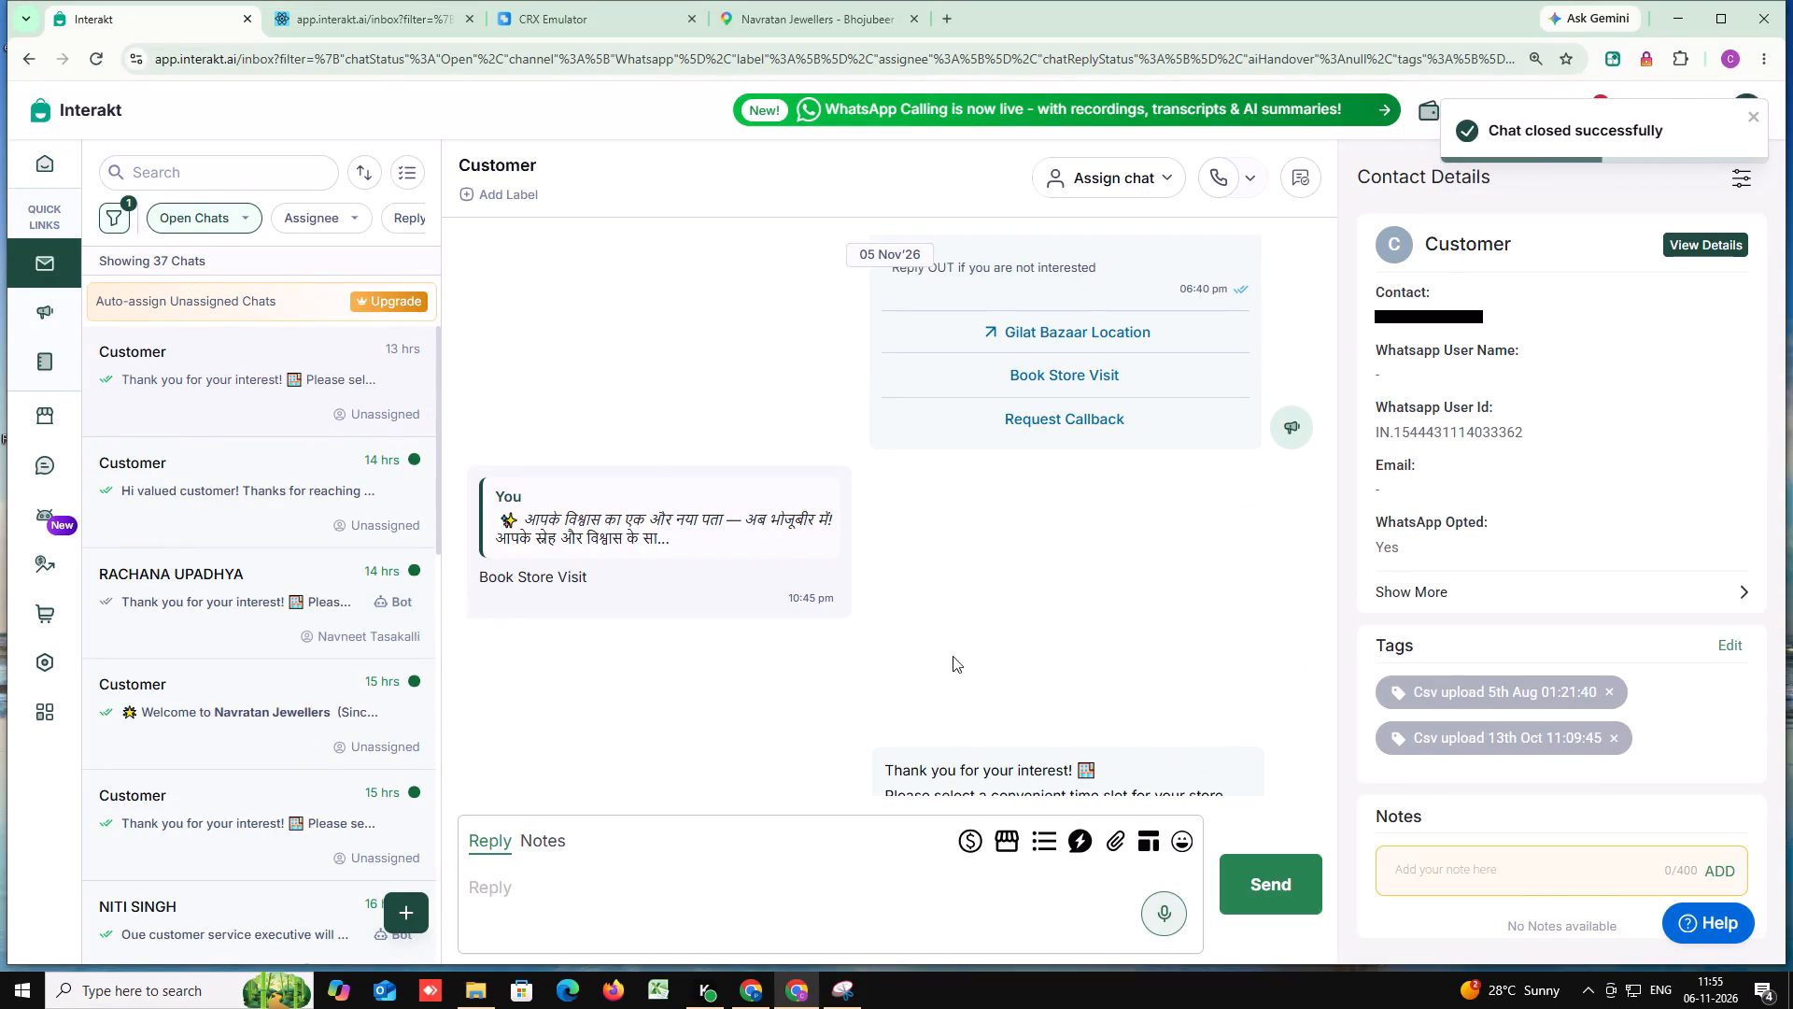
left_click(837, 987)
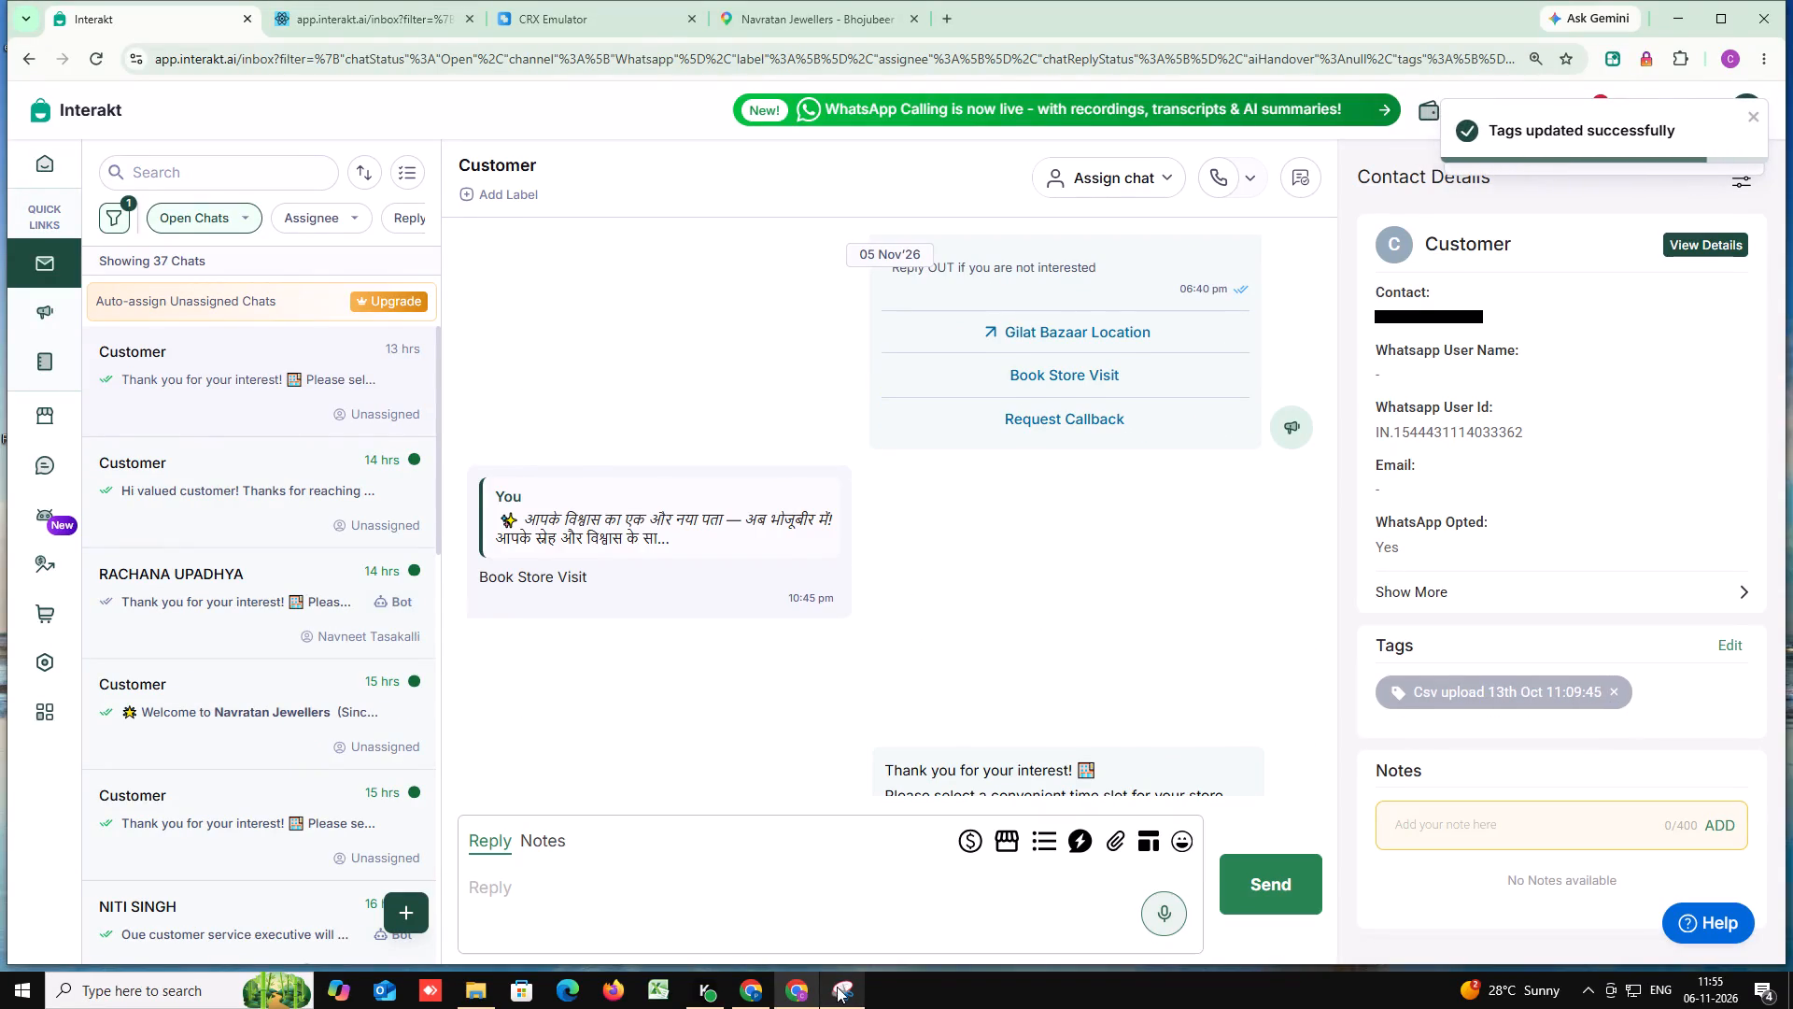
left_click(826, 905)
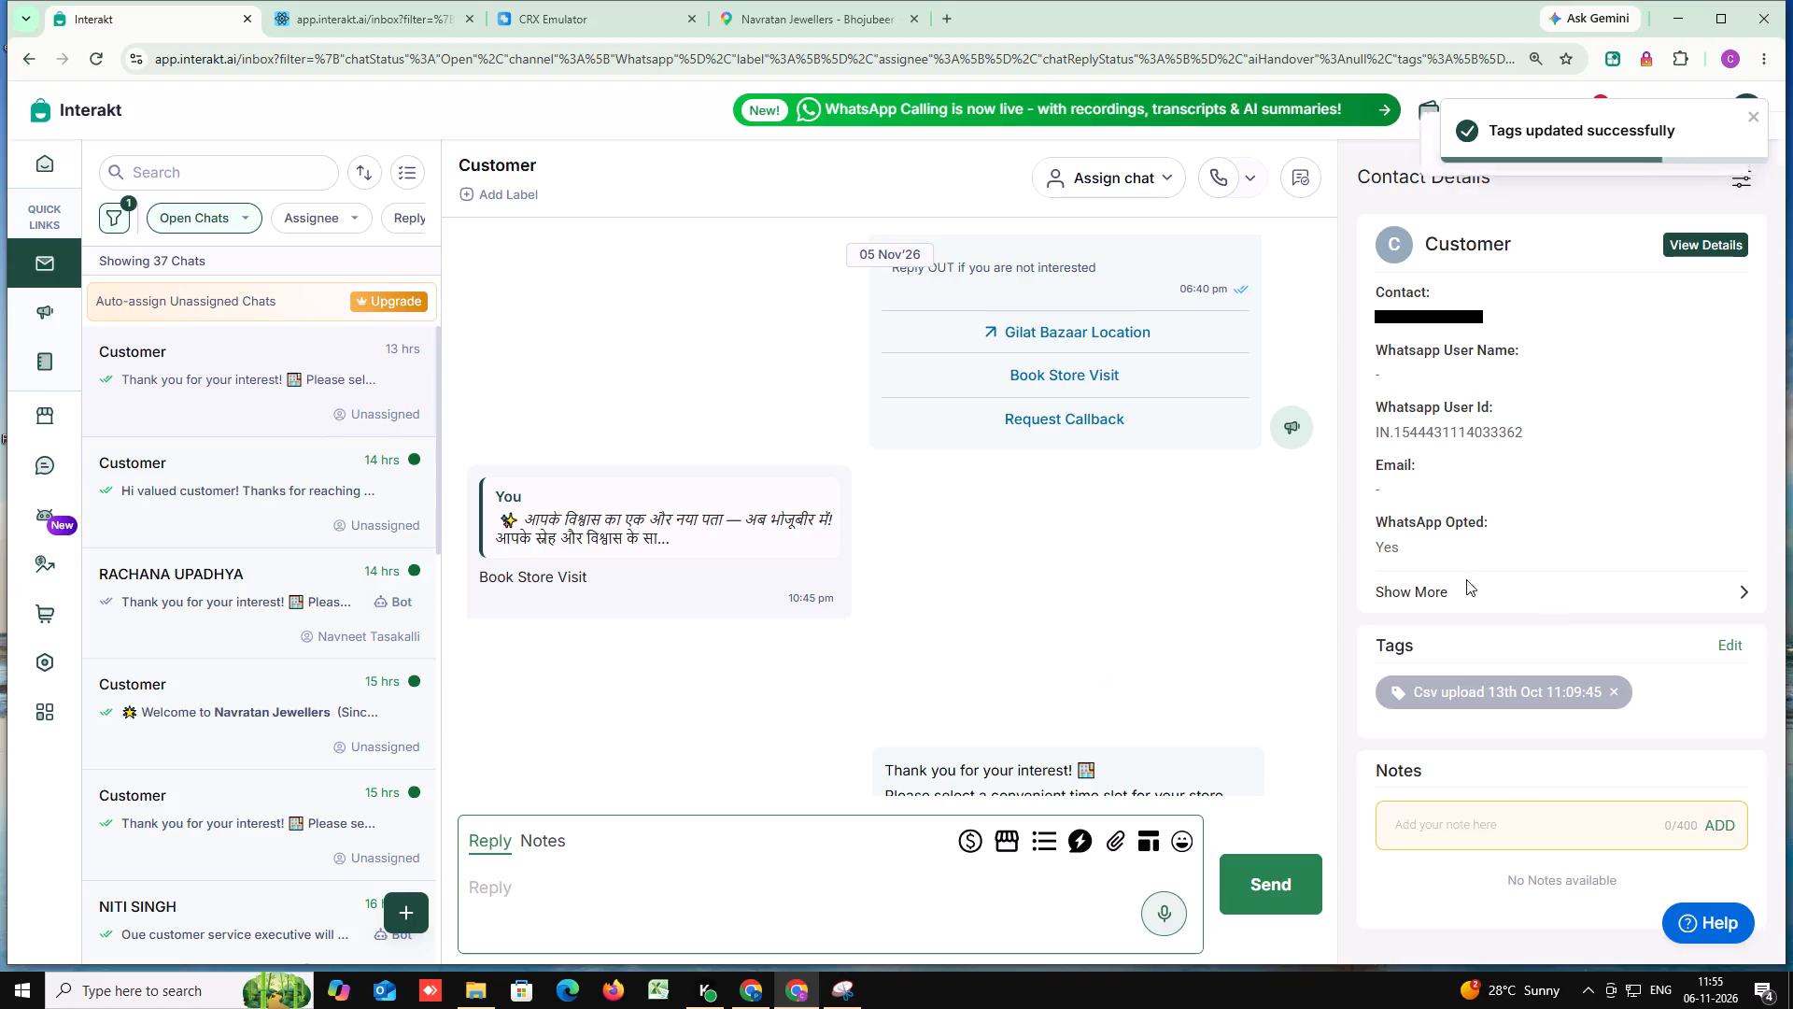
Replace the Book Store Visit customer's Csv upload 13th Oct 11:09:45 tag with Curious Browsers and save the tag changes.
left_click(1735, 637)
scroll(813, 588, "down", 5)
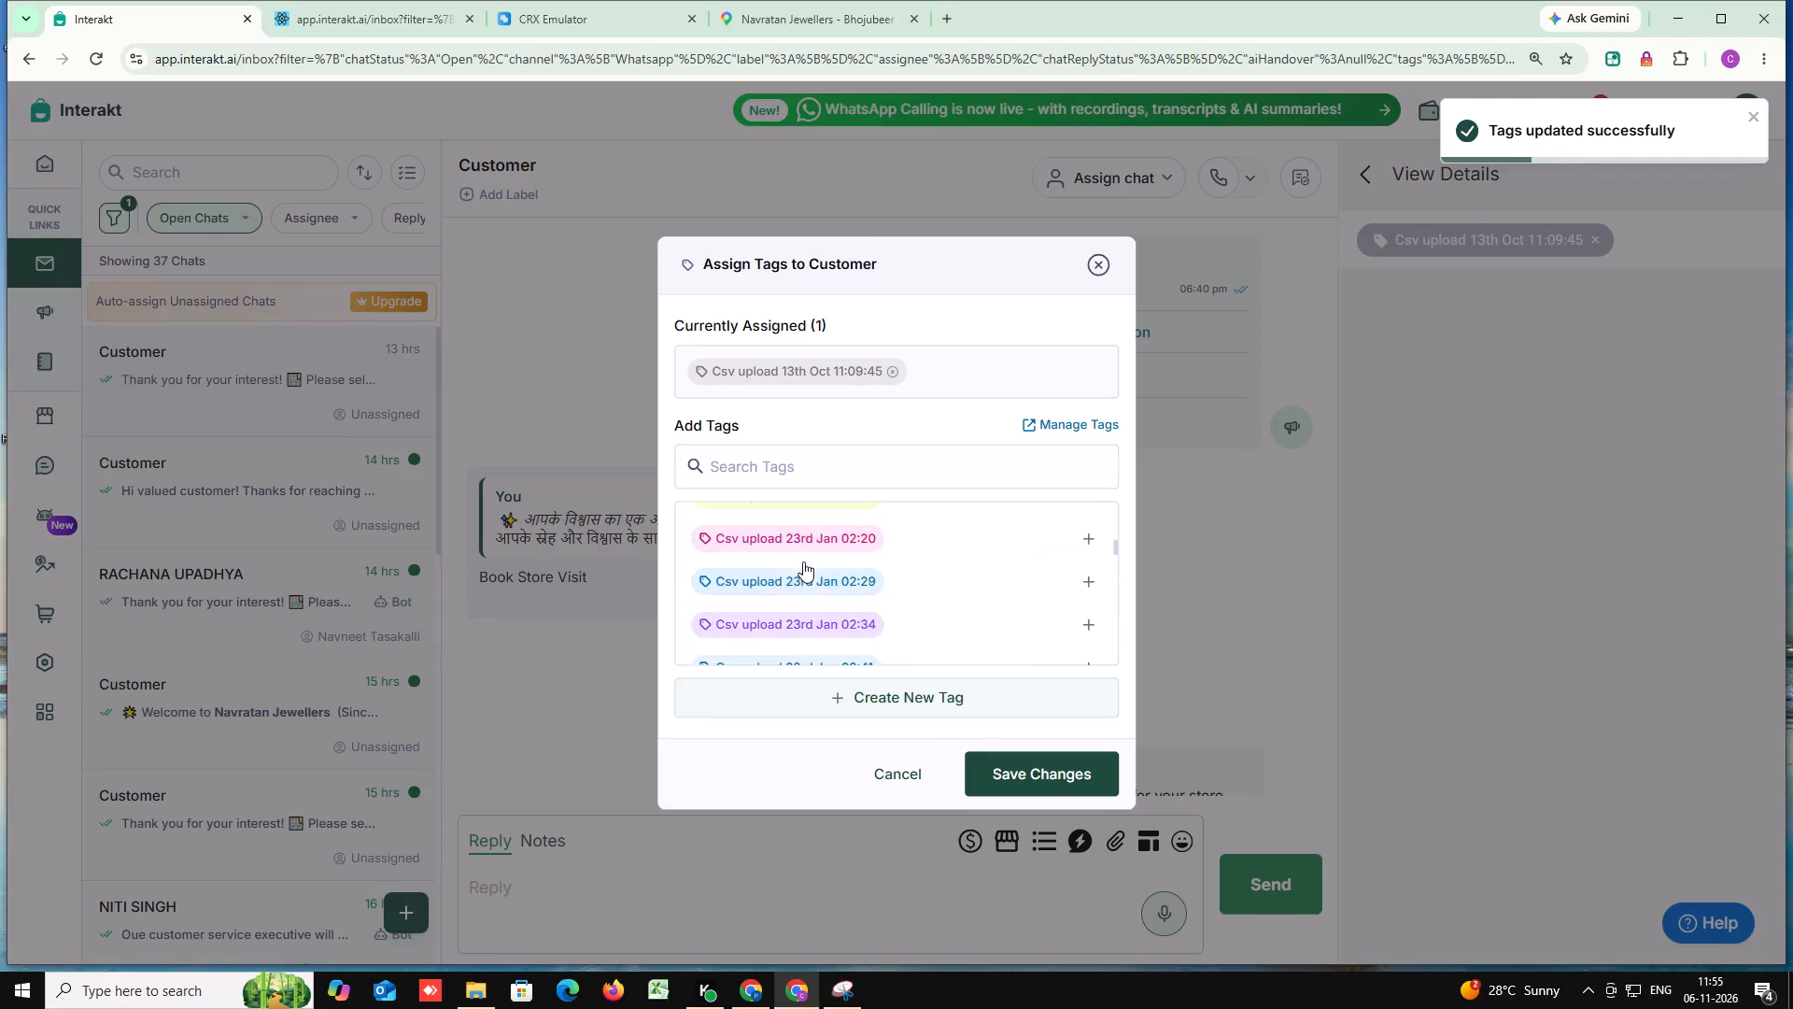
scroll(803, 561, "down", 10)
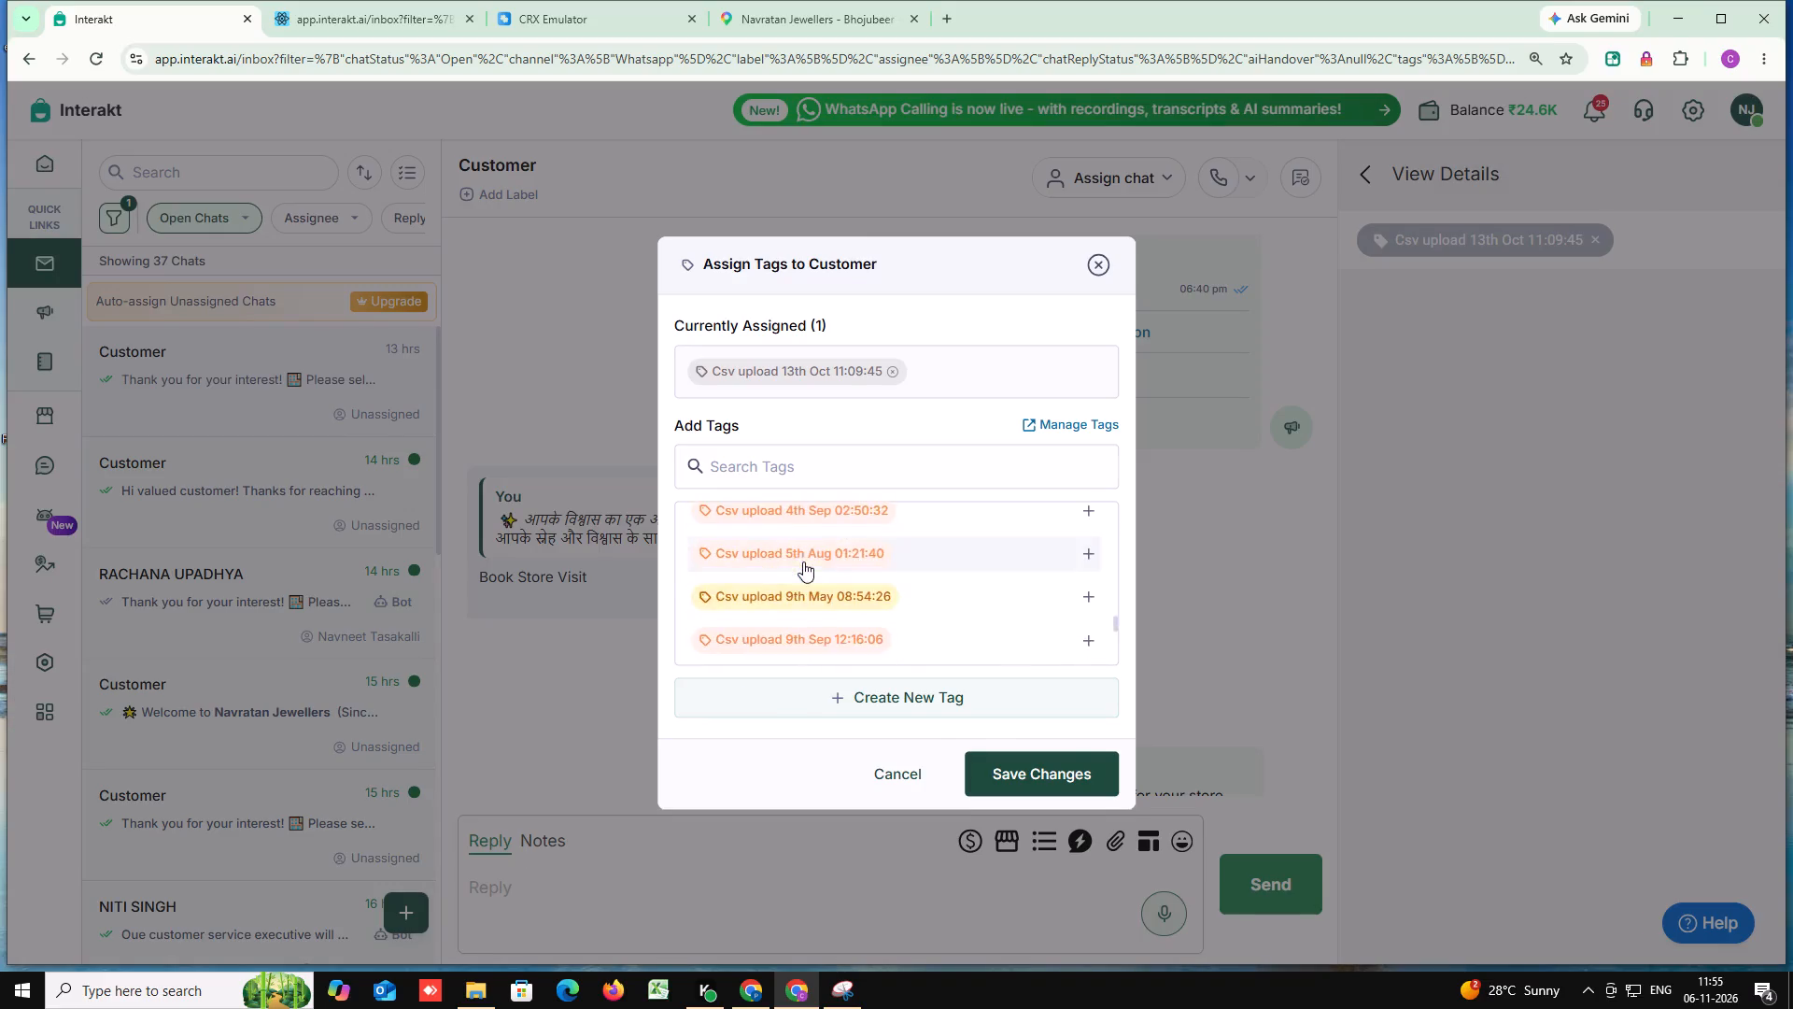
scroll(803, 561, "down", 3)
scroll(803, 561, "up", 2)
left_click(790, 629)
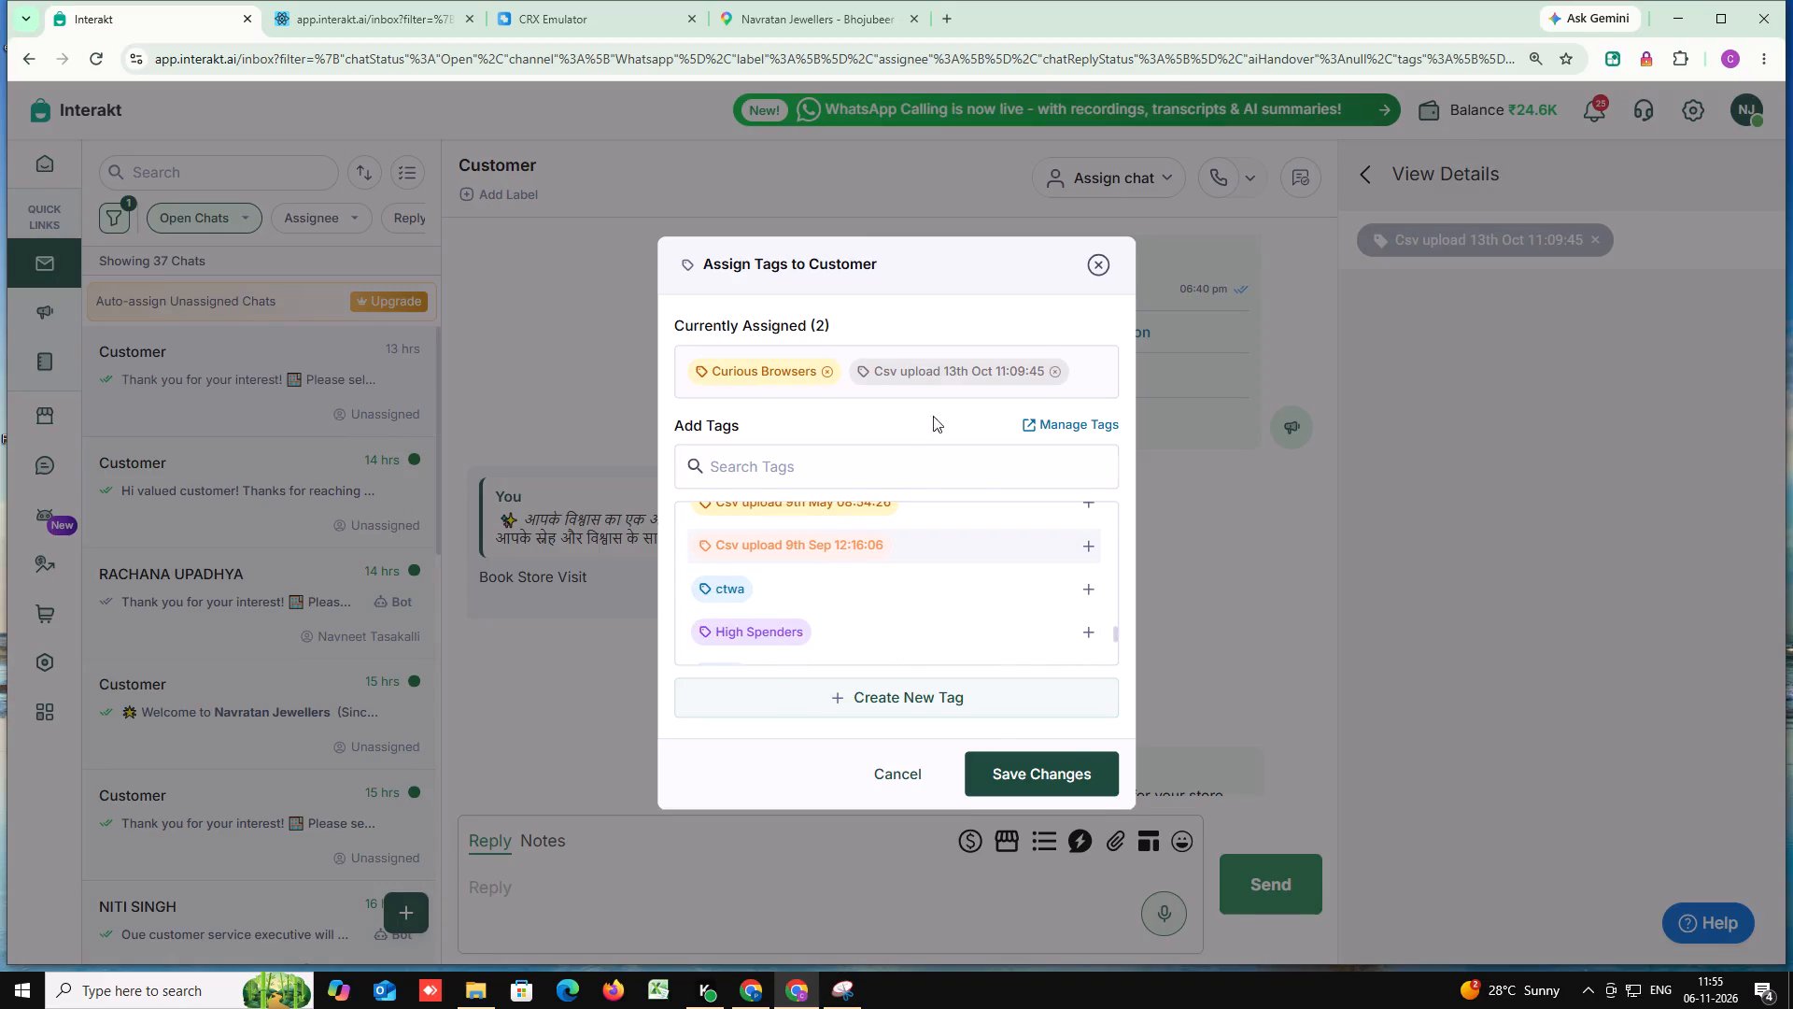
left_click(1056, 369)
left_click(998, 786)
Close the retagged Book Store Visit customer's chat.
left_click(1310, 149)
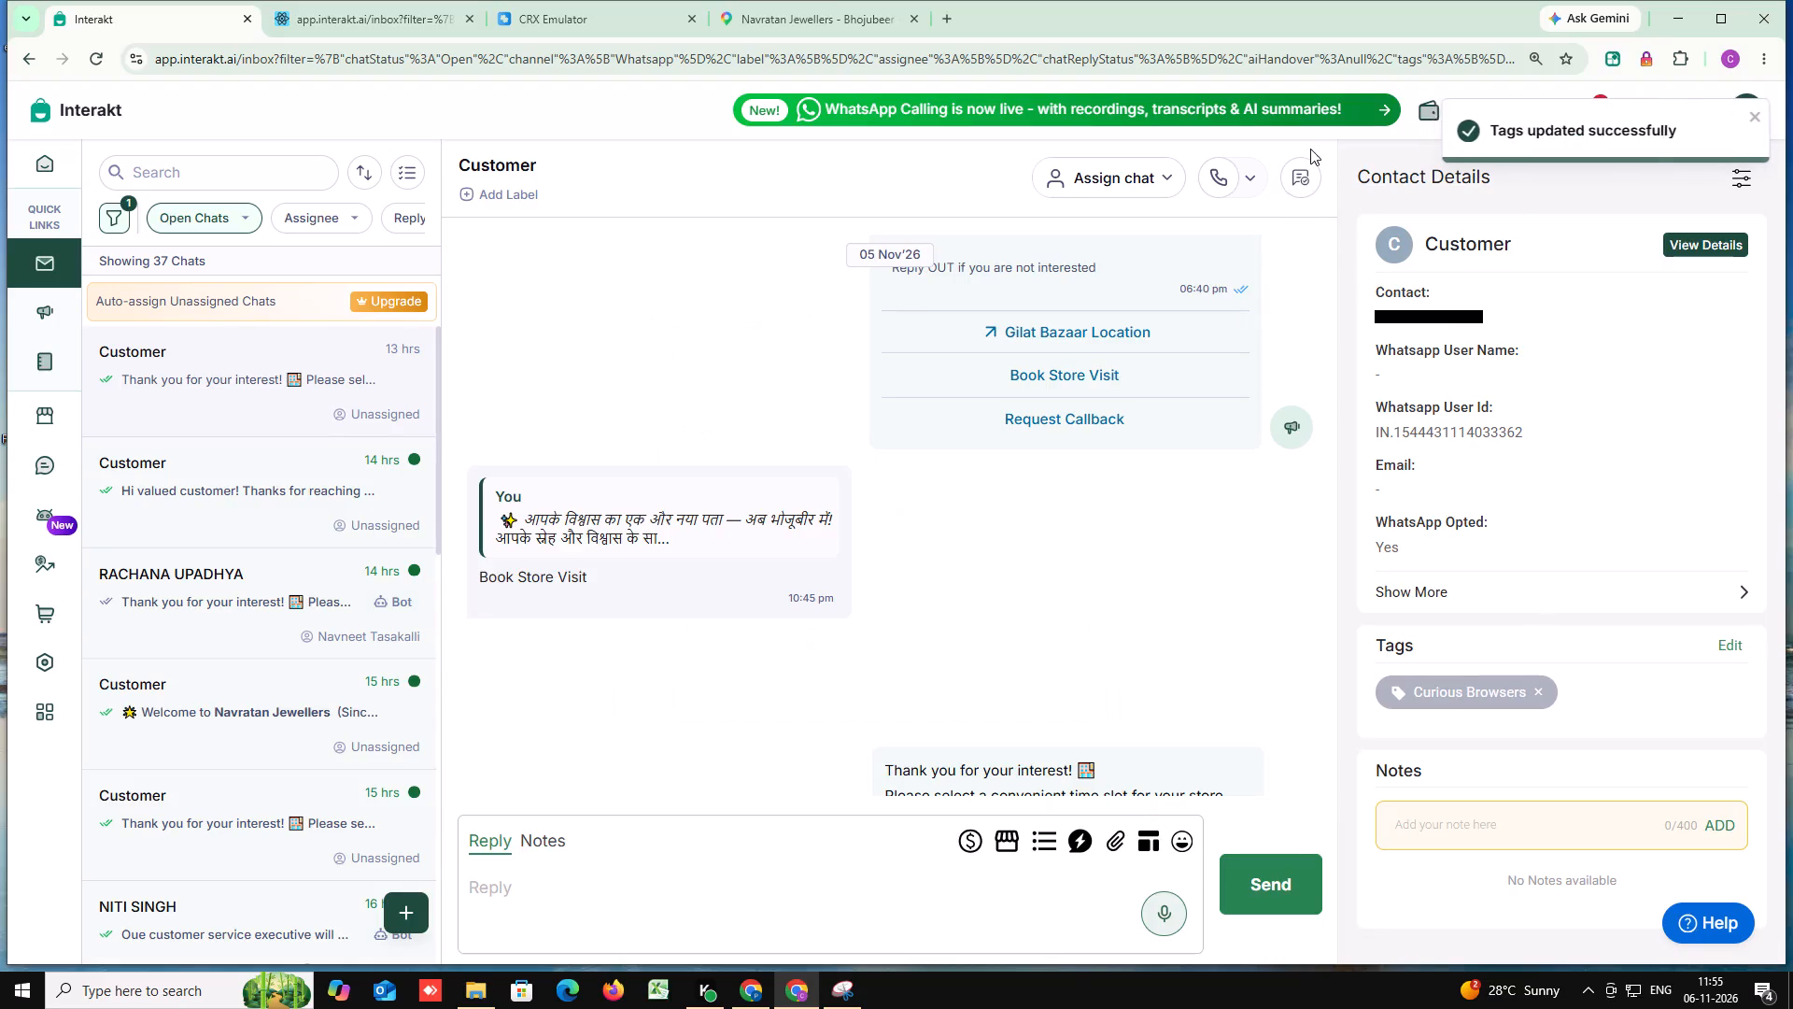
left_click(1306, 180)
Open the next customer chat, find the customer's own message, and remove the contact's Csv upload 5th Aug 01:21:40 tag.
left_click(245, 383)
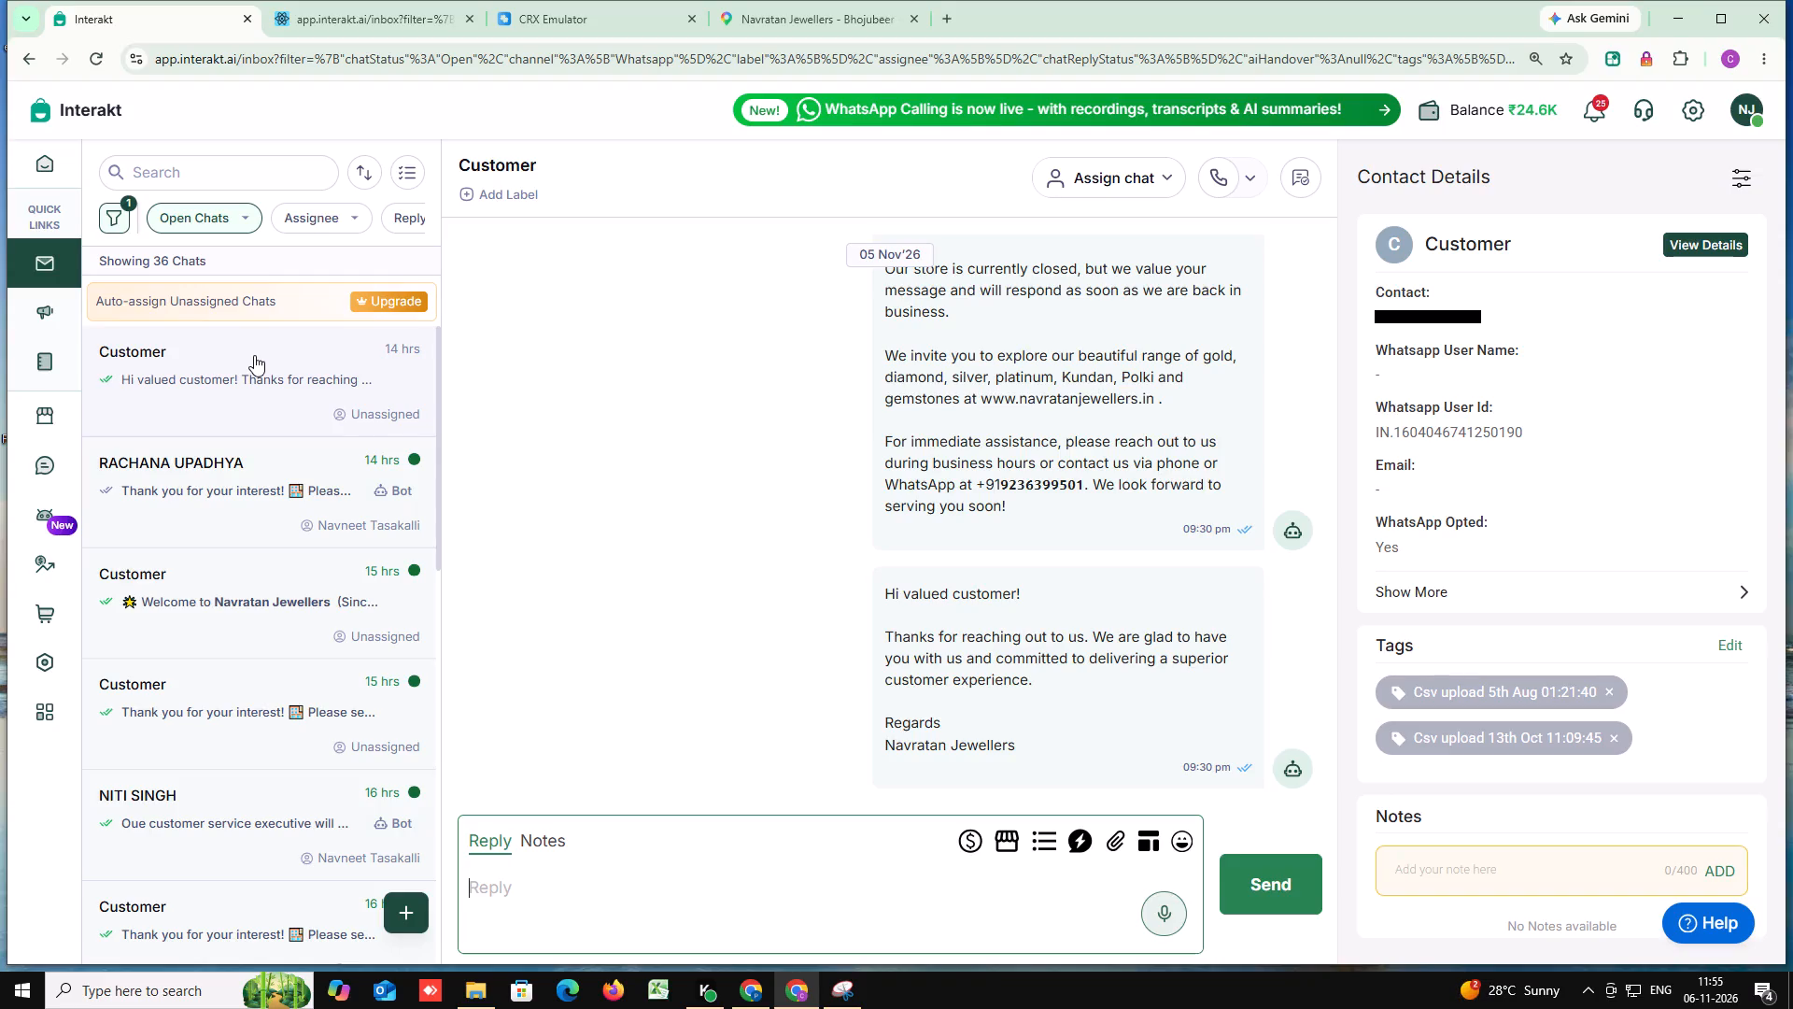
scroll(697, 488, "up", 4)
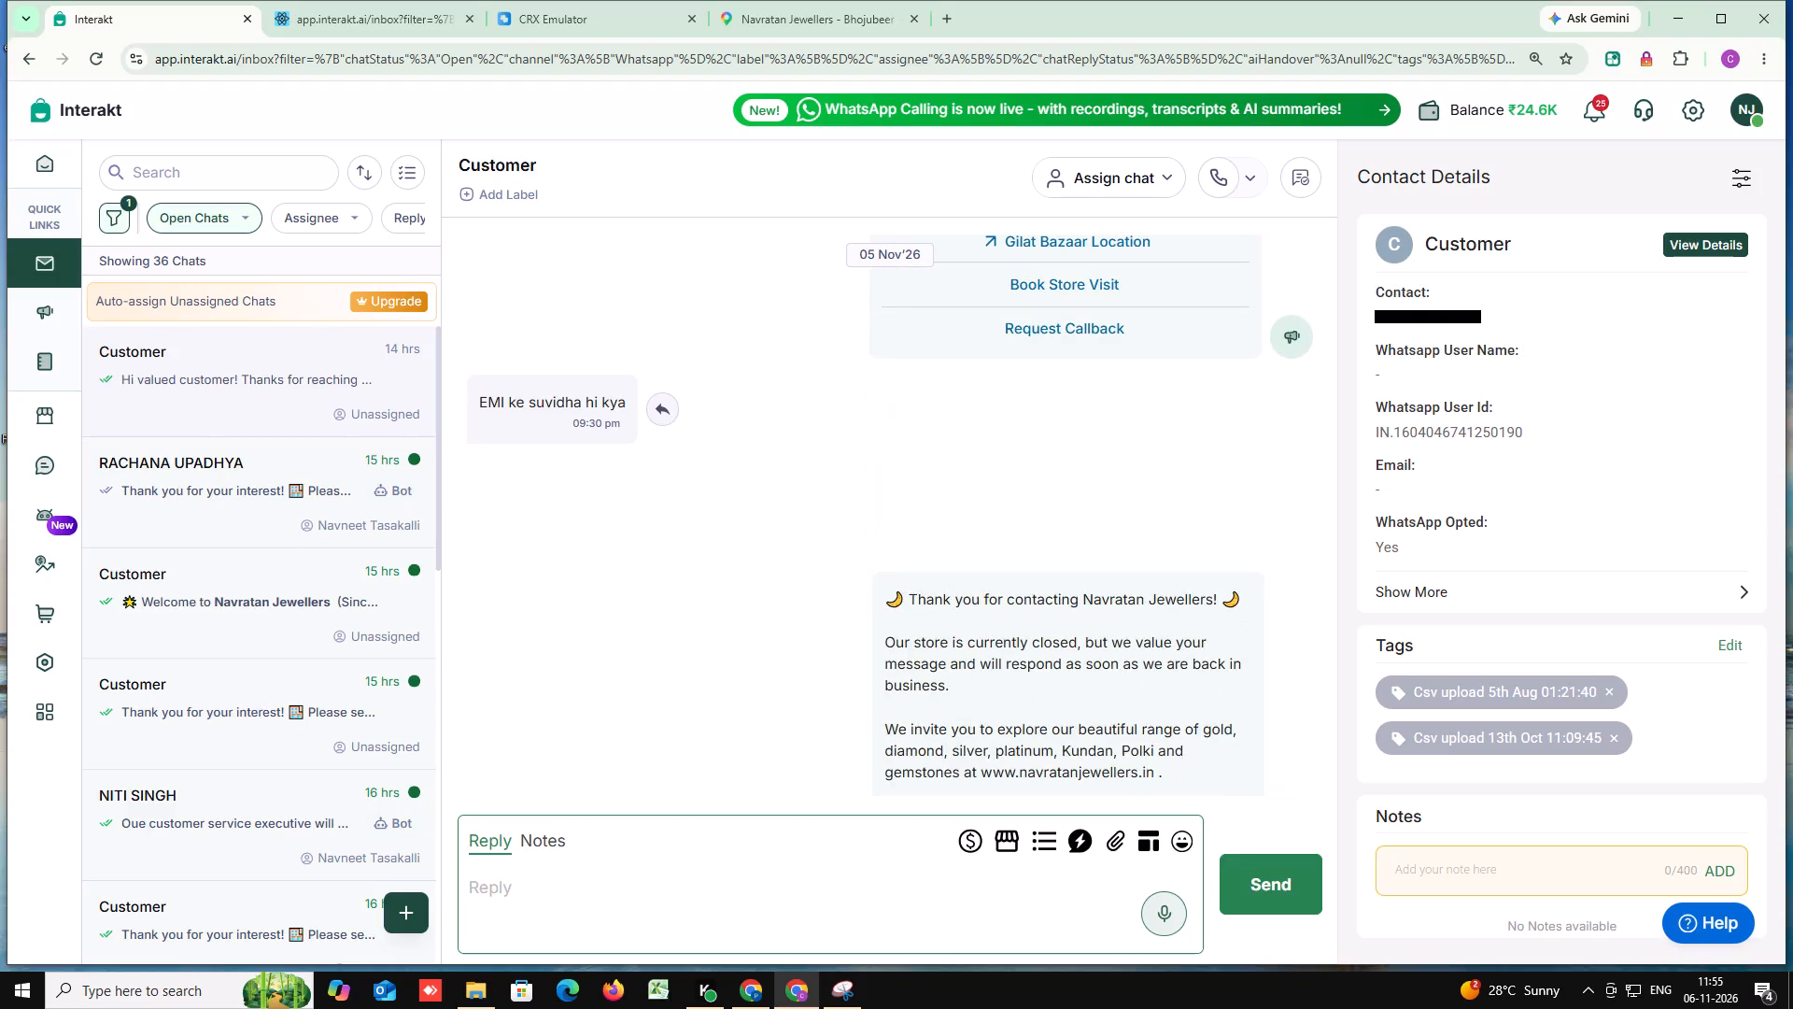
left_click(1607, 687)
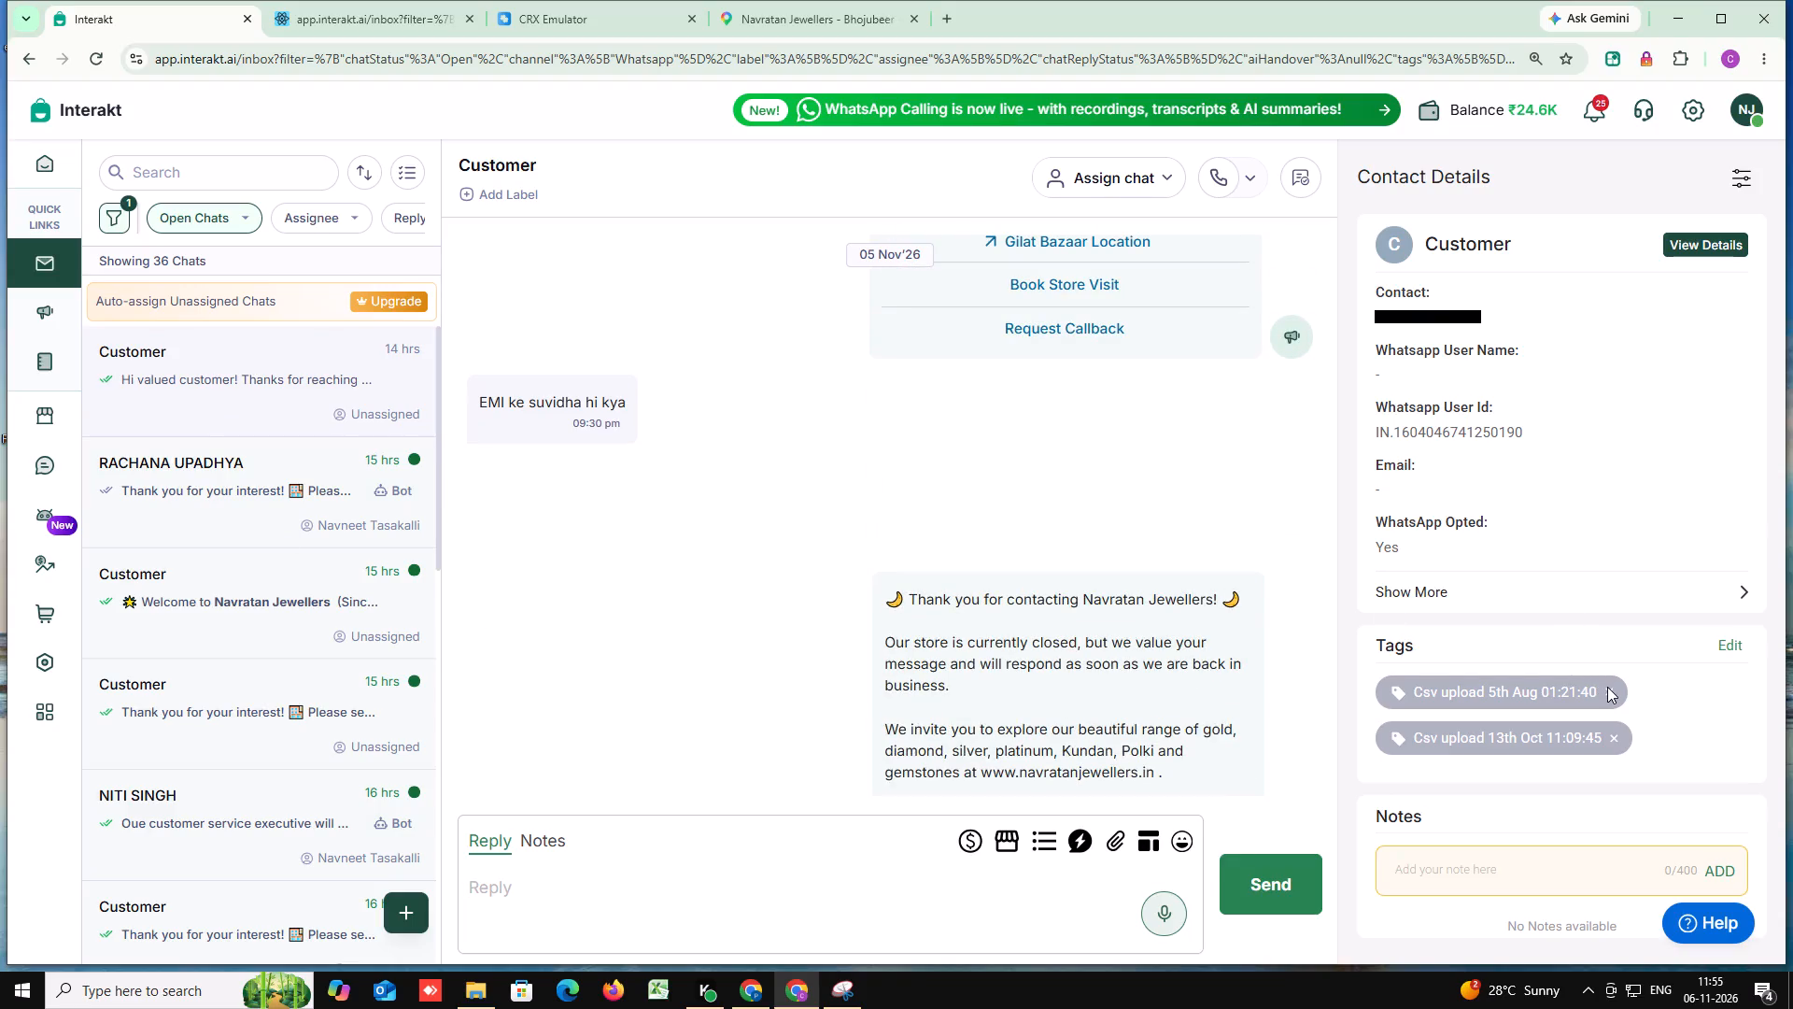
left_click(1607, 689)
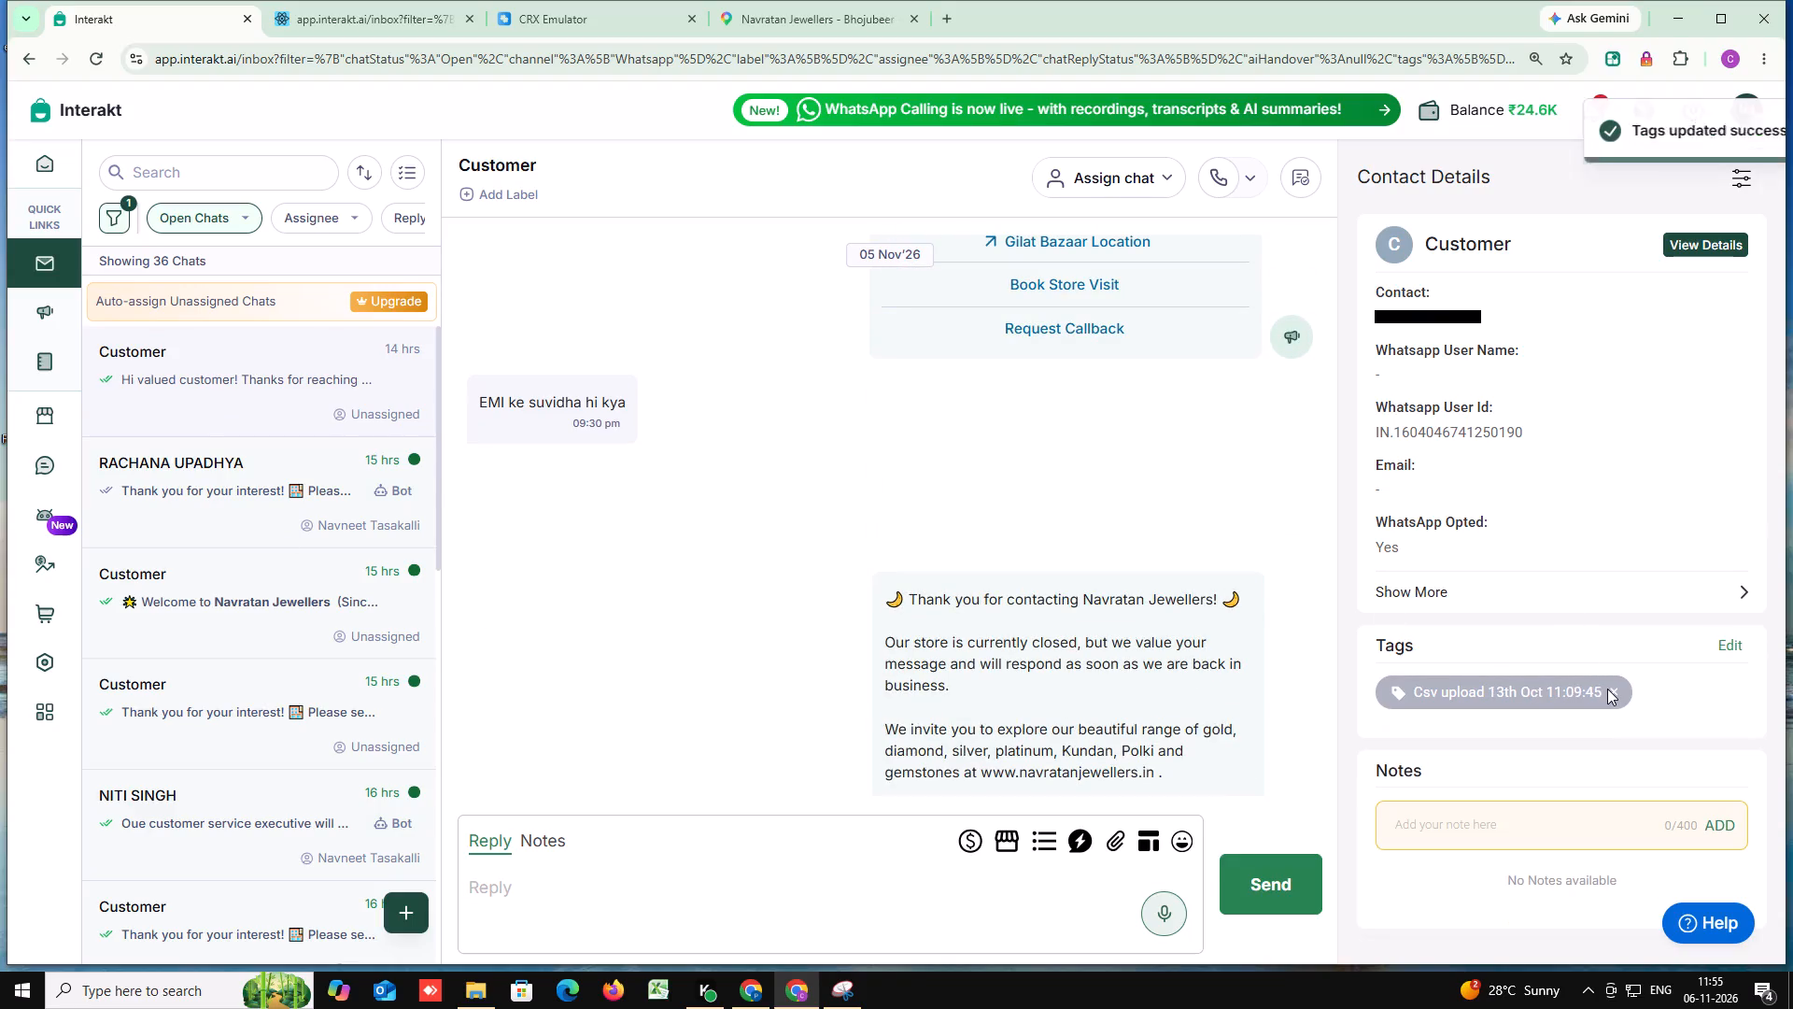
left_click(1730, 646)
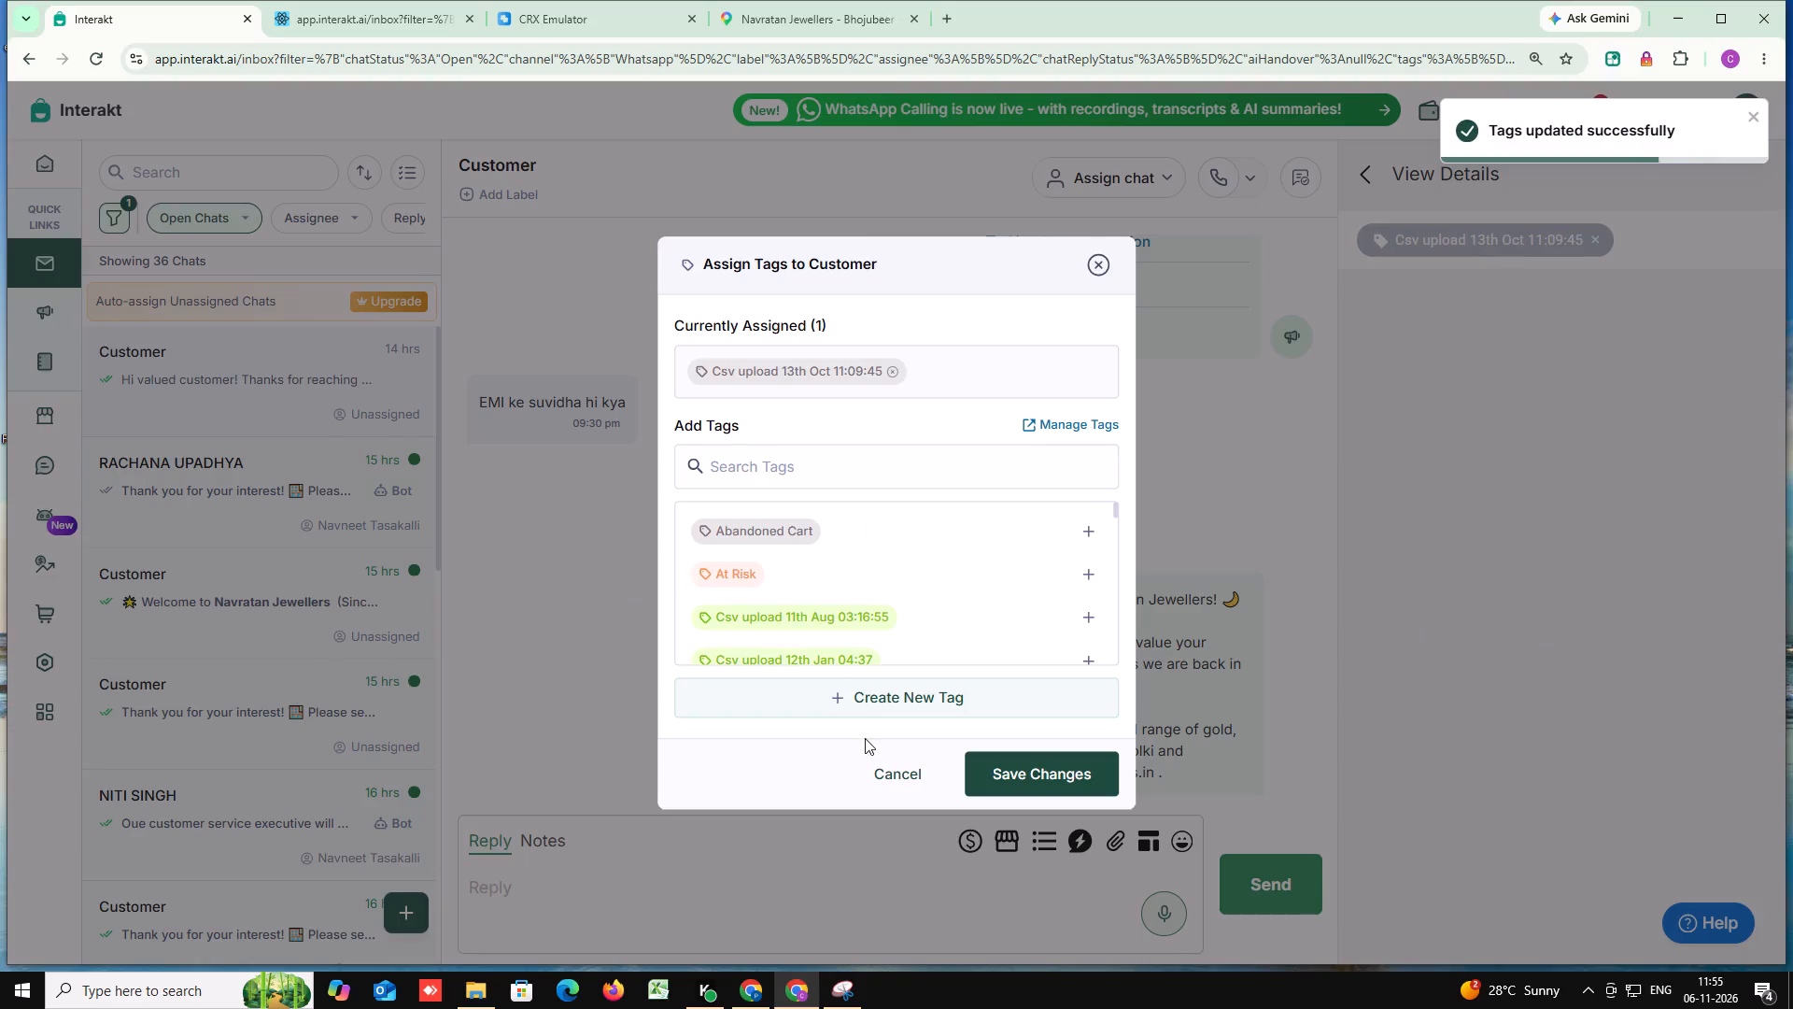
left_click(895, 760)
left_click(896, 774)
Switch to Snipping Tool to capture the customer's EMI enquiry conversation.
scroll(769, 555, "up", 3)
scroll(742, 481, "down", 2)
left_click(839, 989)
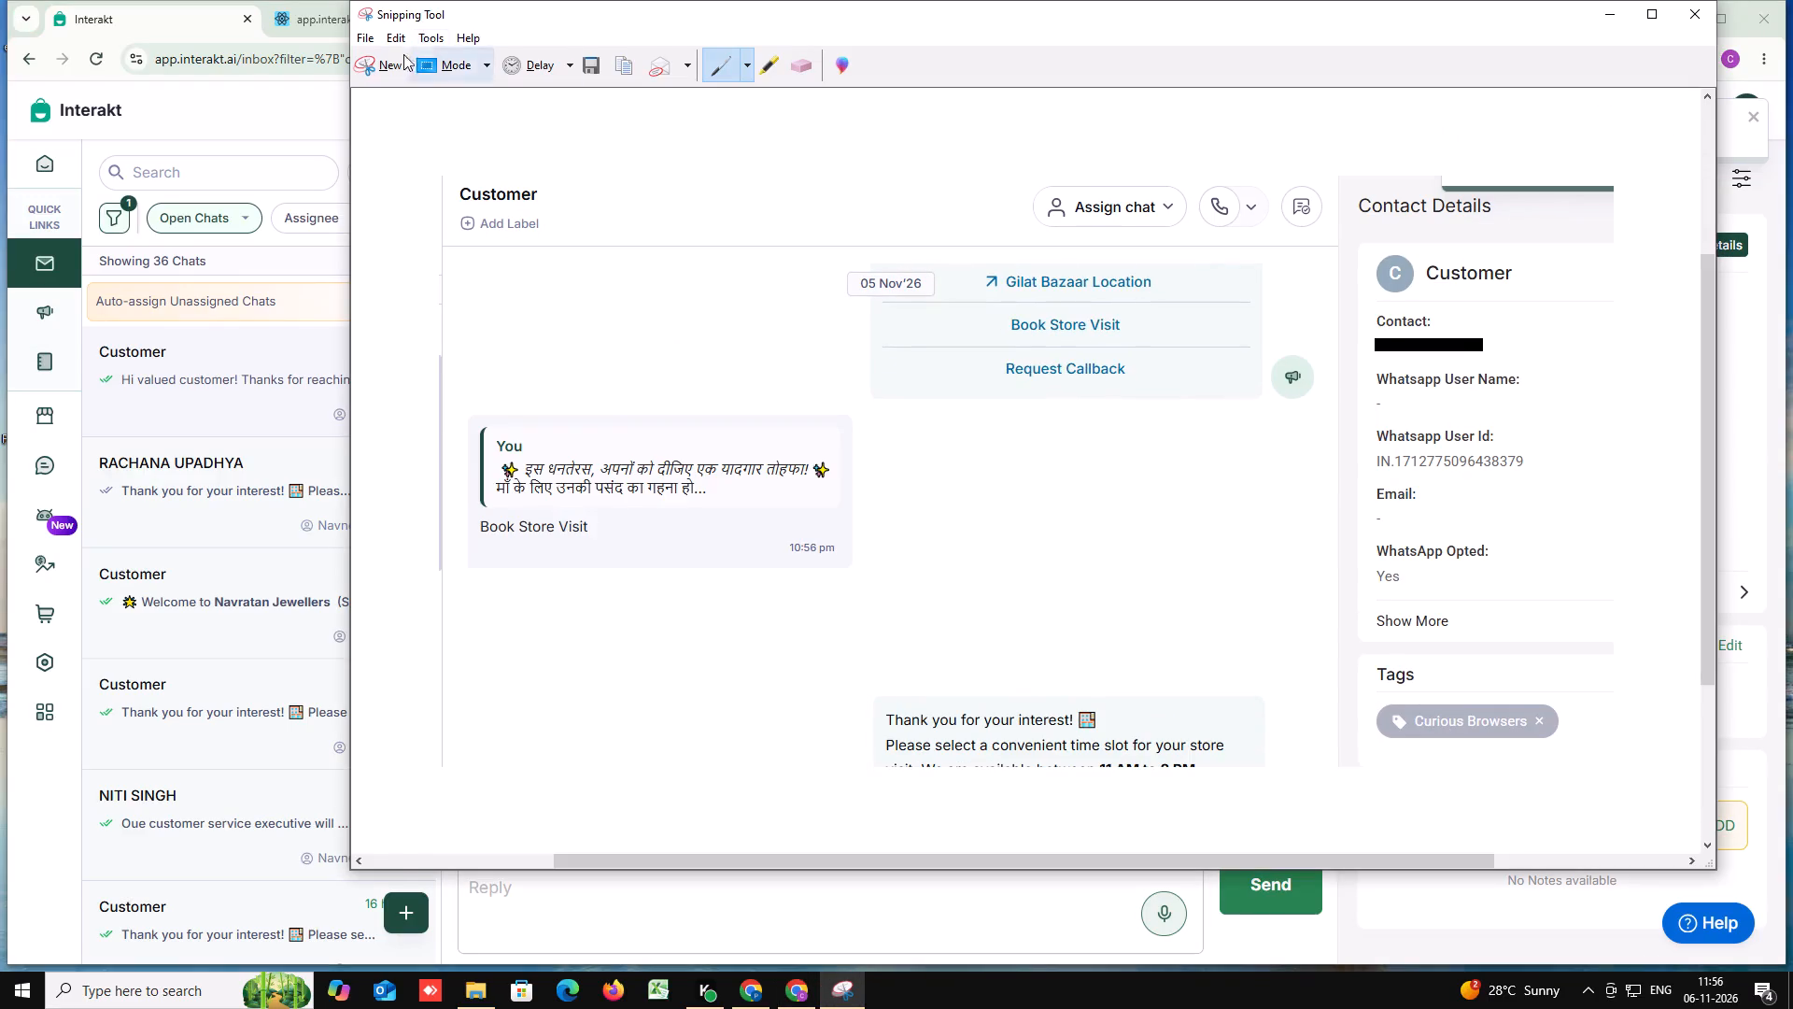
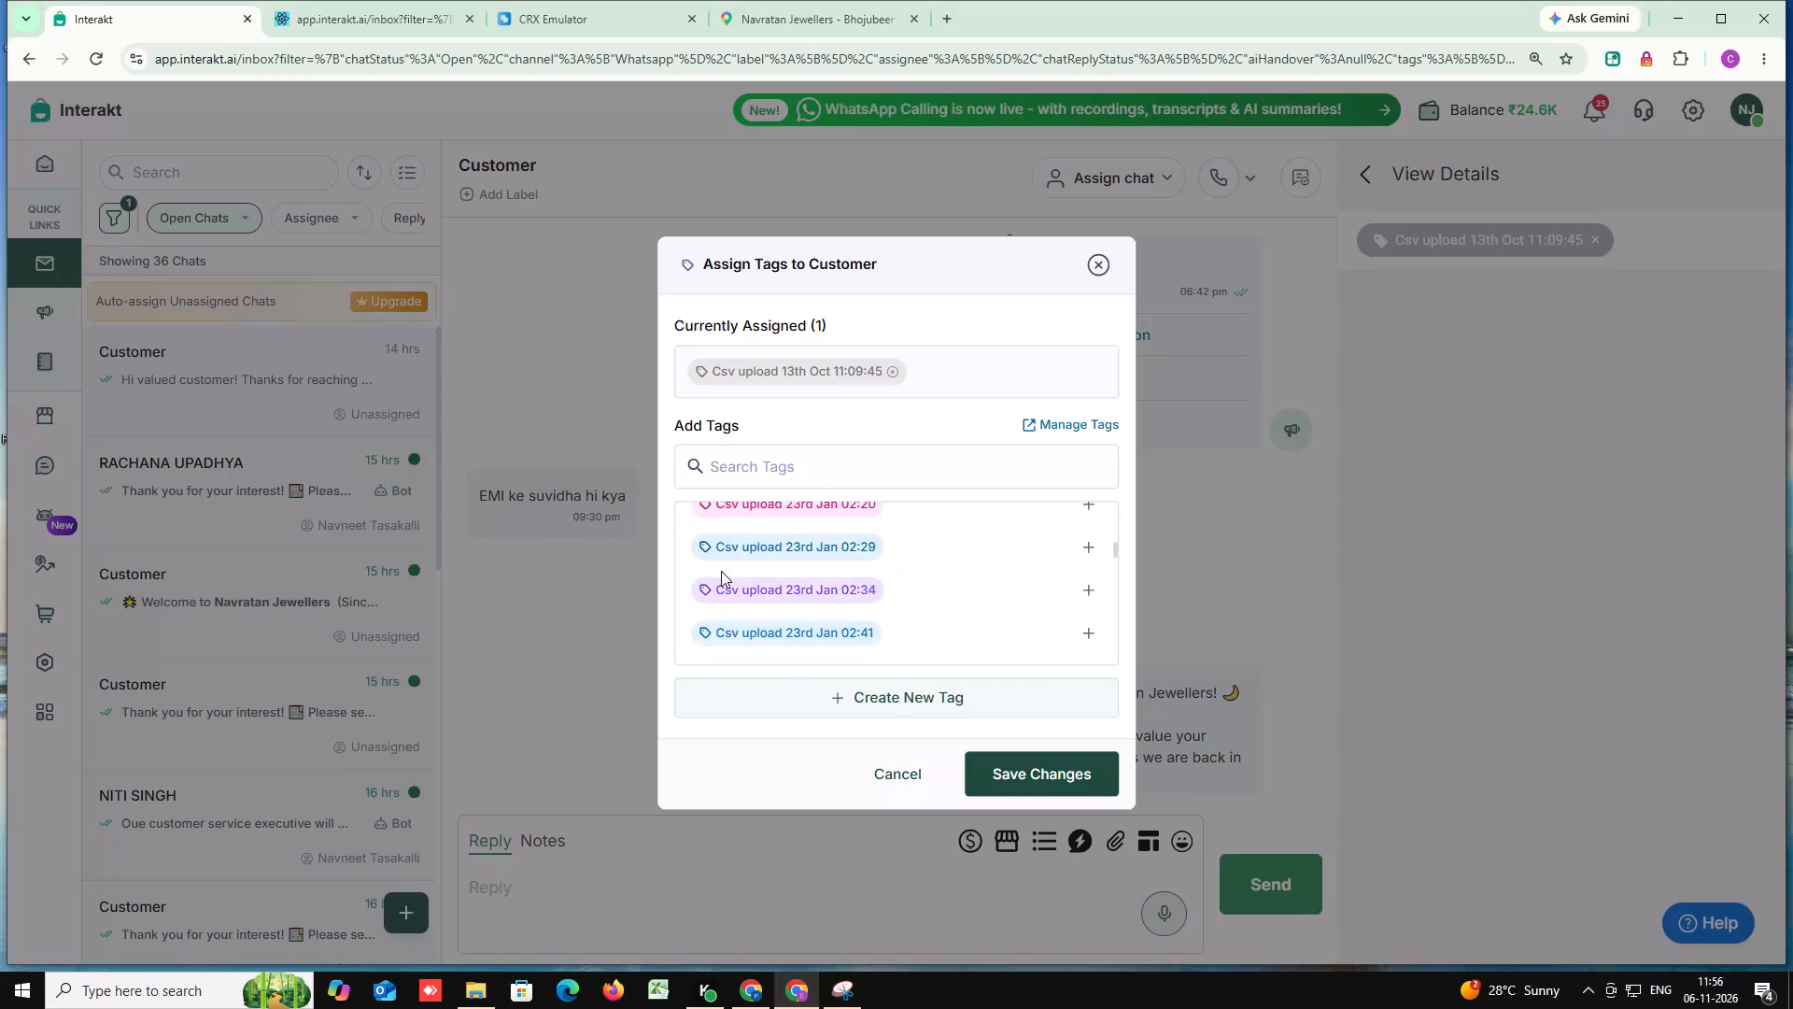
Replace the EMI enquiry customer's Csv upload 13th Oct 11:09:45 tag with Curious Browsers and save the tag changes.
scroll(721, 571, "down", 10)
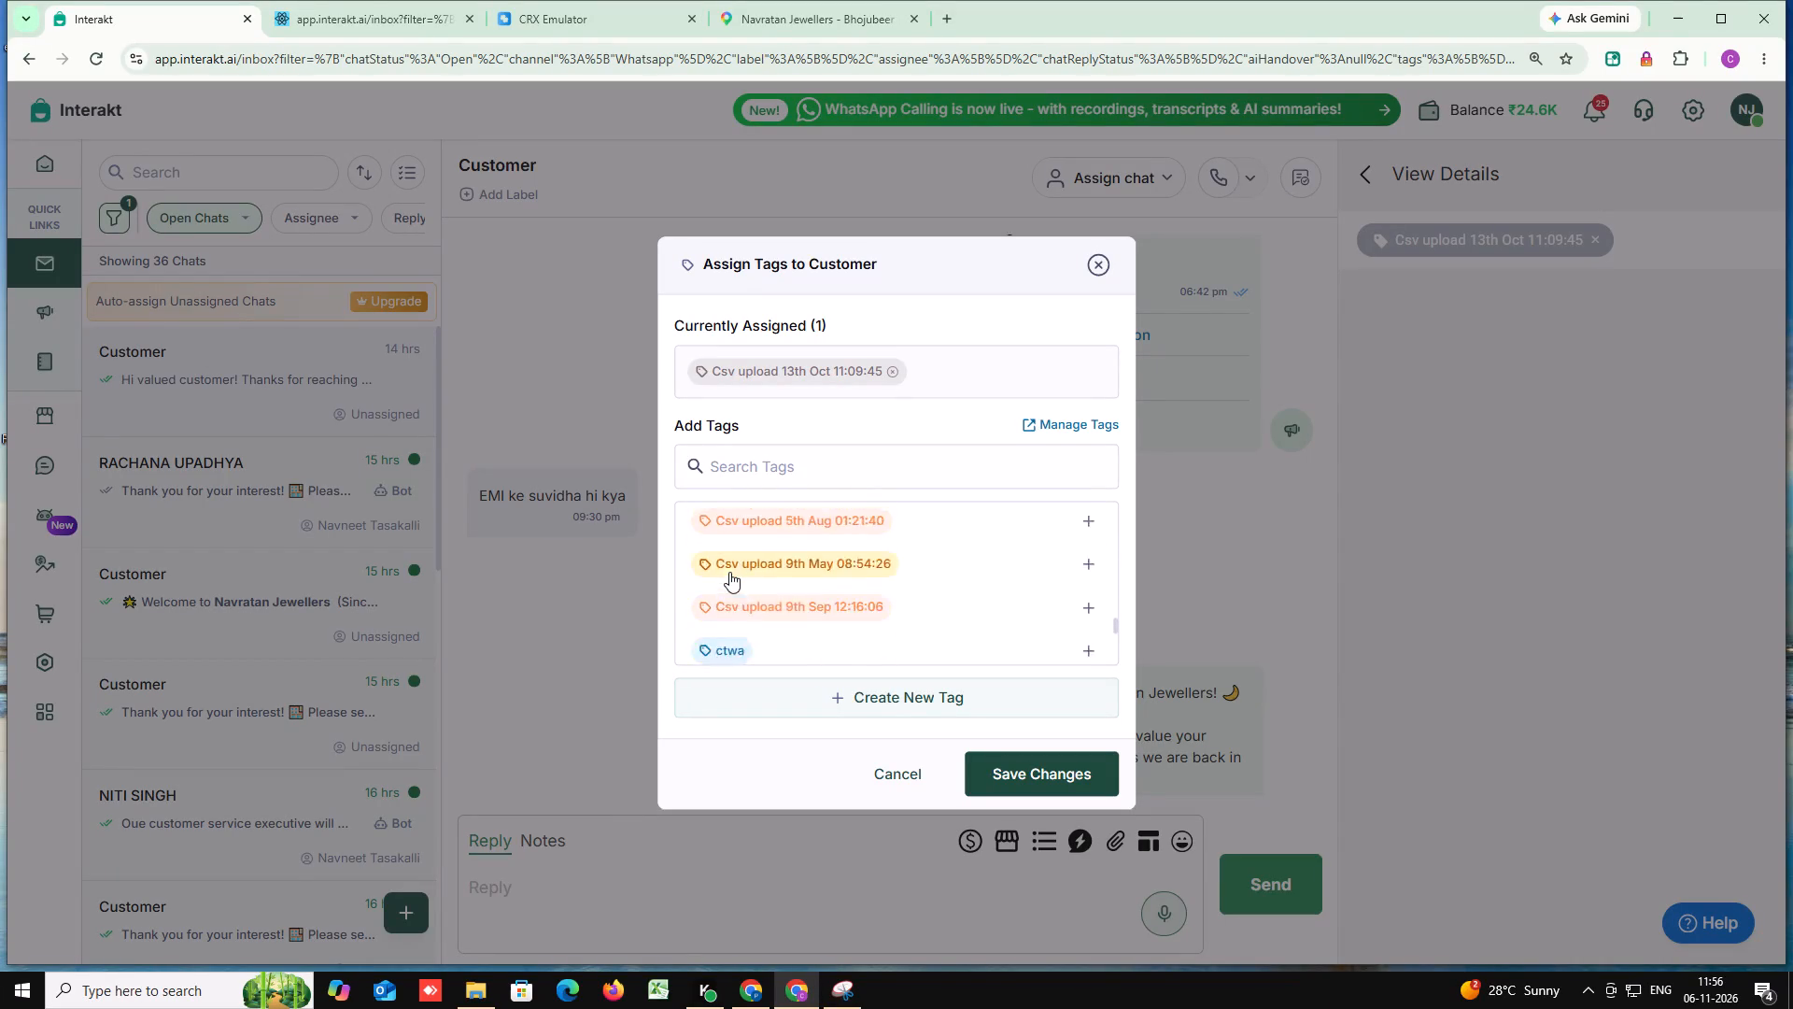
left_click(777, 539)
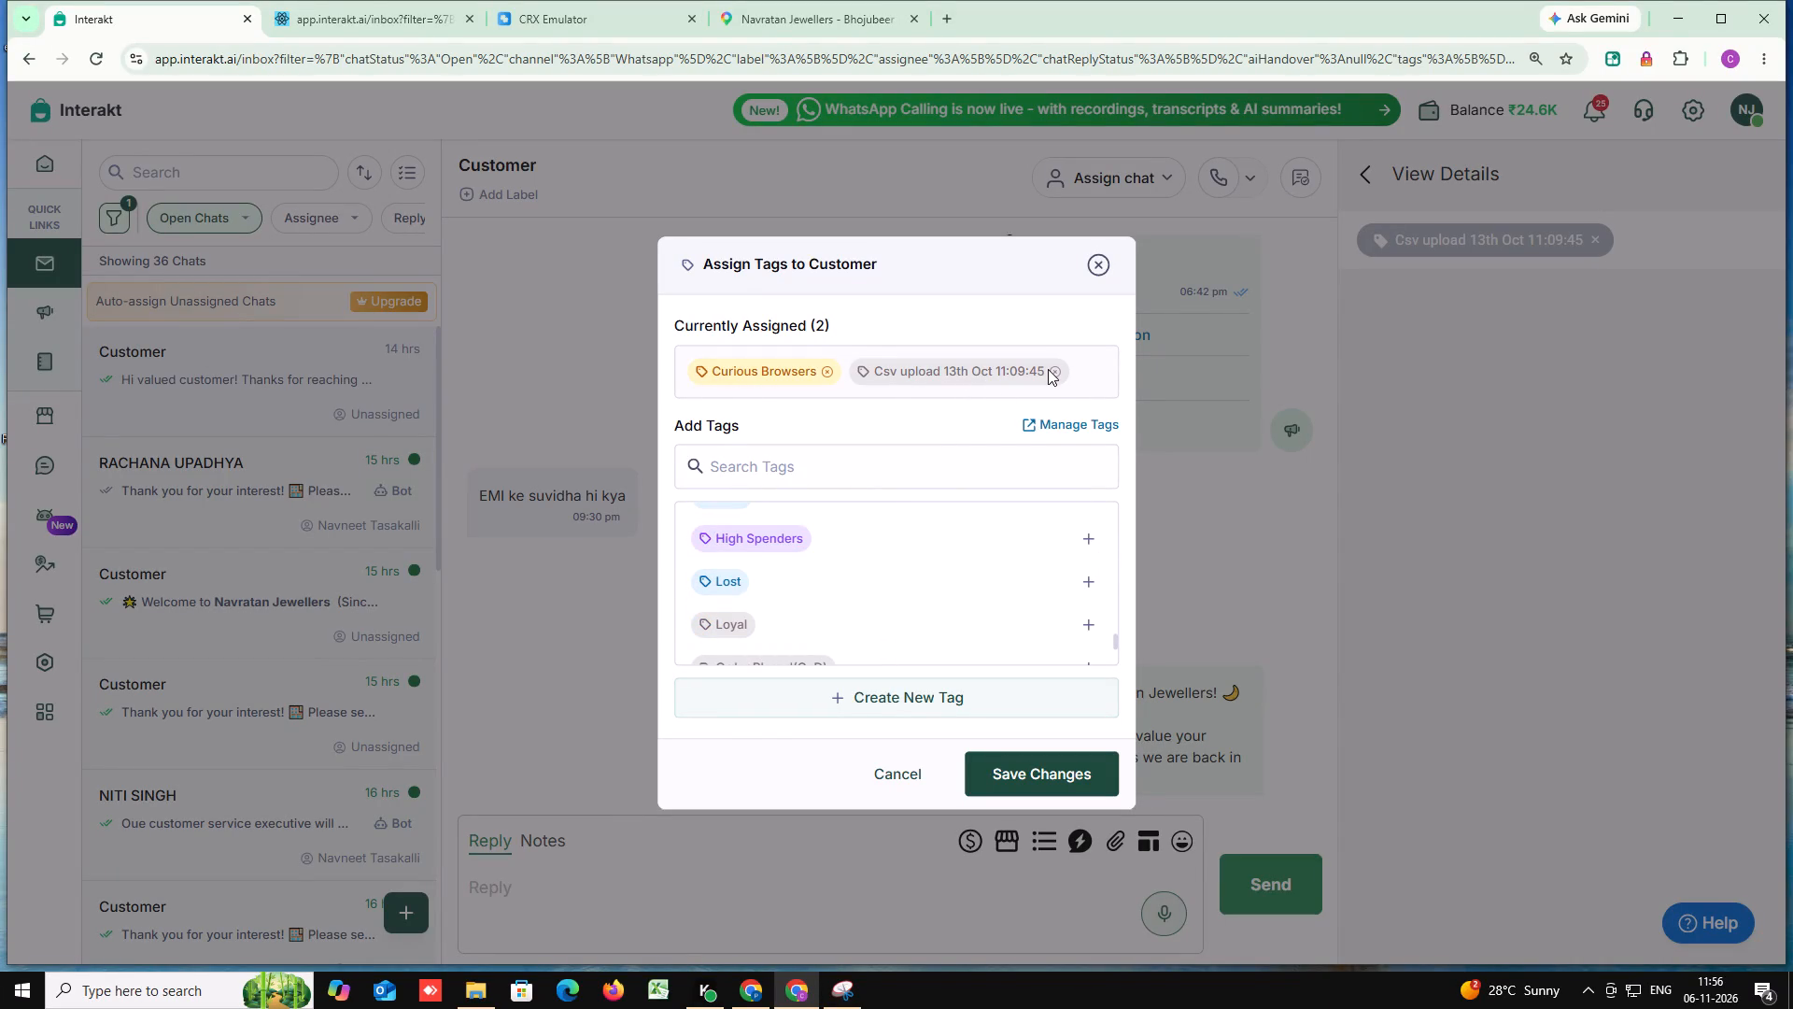
left_click(1051, 369)
left_click(1021, 762)
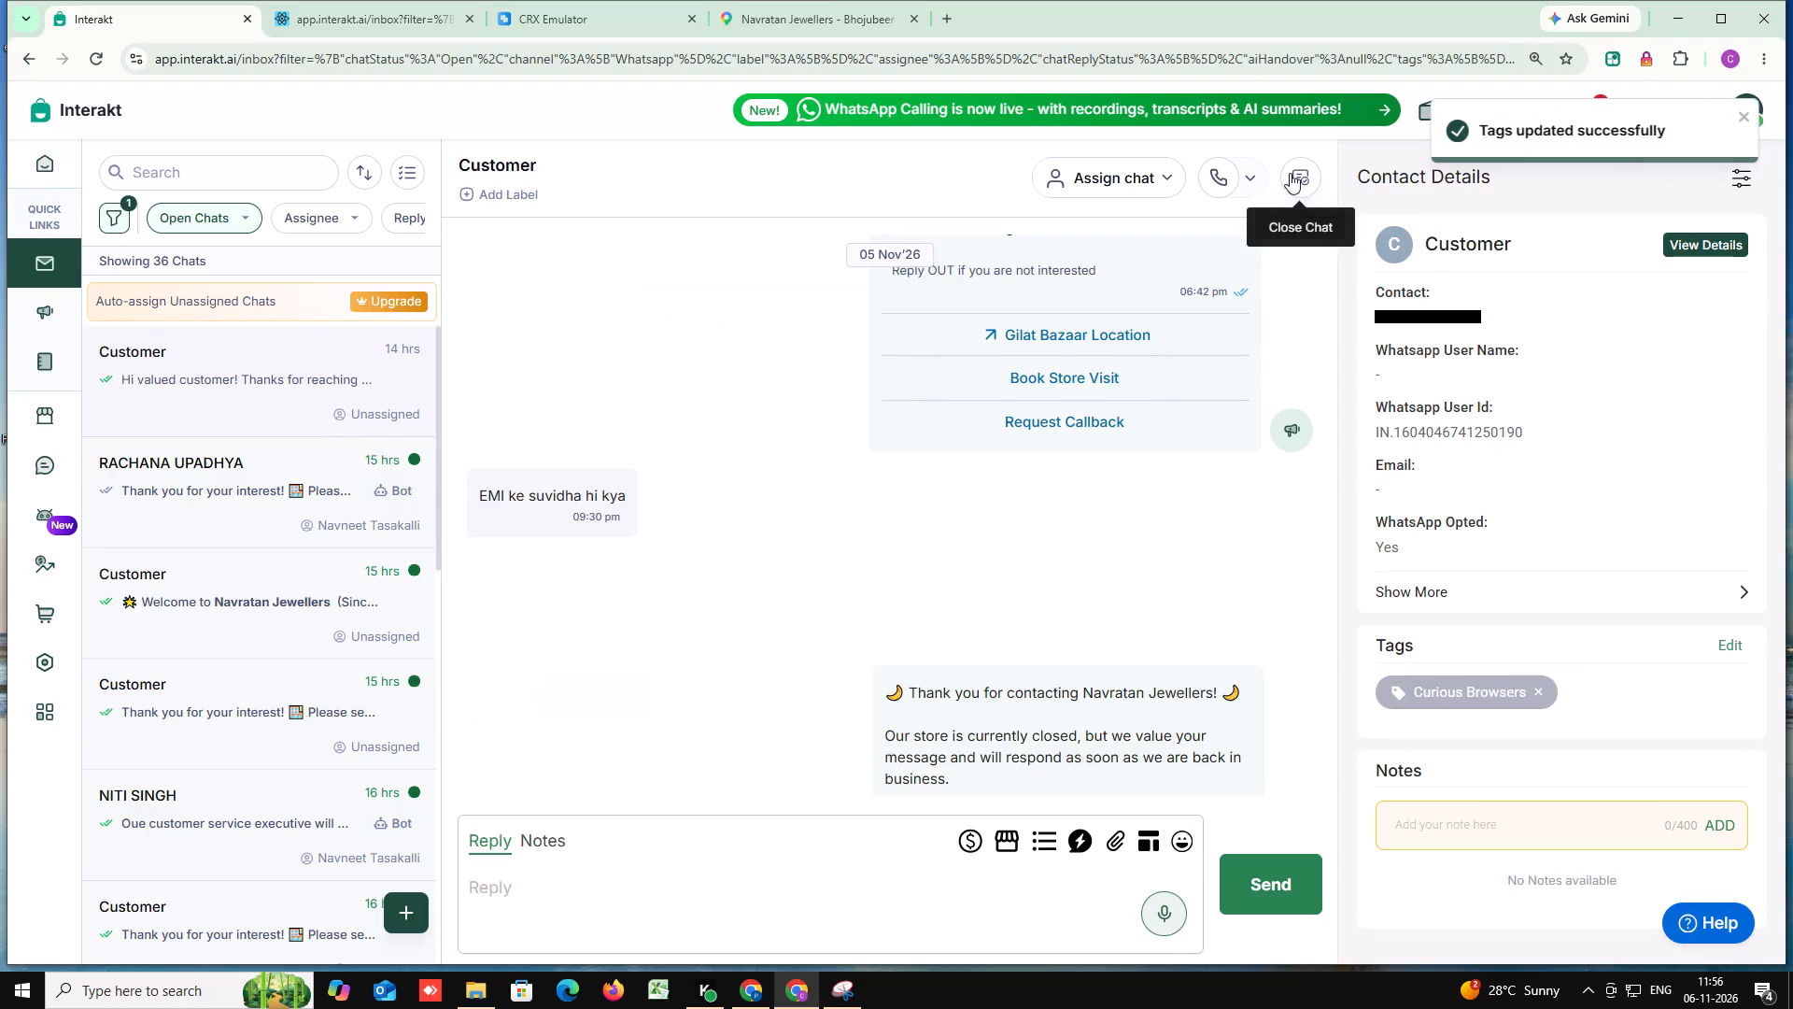
Close the retagged EMI enquiry customer's chat.
left_click(1290, 173)
left_click(131, 400)
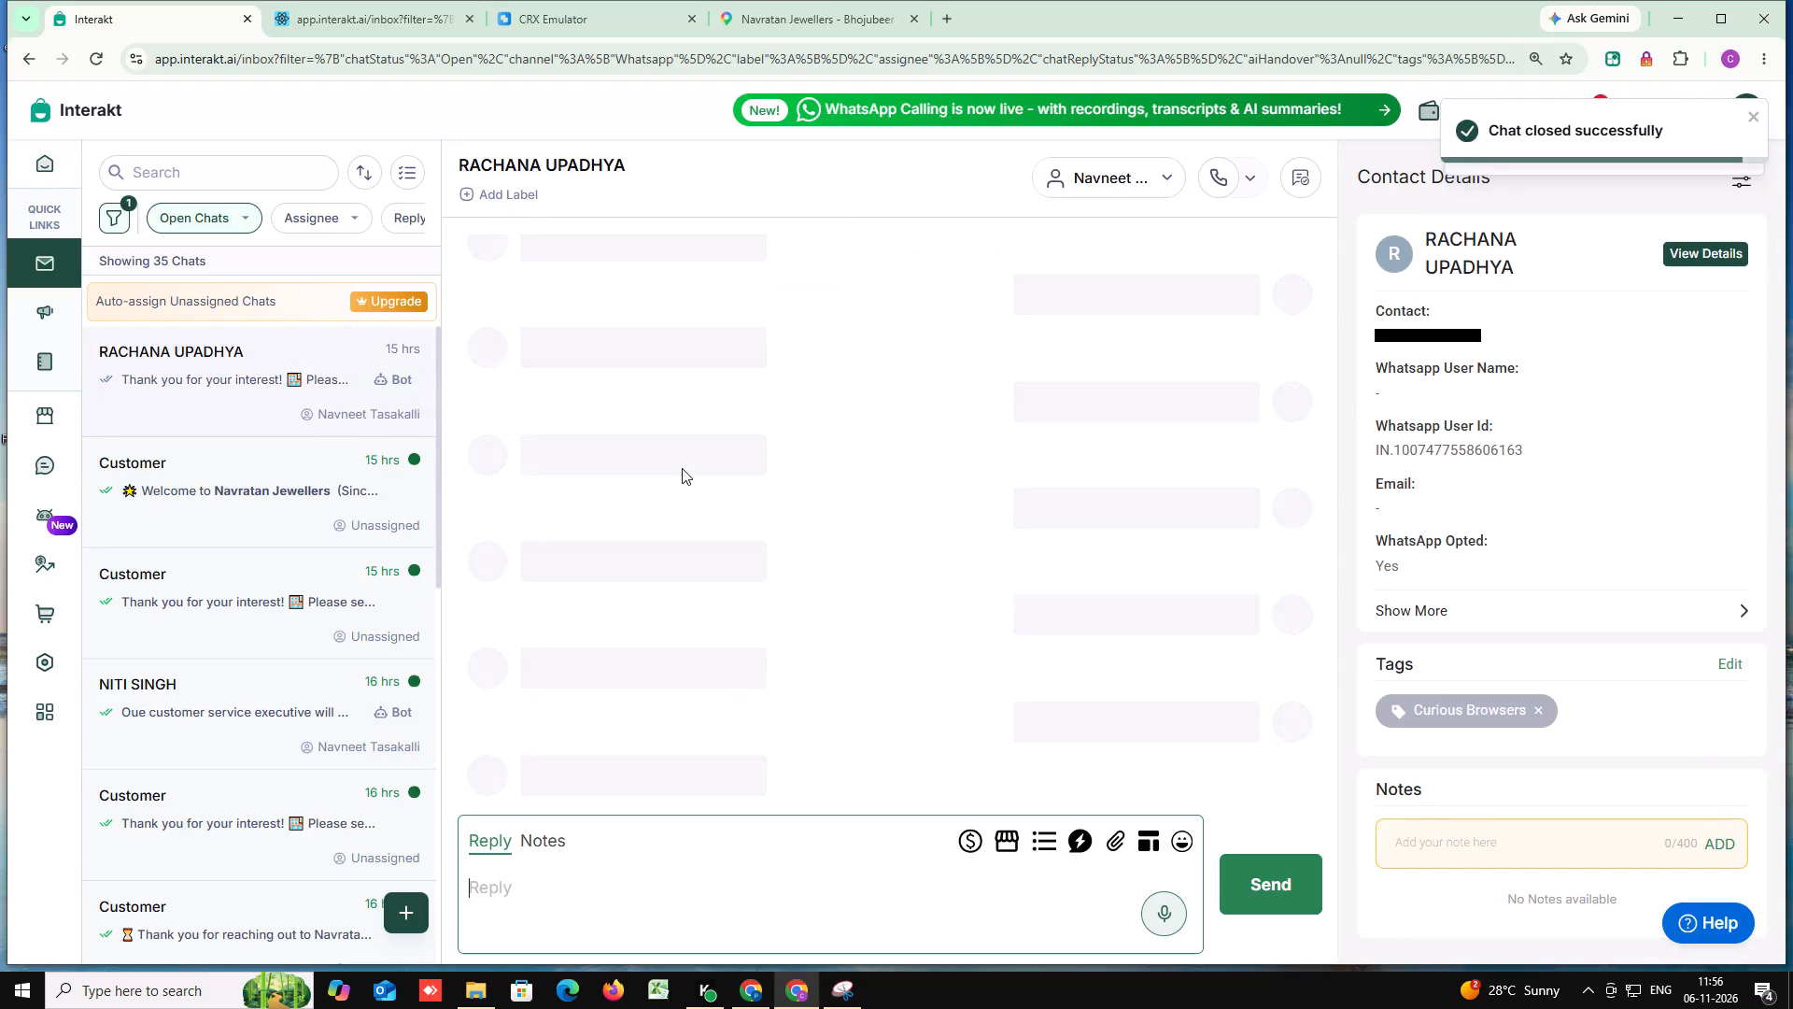
scroll(778, 490, "up", 4)
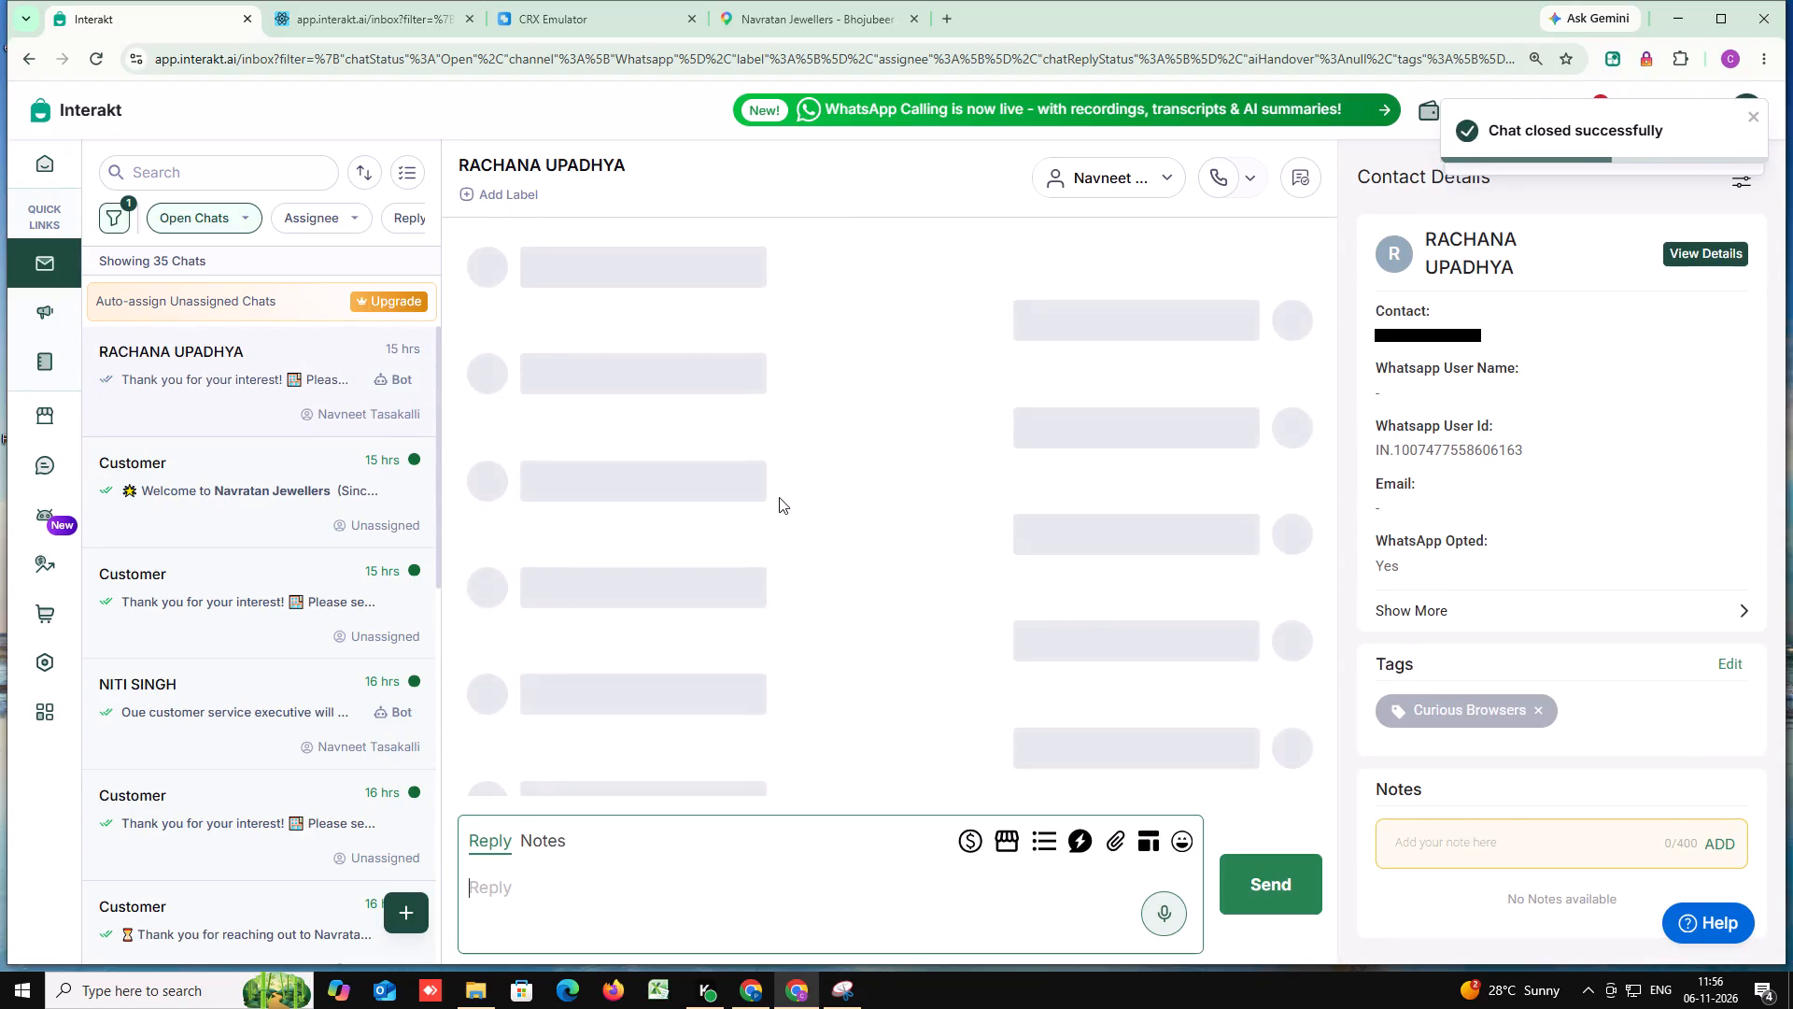
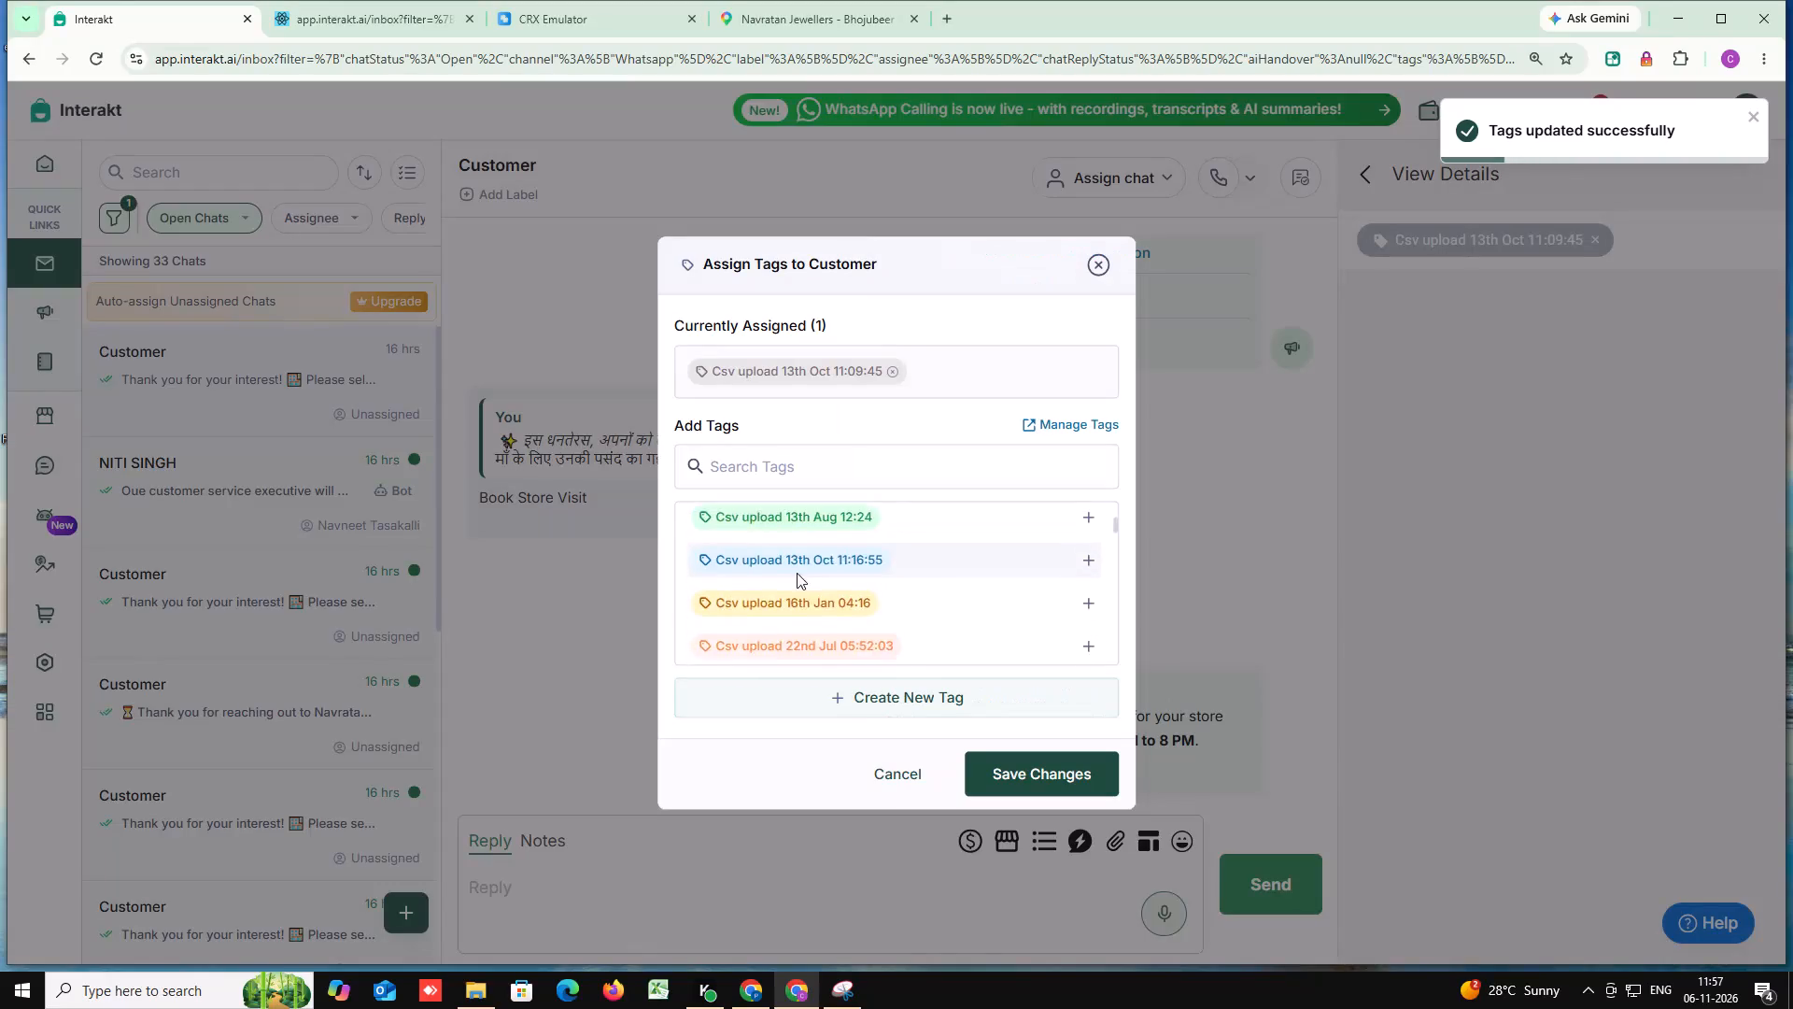
Replace the customer's Csv upload 13th Oct 11:09:45 tag with the Curious Browsers tag and save the changes.
scroll(797, 573, "down", 13)
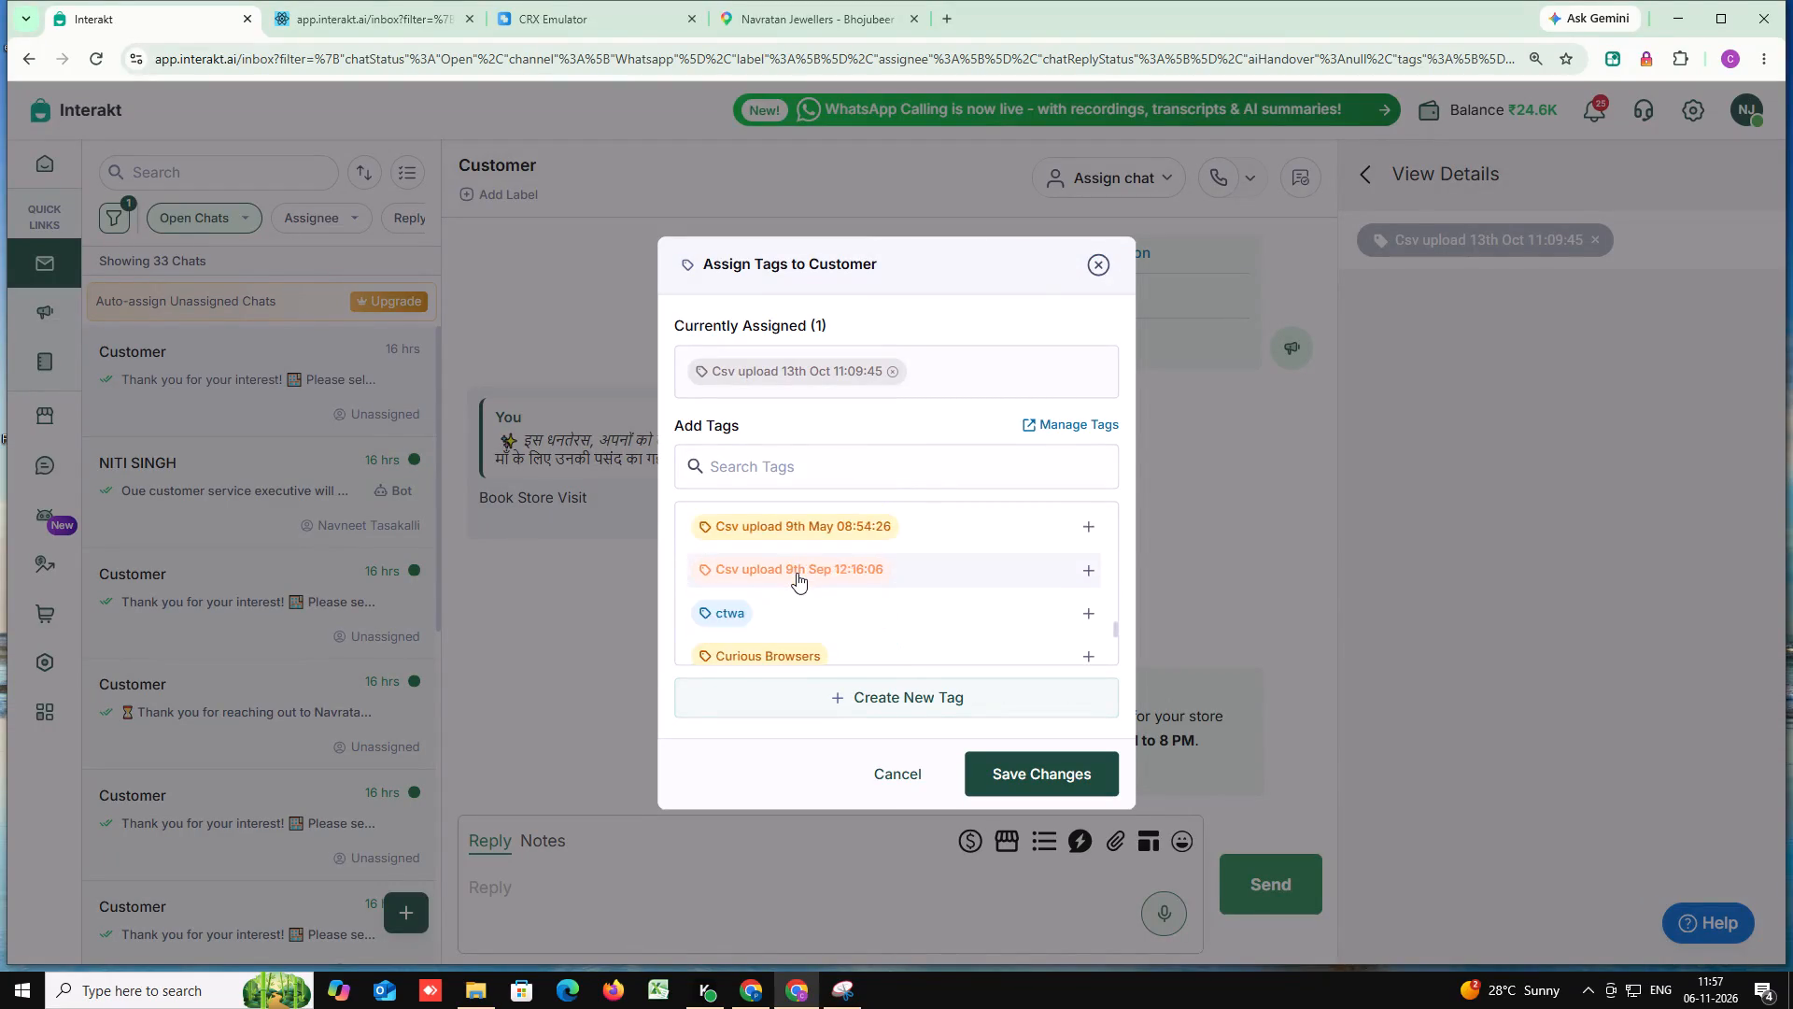
scroll(797, 573, "down", 2)
scroll(797, 573, "up", 1)
left_click(803, 548)
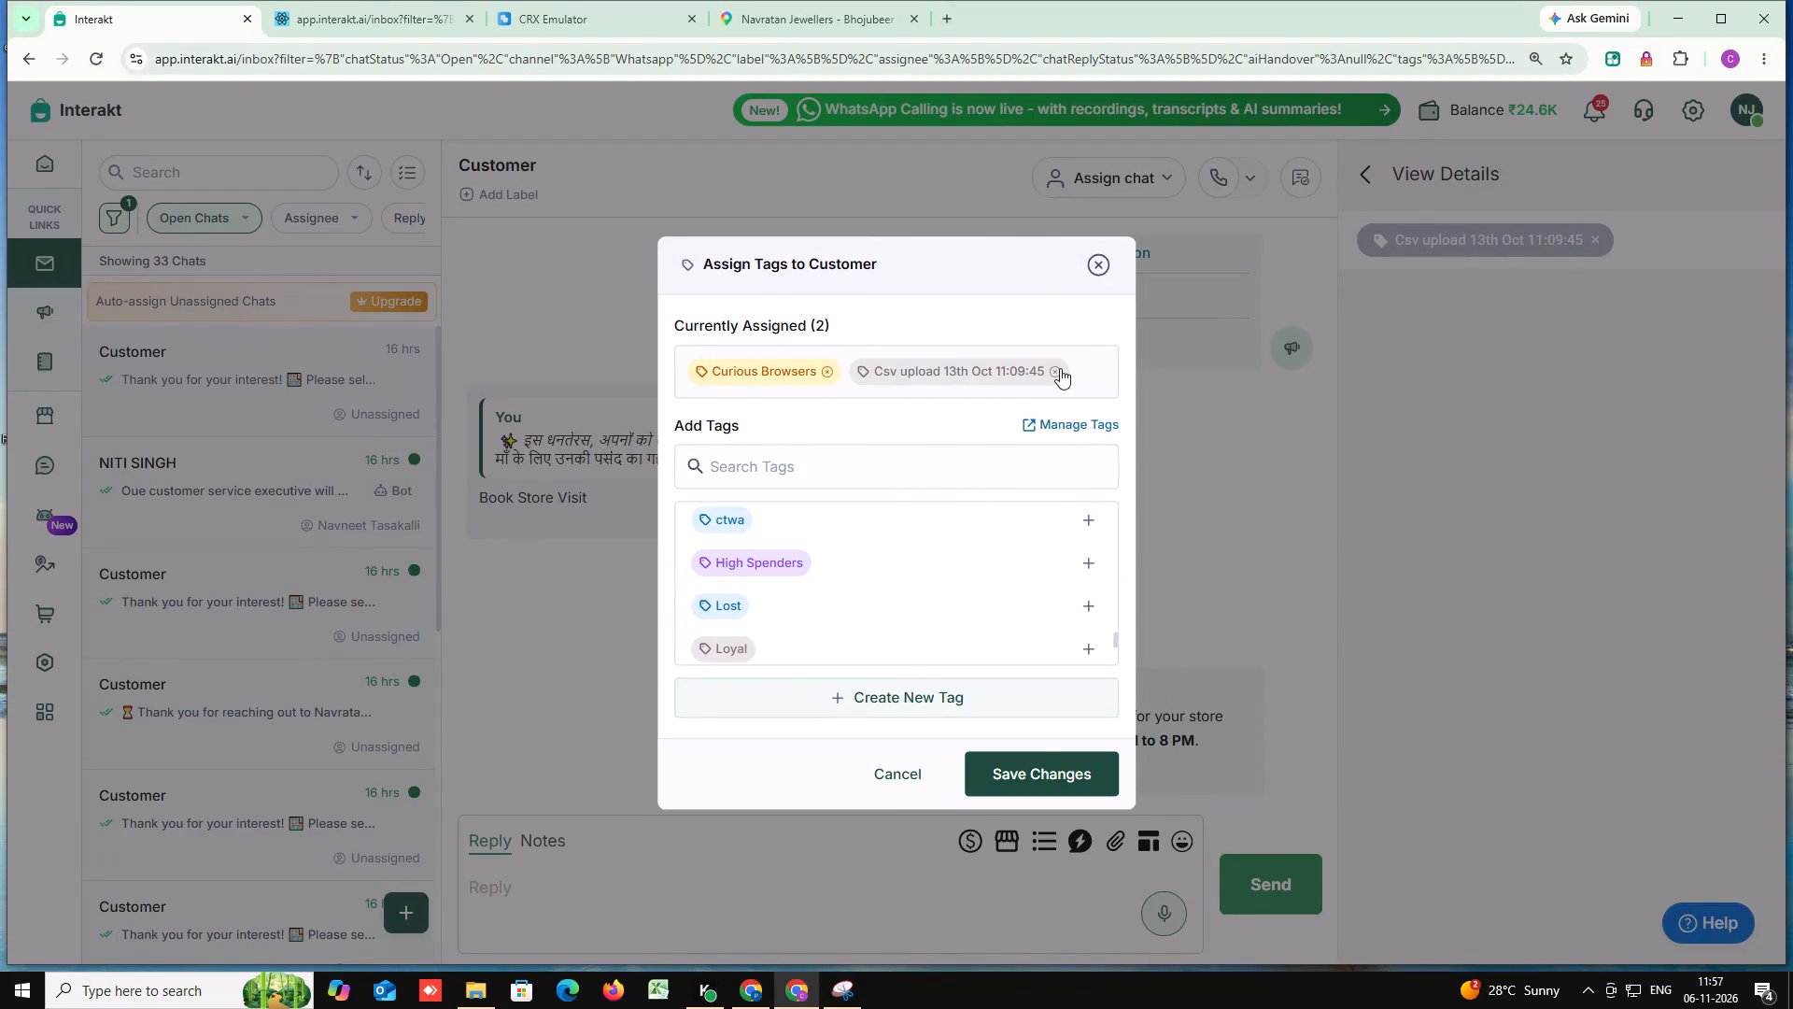
left_click(1060, 368)
left_click(1024, 758)
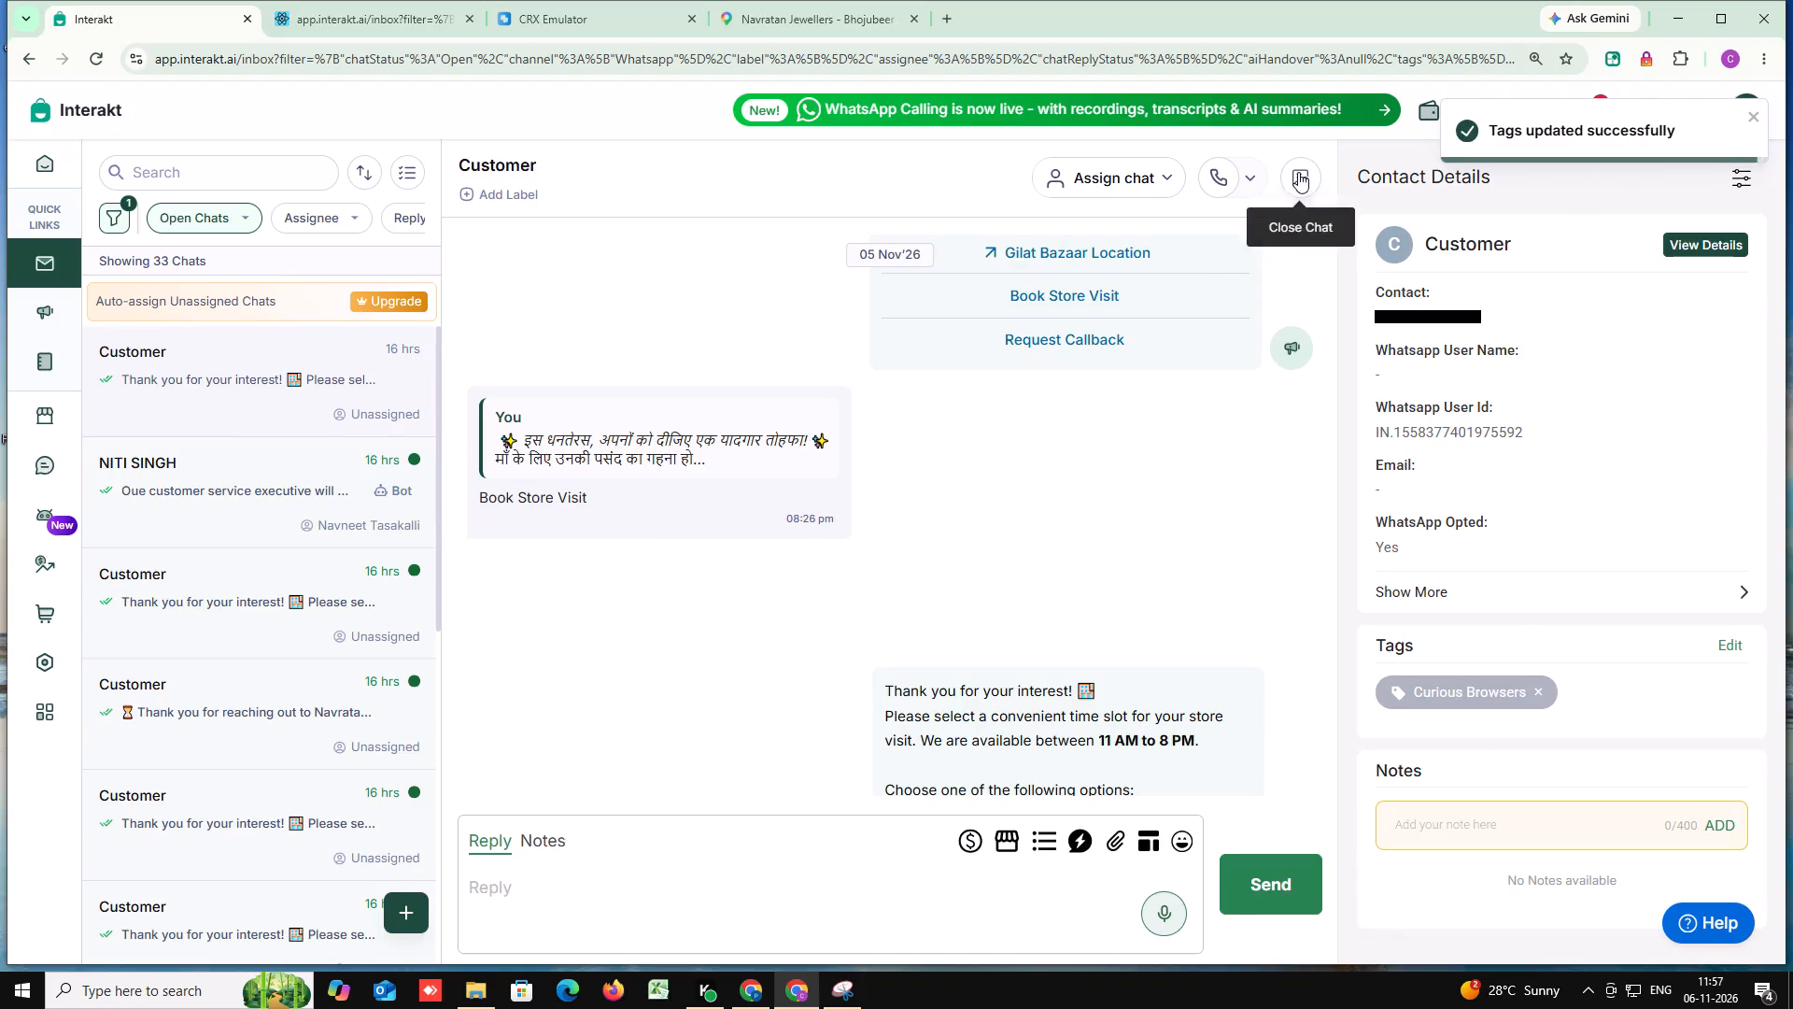
Close the retagged customer's handled chat.
left_click(1298, 172)
Open the first remaining open chat, review its View Offers conversation, and close the chat.
left_click(185, 382)
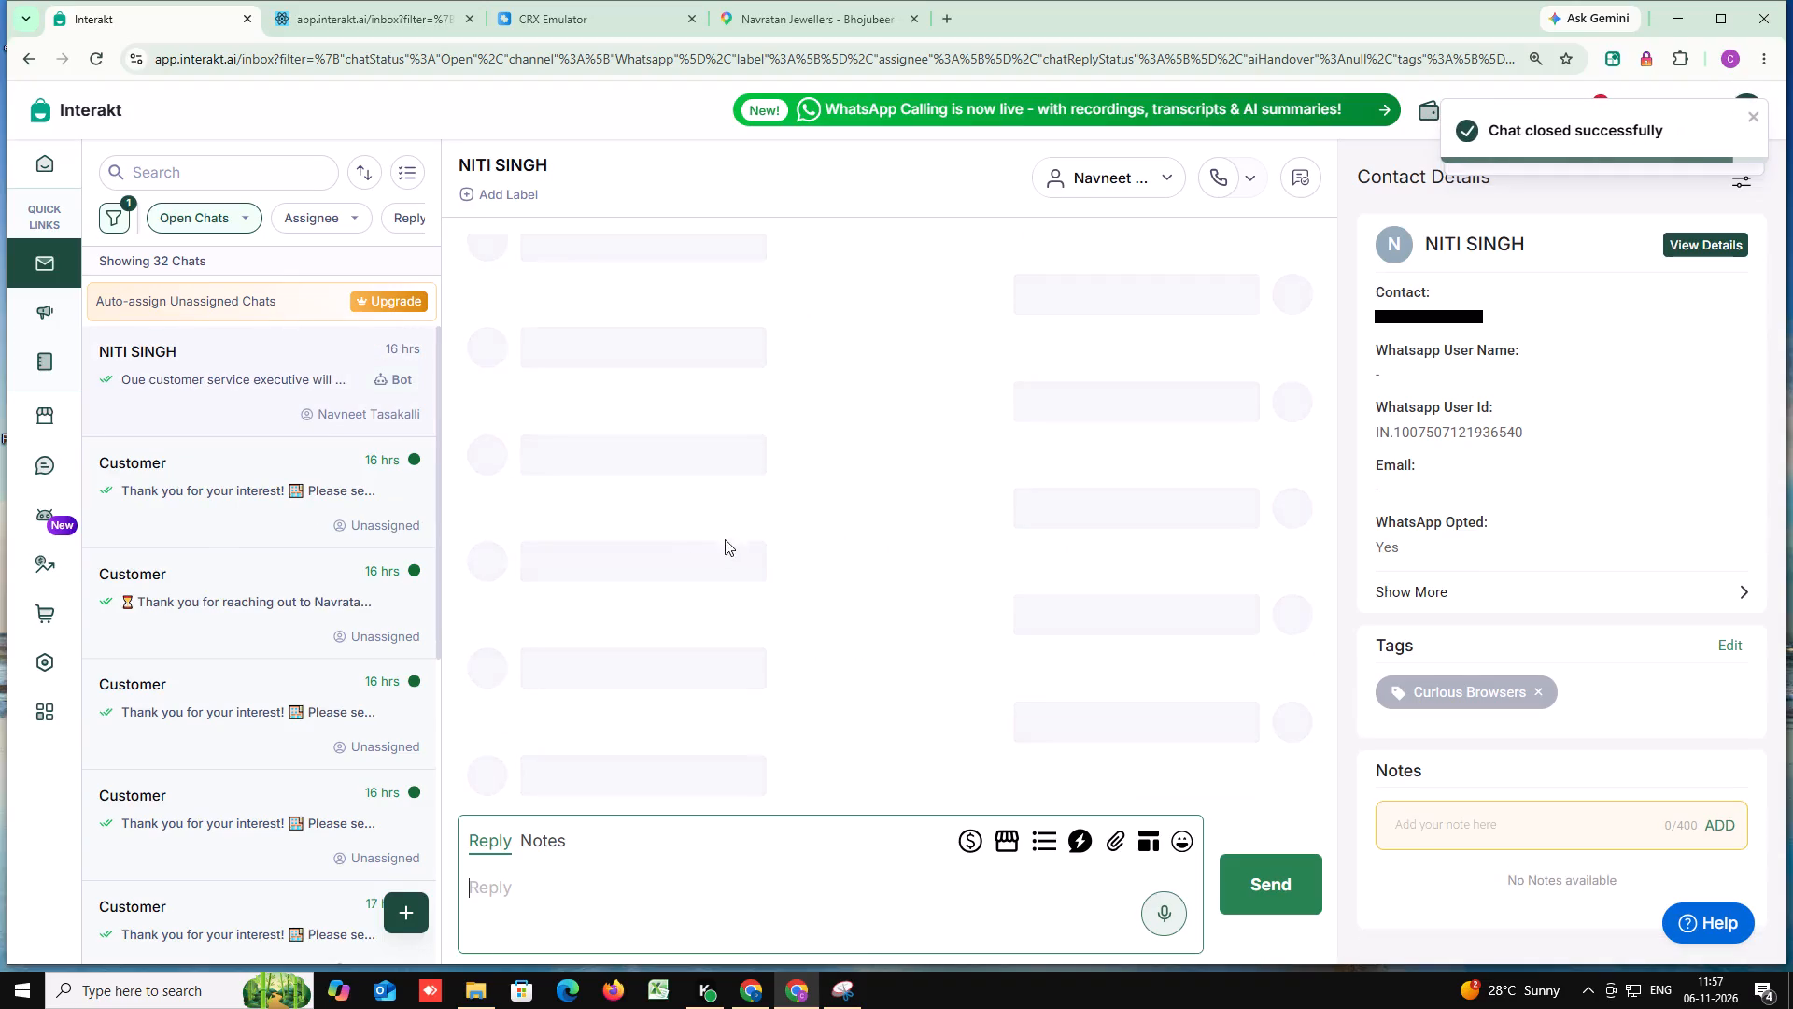
scroll(681, 543, "up", 2)
scroll(681, 543, "down", 2)
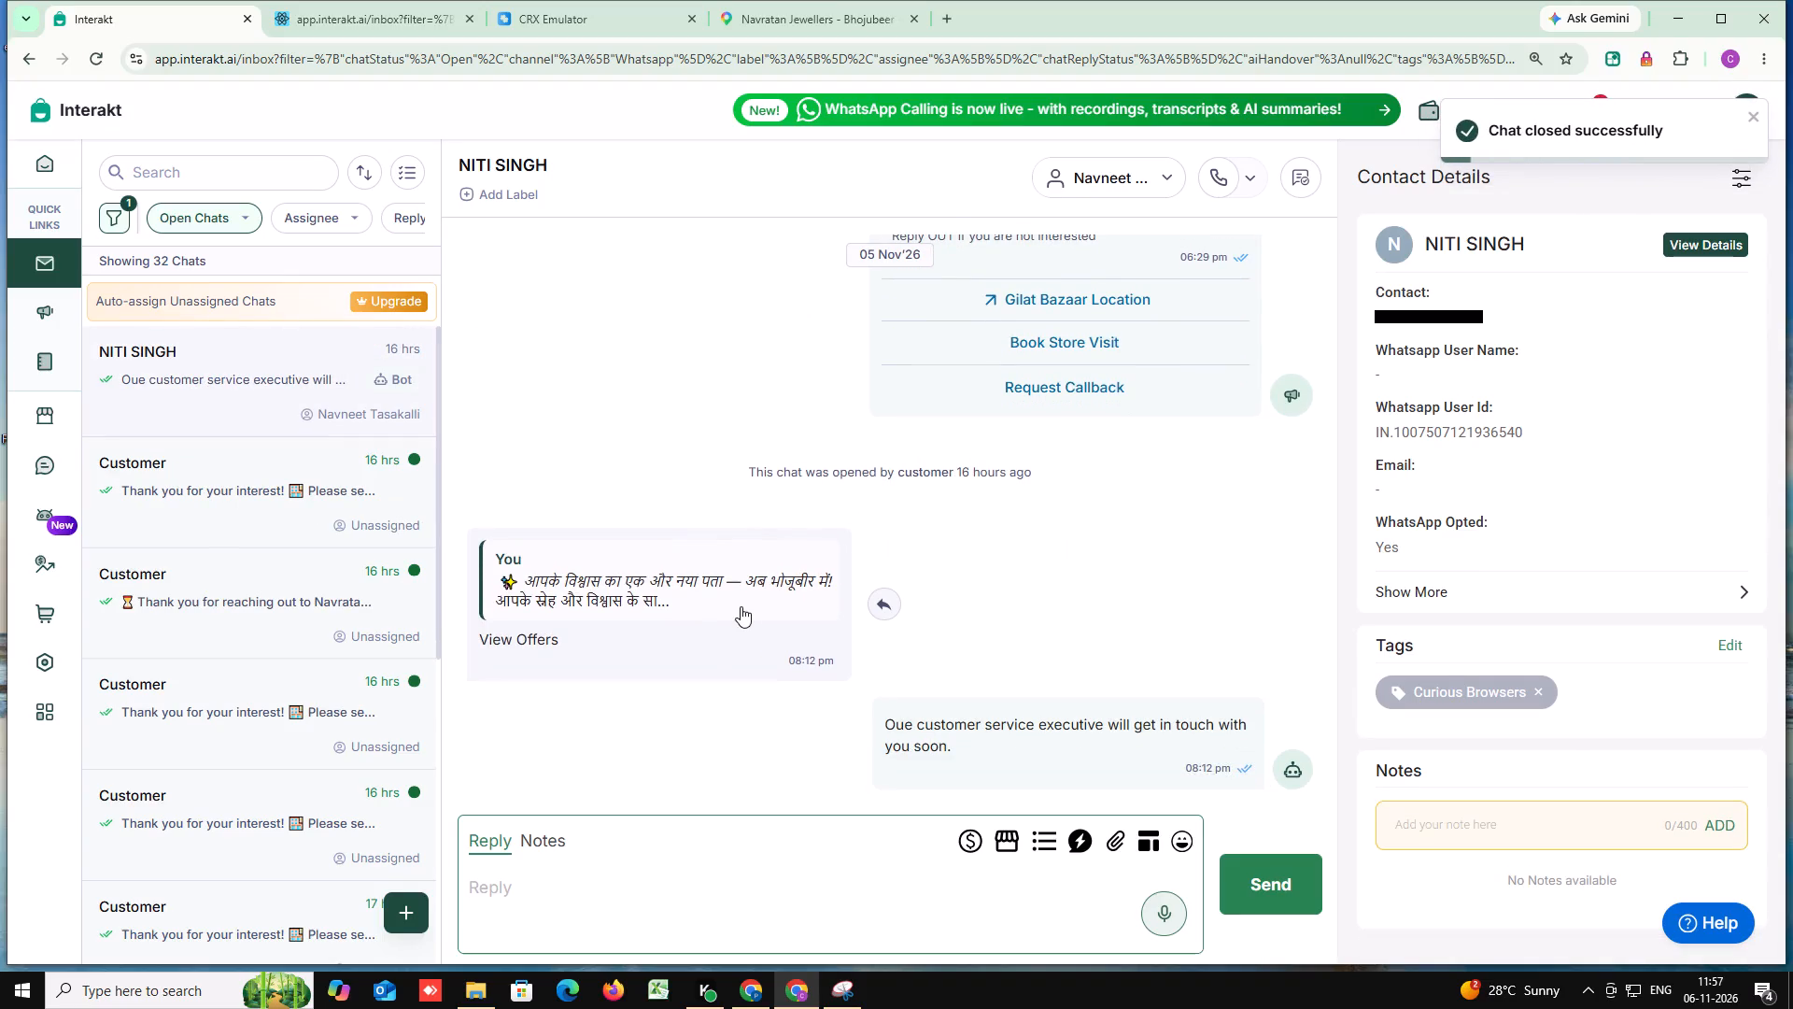
left_click(1295, 185)
Open the first remaining customer chat, review its Book Store Visit conversation, and remove the contact's Csv upload 5th Aug 01:21:40 tag.
left_click(194, 396)
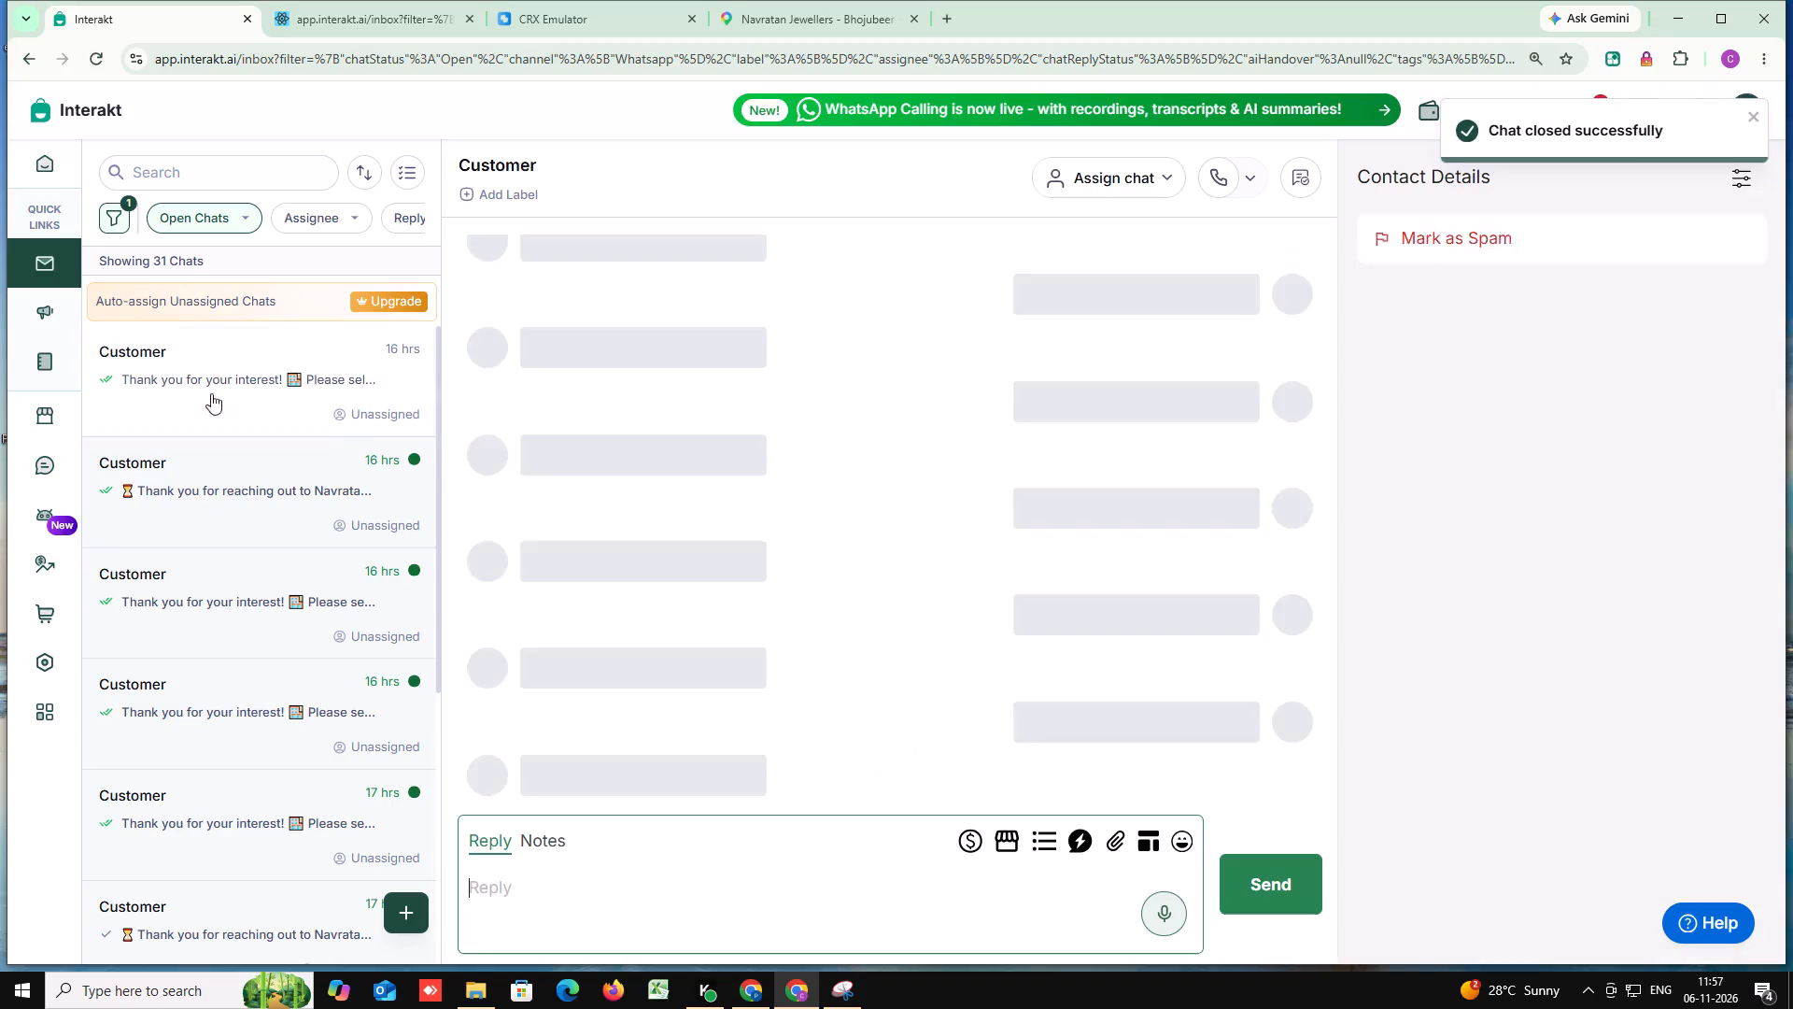
scroll(775, 563, "up", 7)
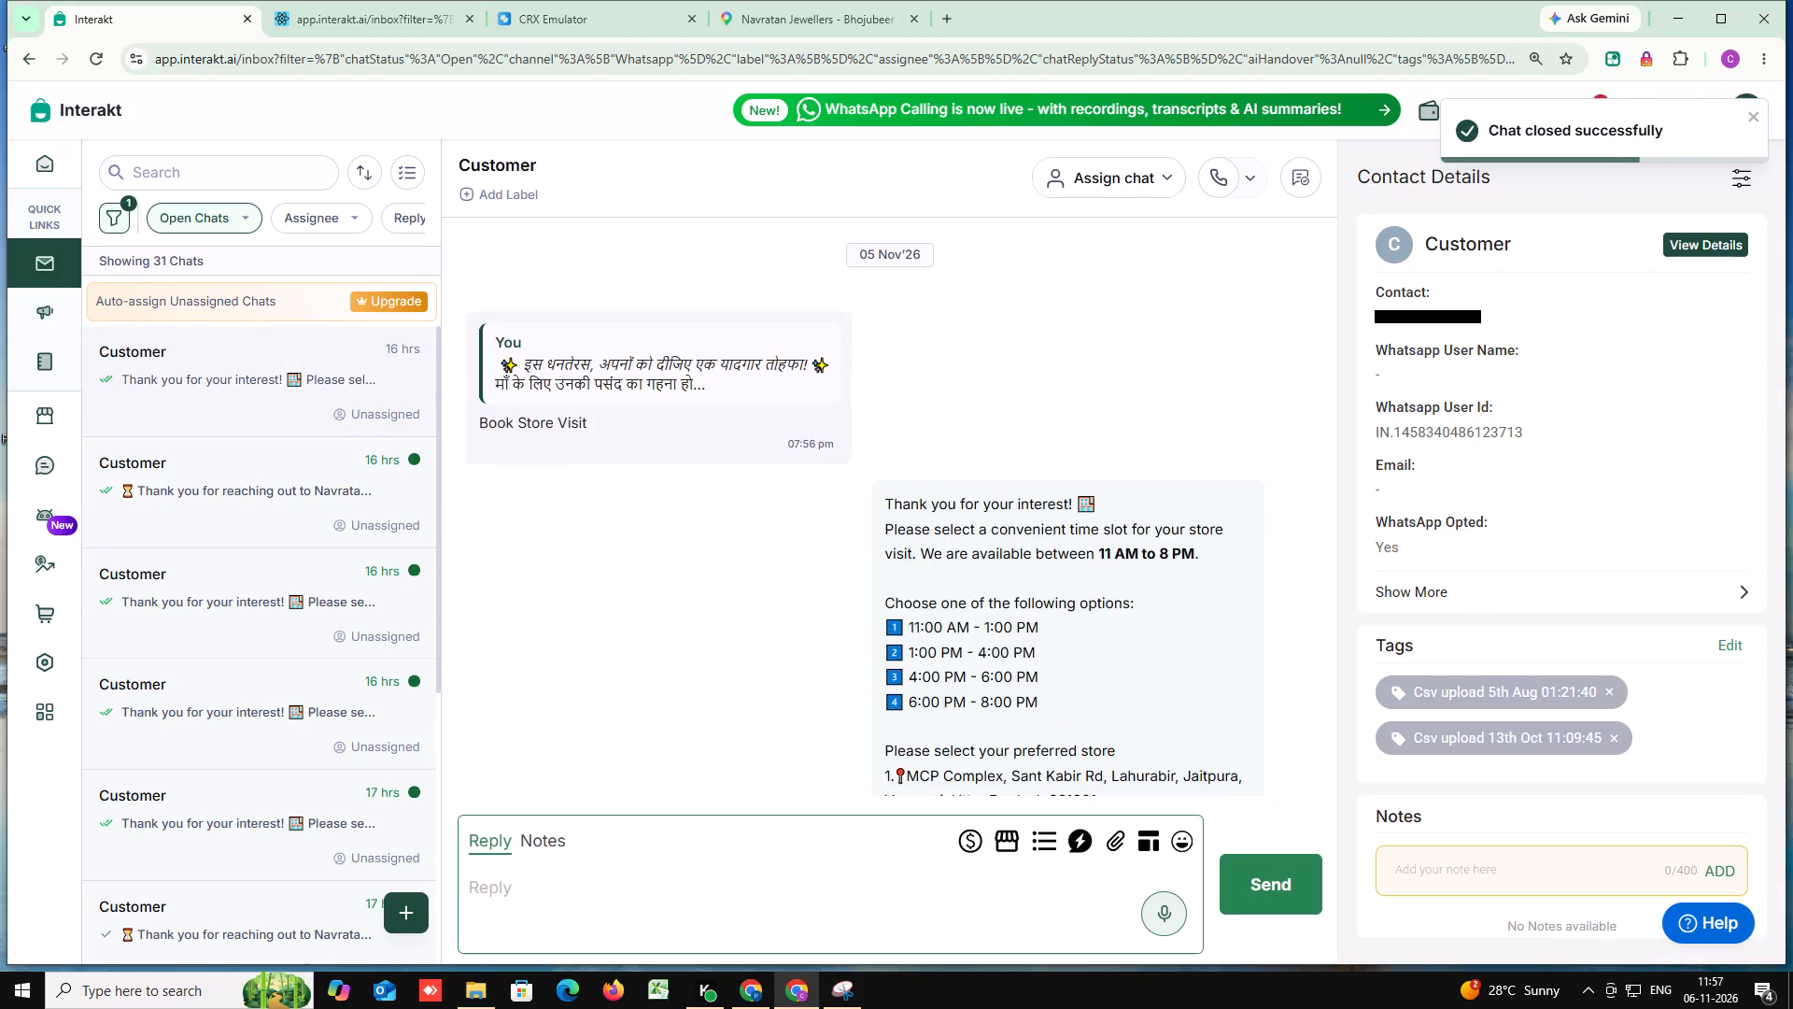
left_click(1611, 689)
Switch to Snipping Tool to capture the Book Store Visit conversation together with the contact details.
scroll(832, 544, "up", 2)
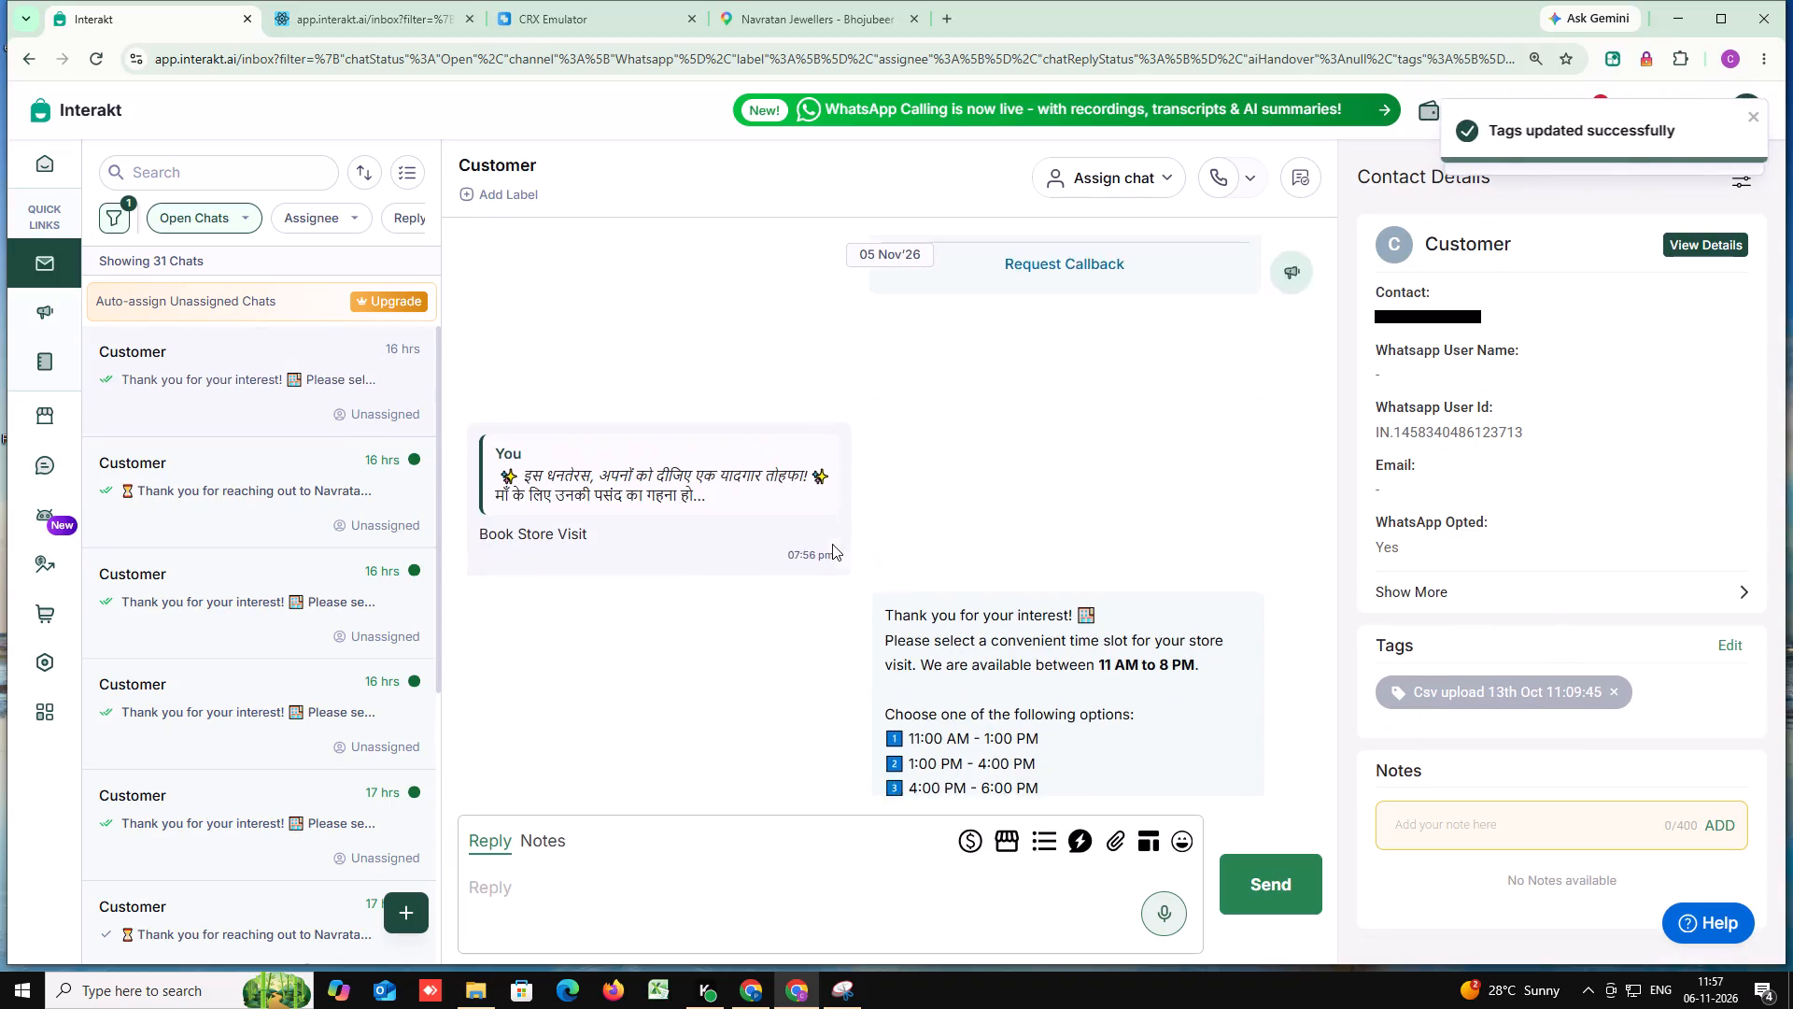
left_click(840, 988)
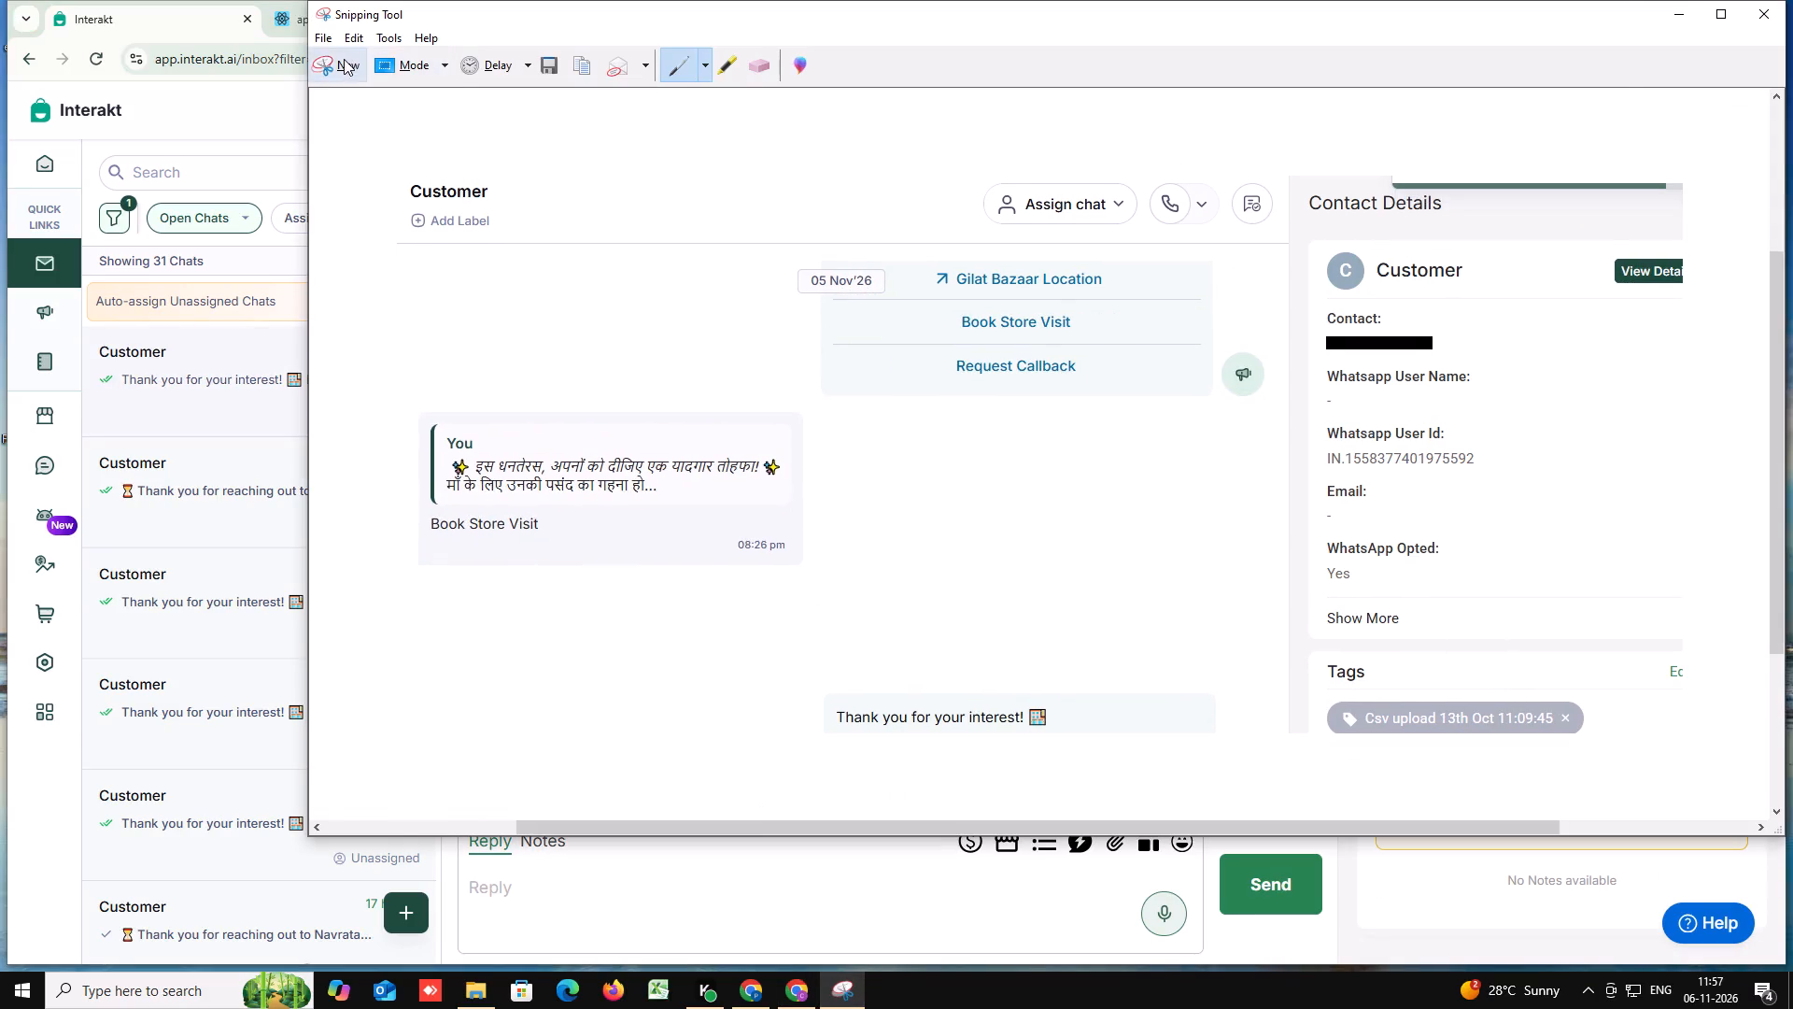
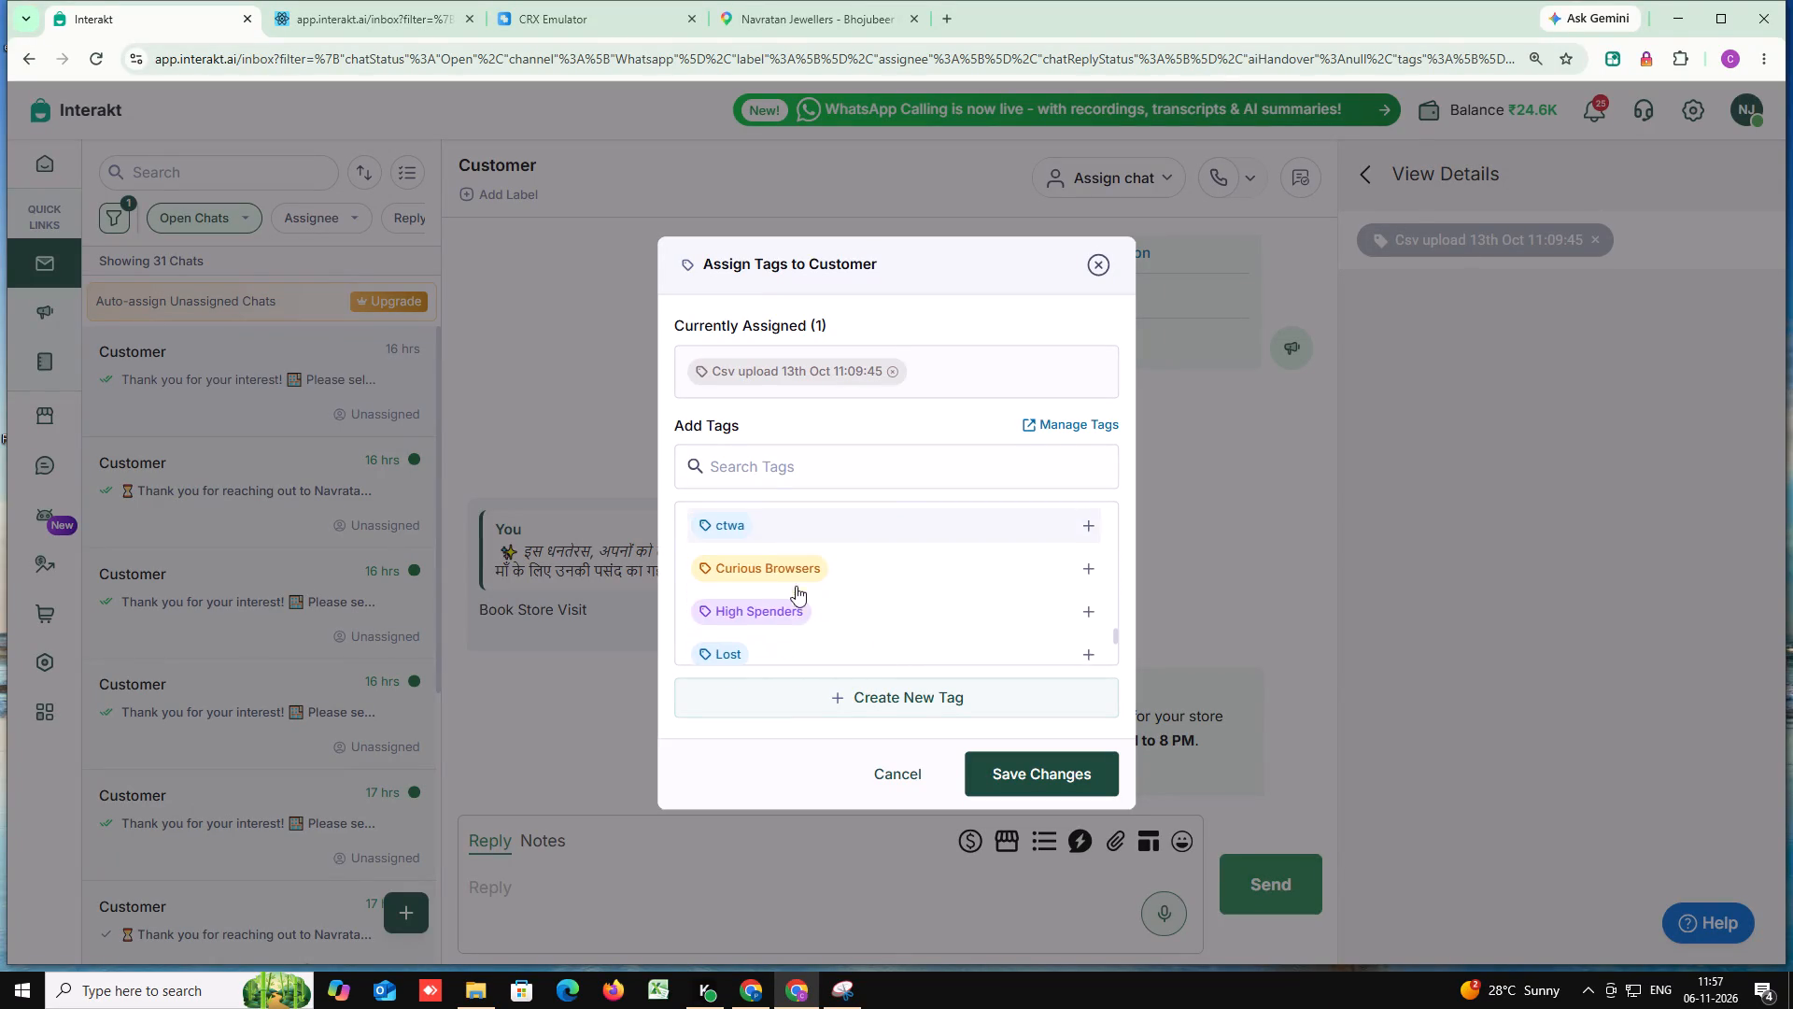
Replace the customer's Csv upload 13th Oct 11:09:45 tag with Curious Browsers and save the tag changes.
left_click(794, 533)
left_click(1060, 363)
left_click(1055, 373)
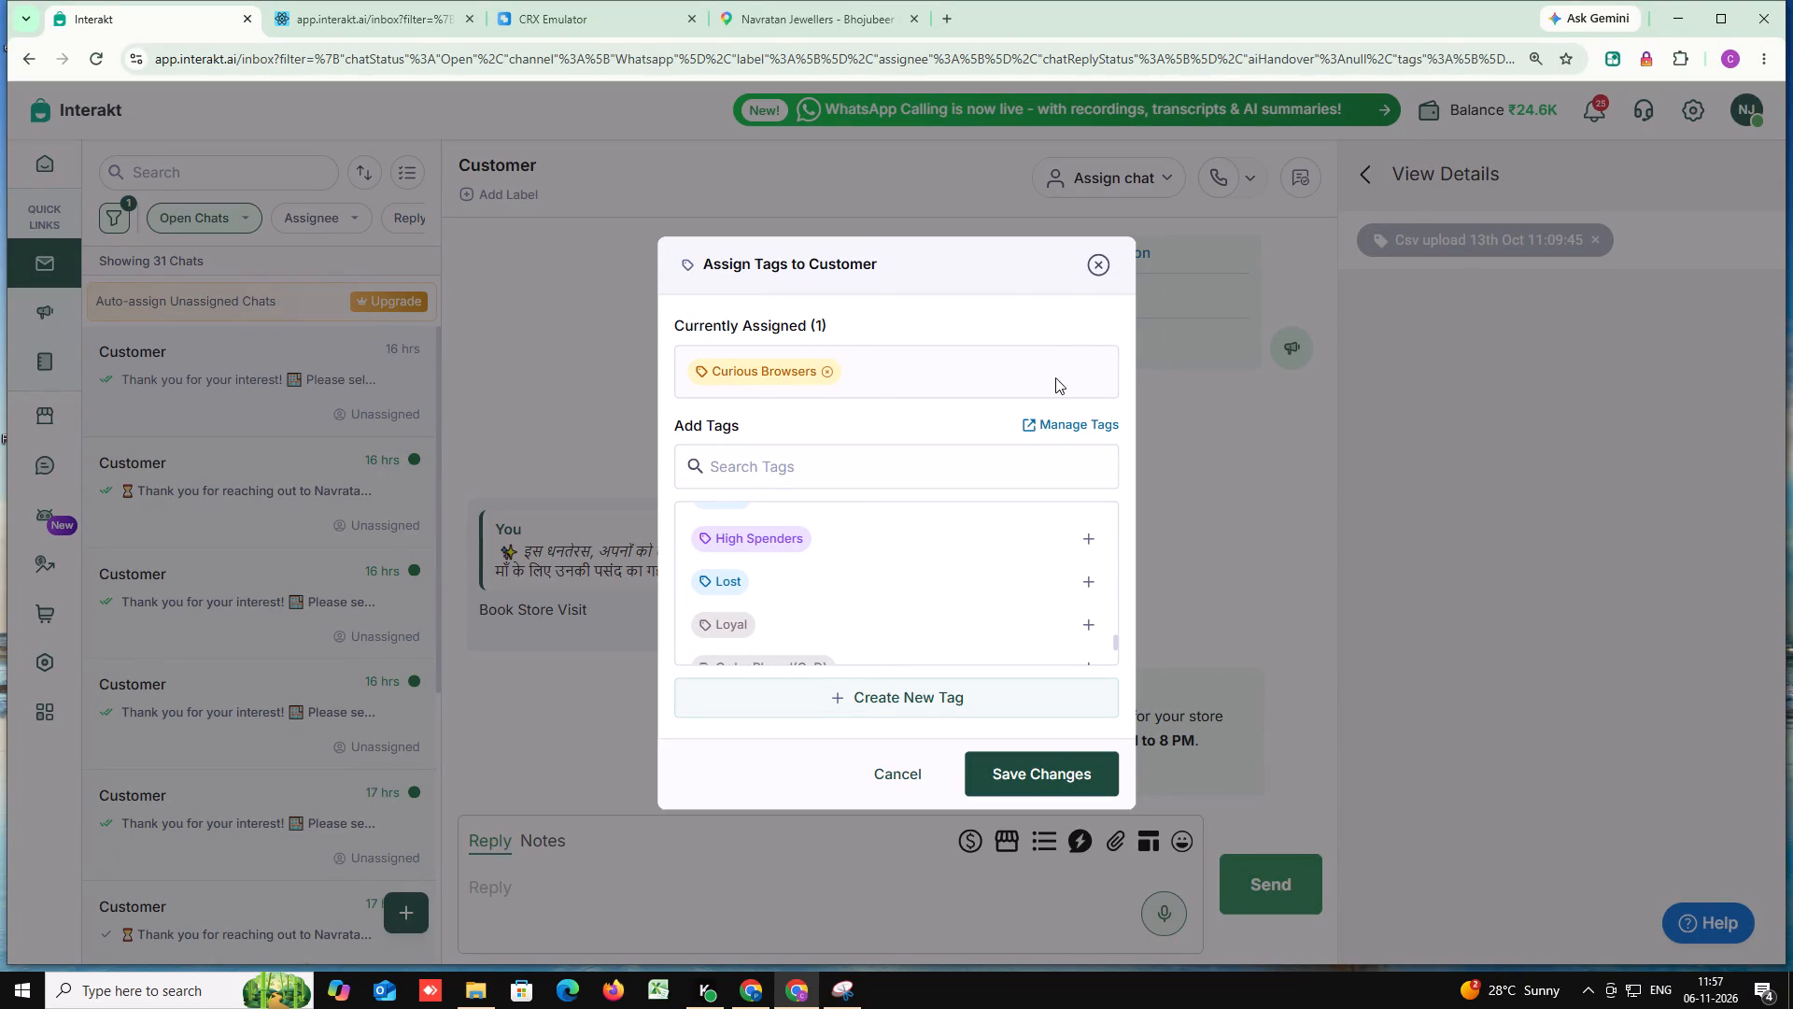
left_click(1040, 779)
Close the retagged customer's Book Store Visit chat.
left_click(1307, 163)
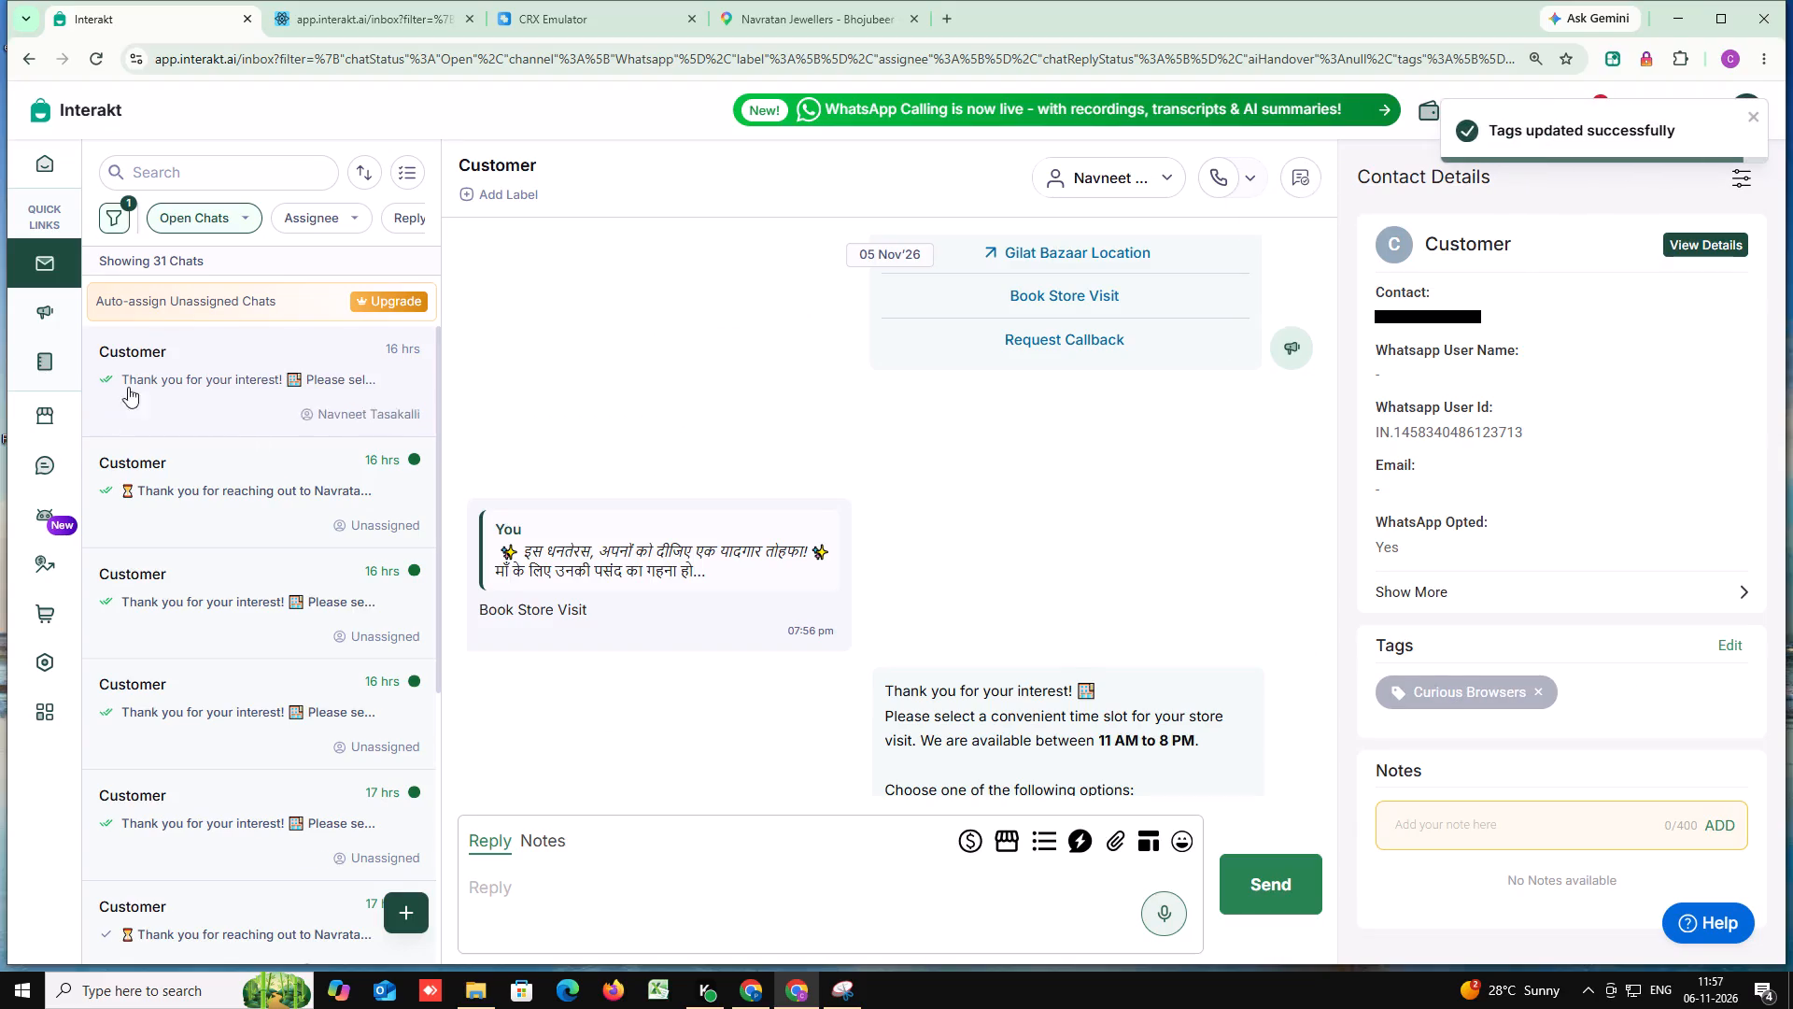
Open the first remaining open chat, with the Congratulations reply, and remove the contact's Csv upload 5th Aug 01:21:40 tag.
left_click(214, 375)
scroll(671, 559, "up", 5)
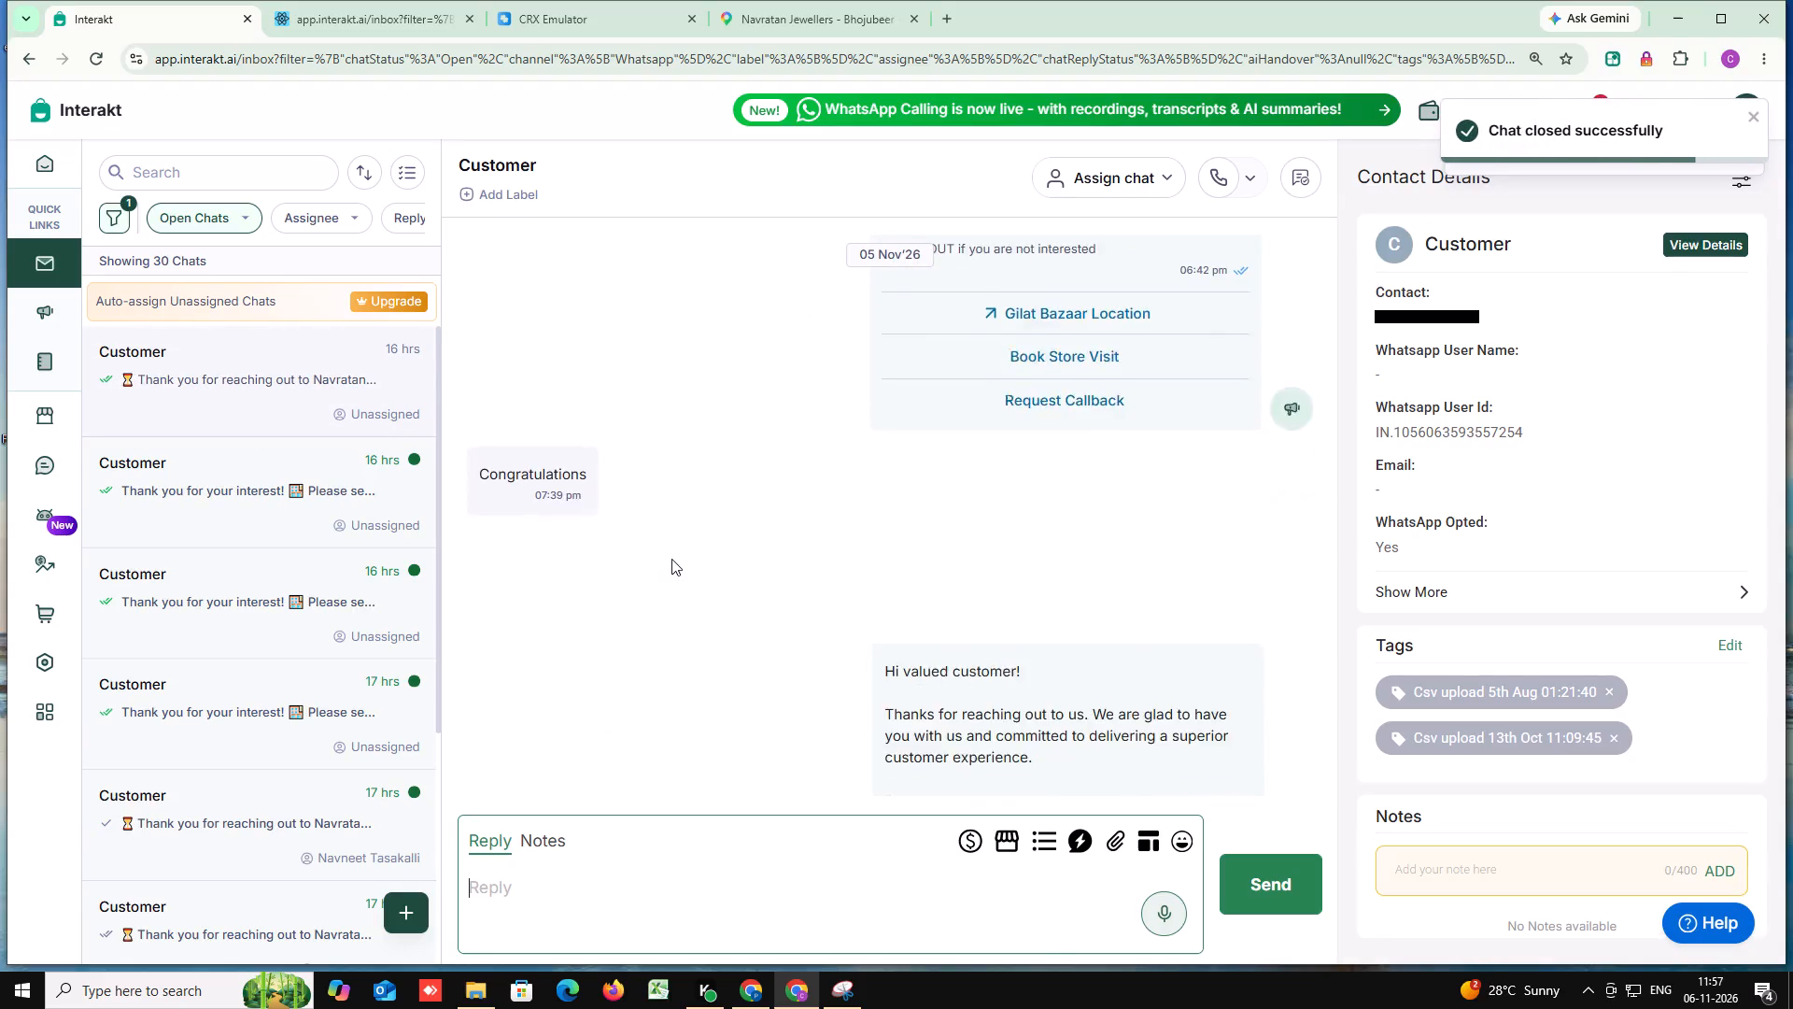
scroll(671, 559, "up", 1)
left_click(1615, 689)
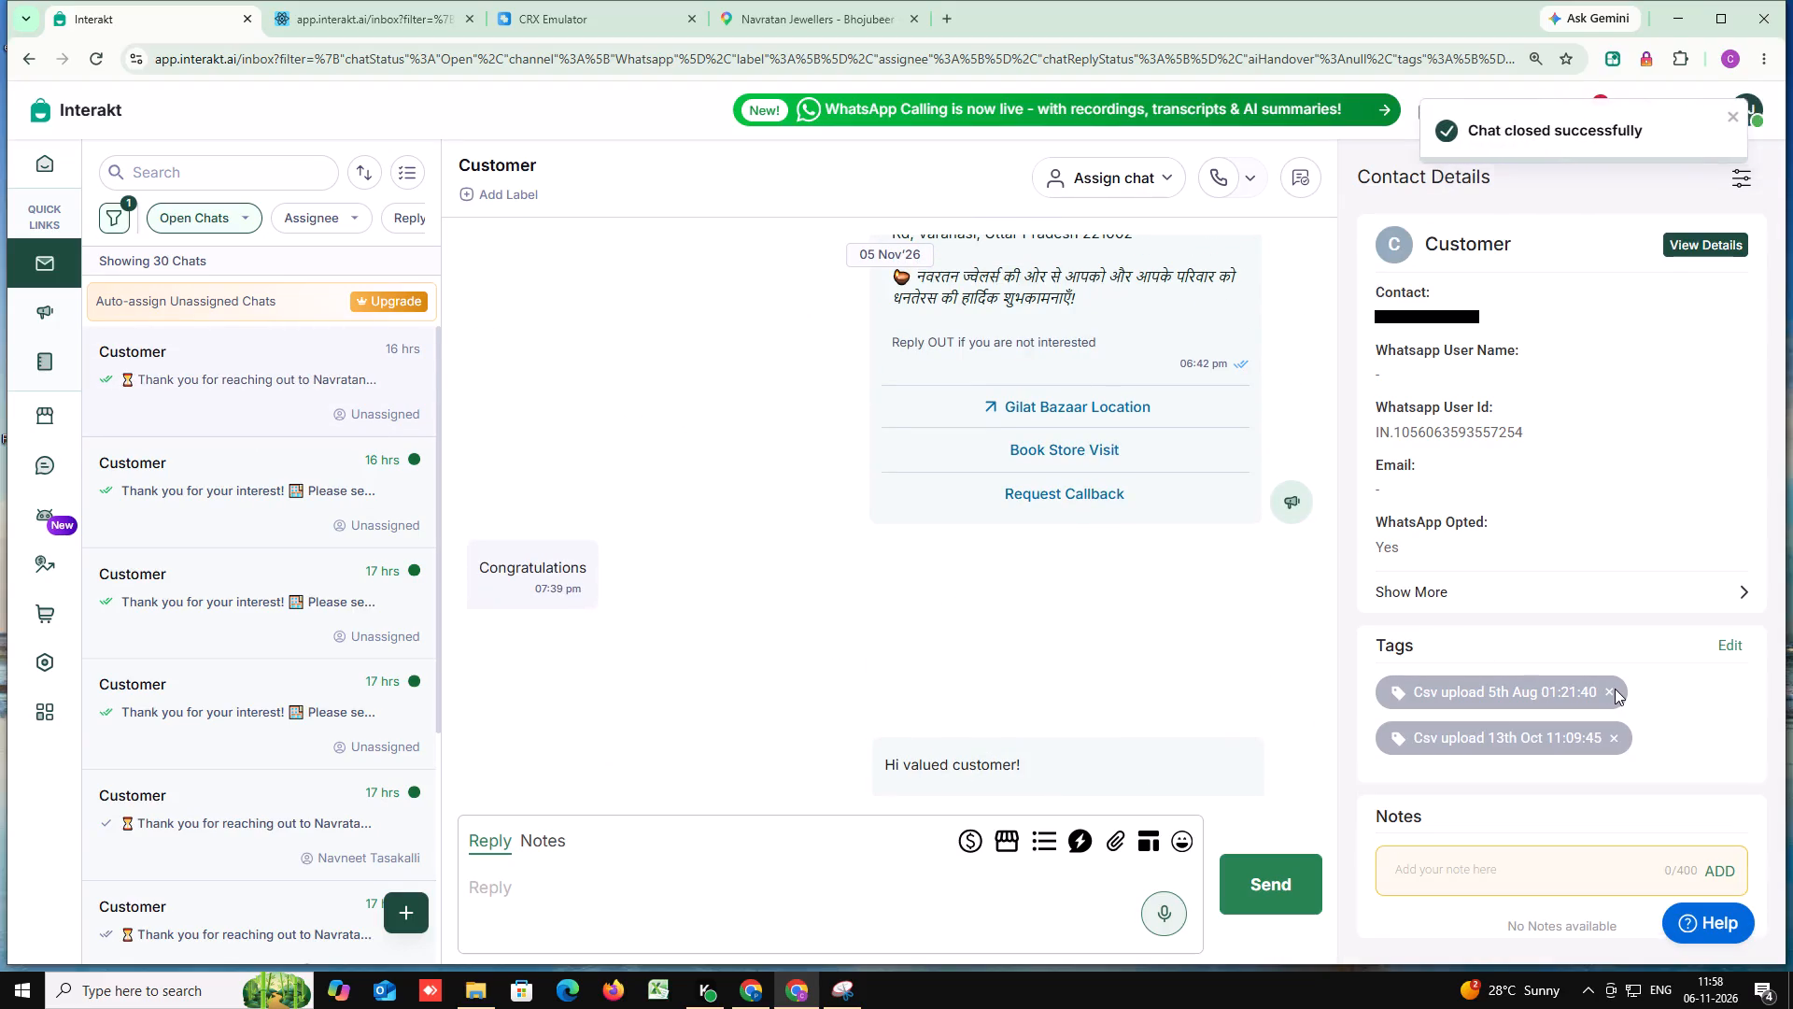
left_click(1606, 689)
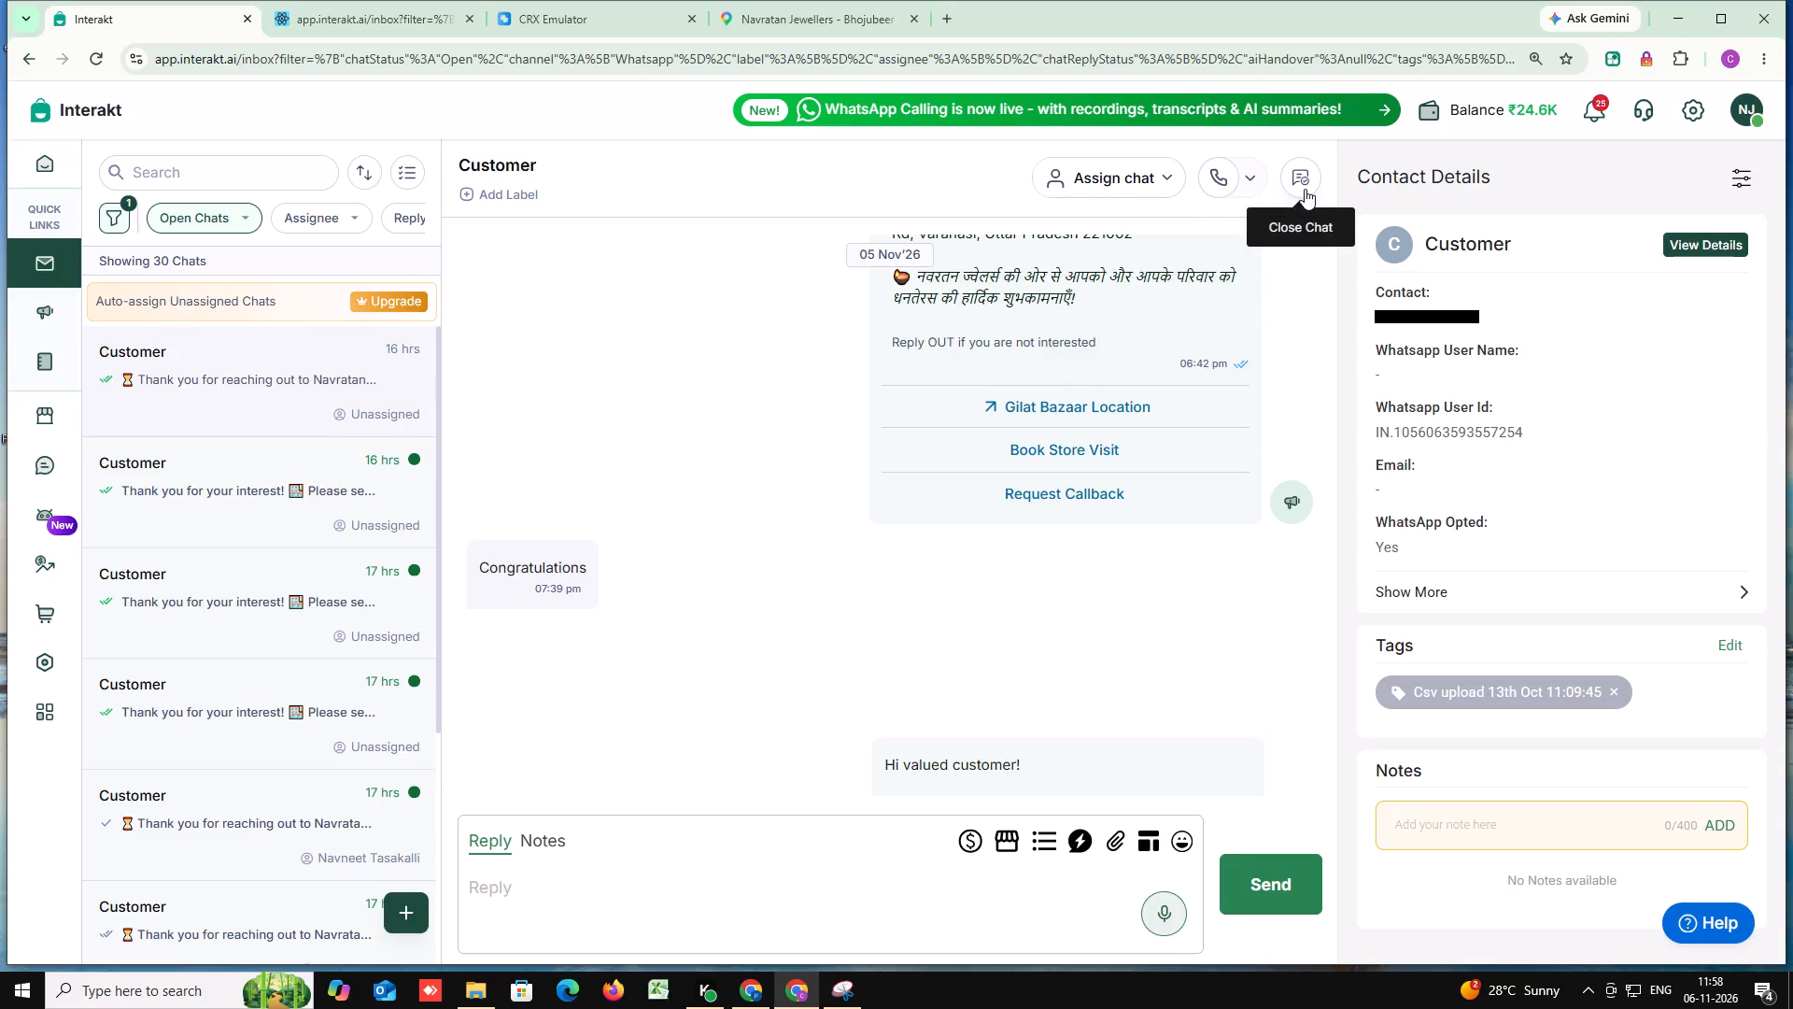
Review the earlier campaign messages in the Congratulations conversation and close the chat.
scroll(775, 428, "up", 4)
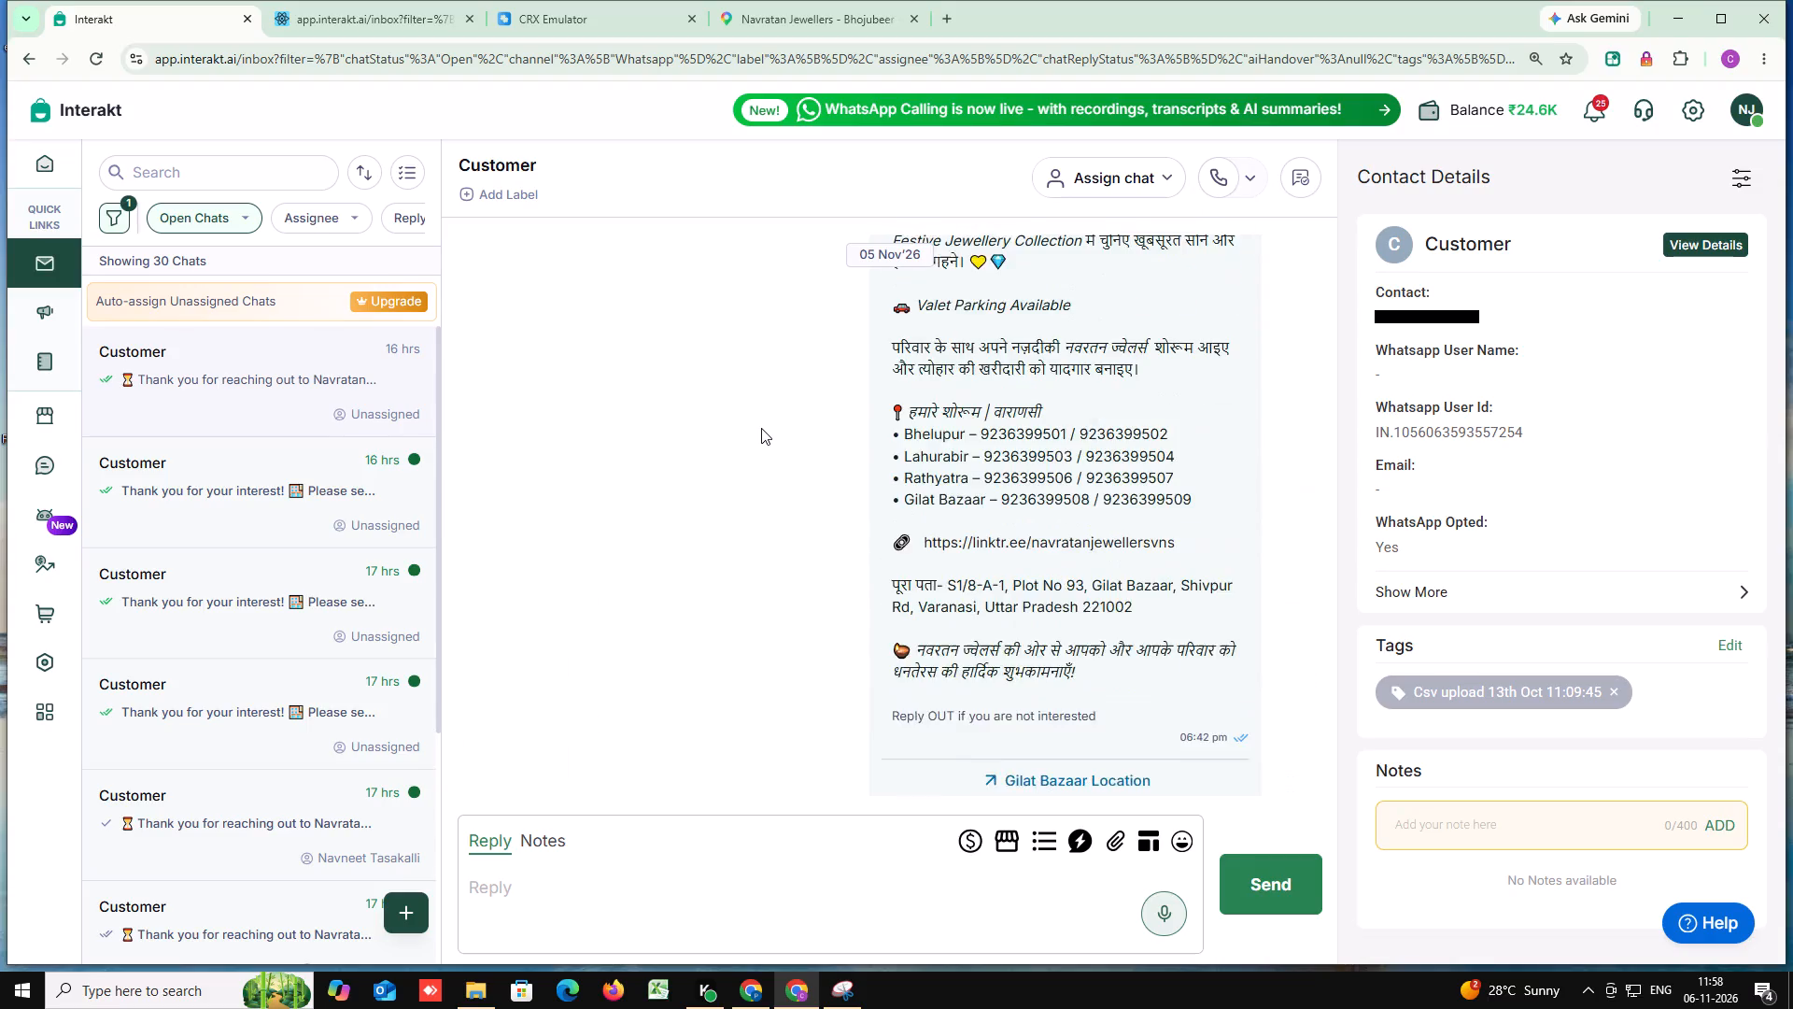
scroll(762, 428, "up", 5)
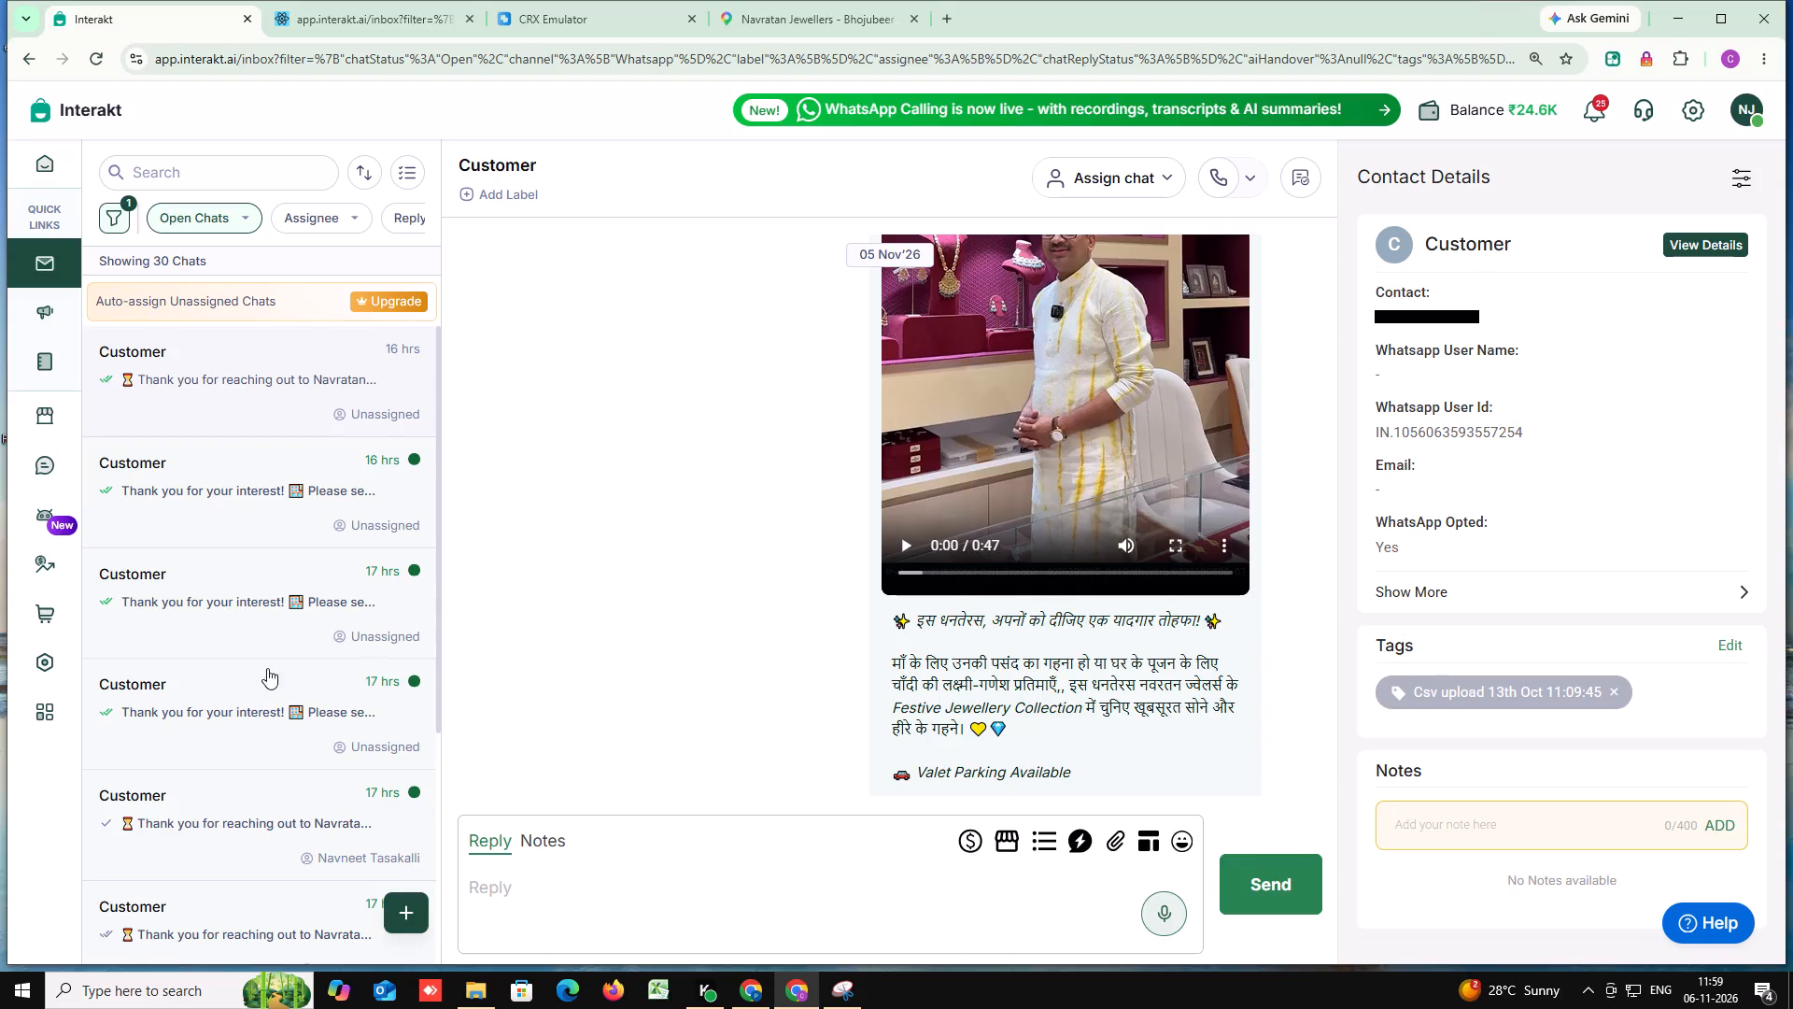
scroll(722, 457, "up", 6)
scroll(717, 495, "down", 5)
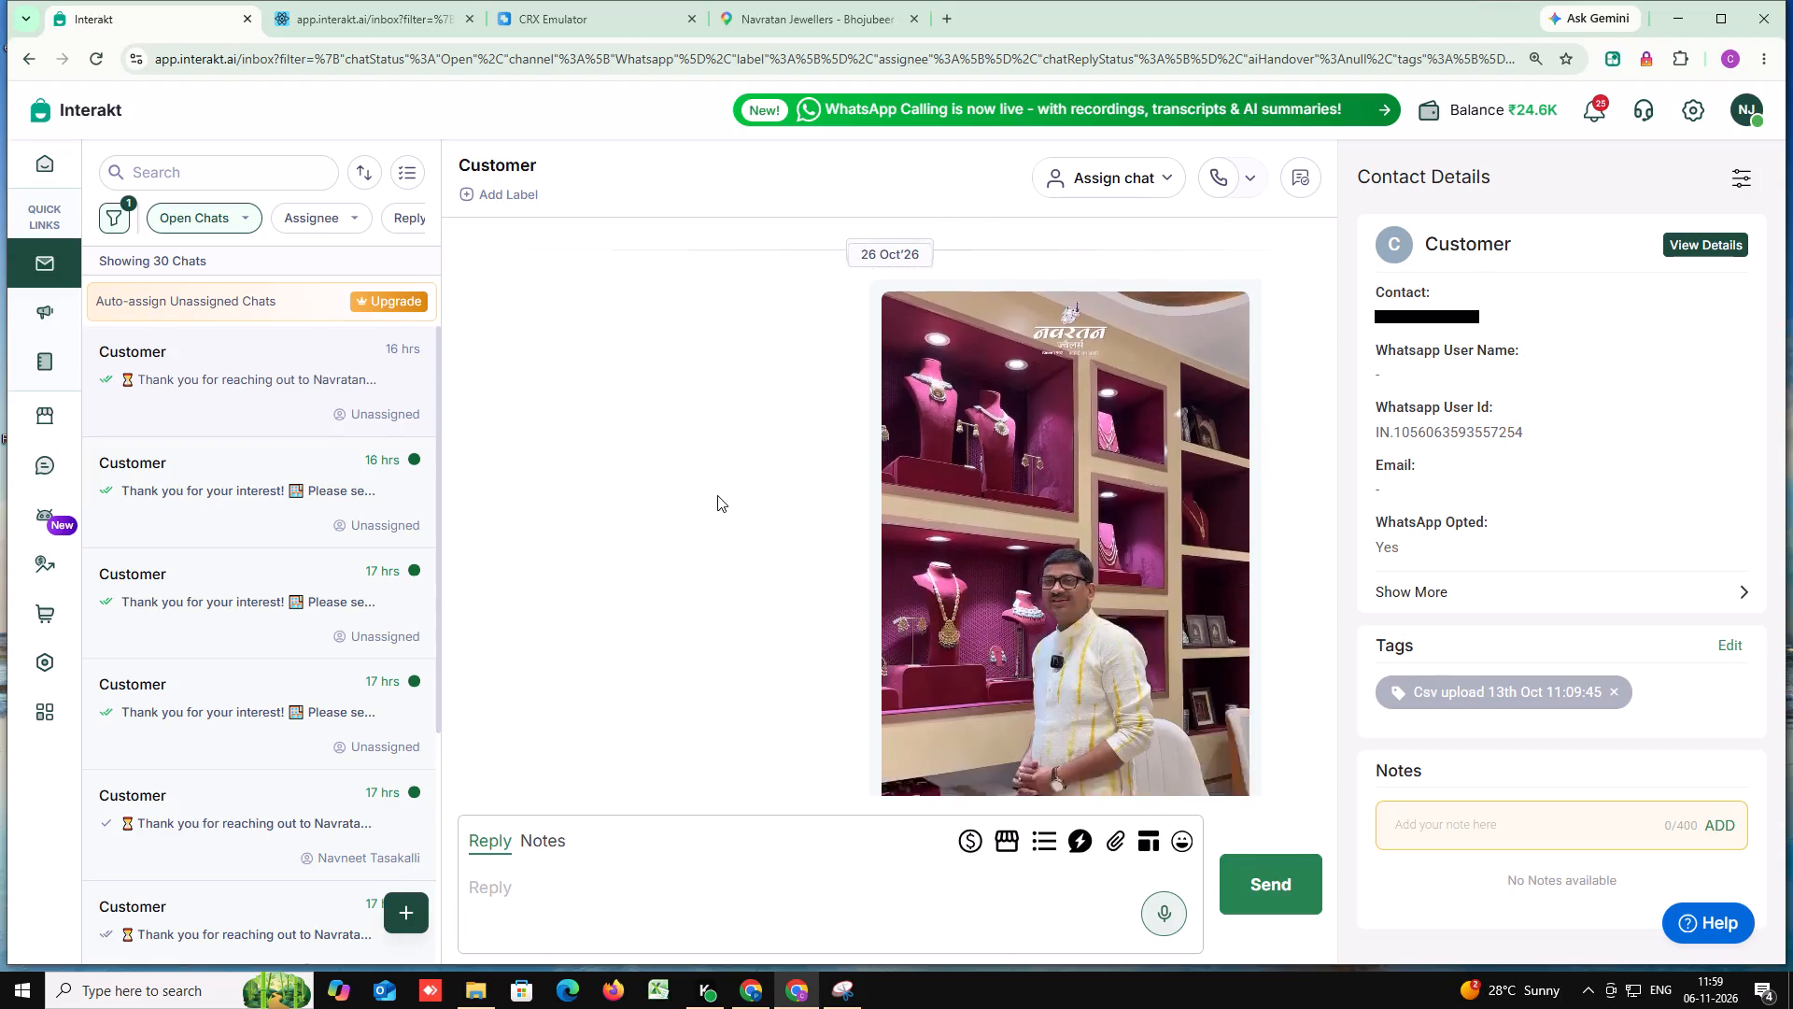
scroll(717, 495, "down", 11)
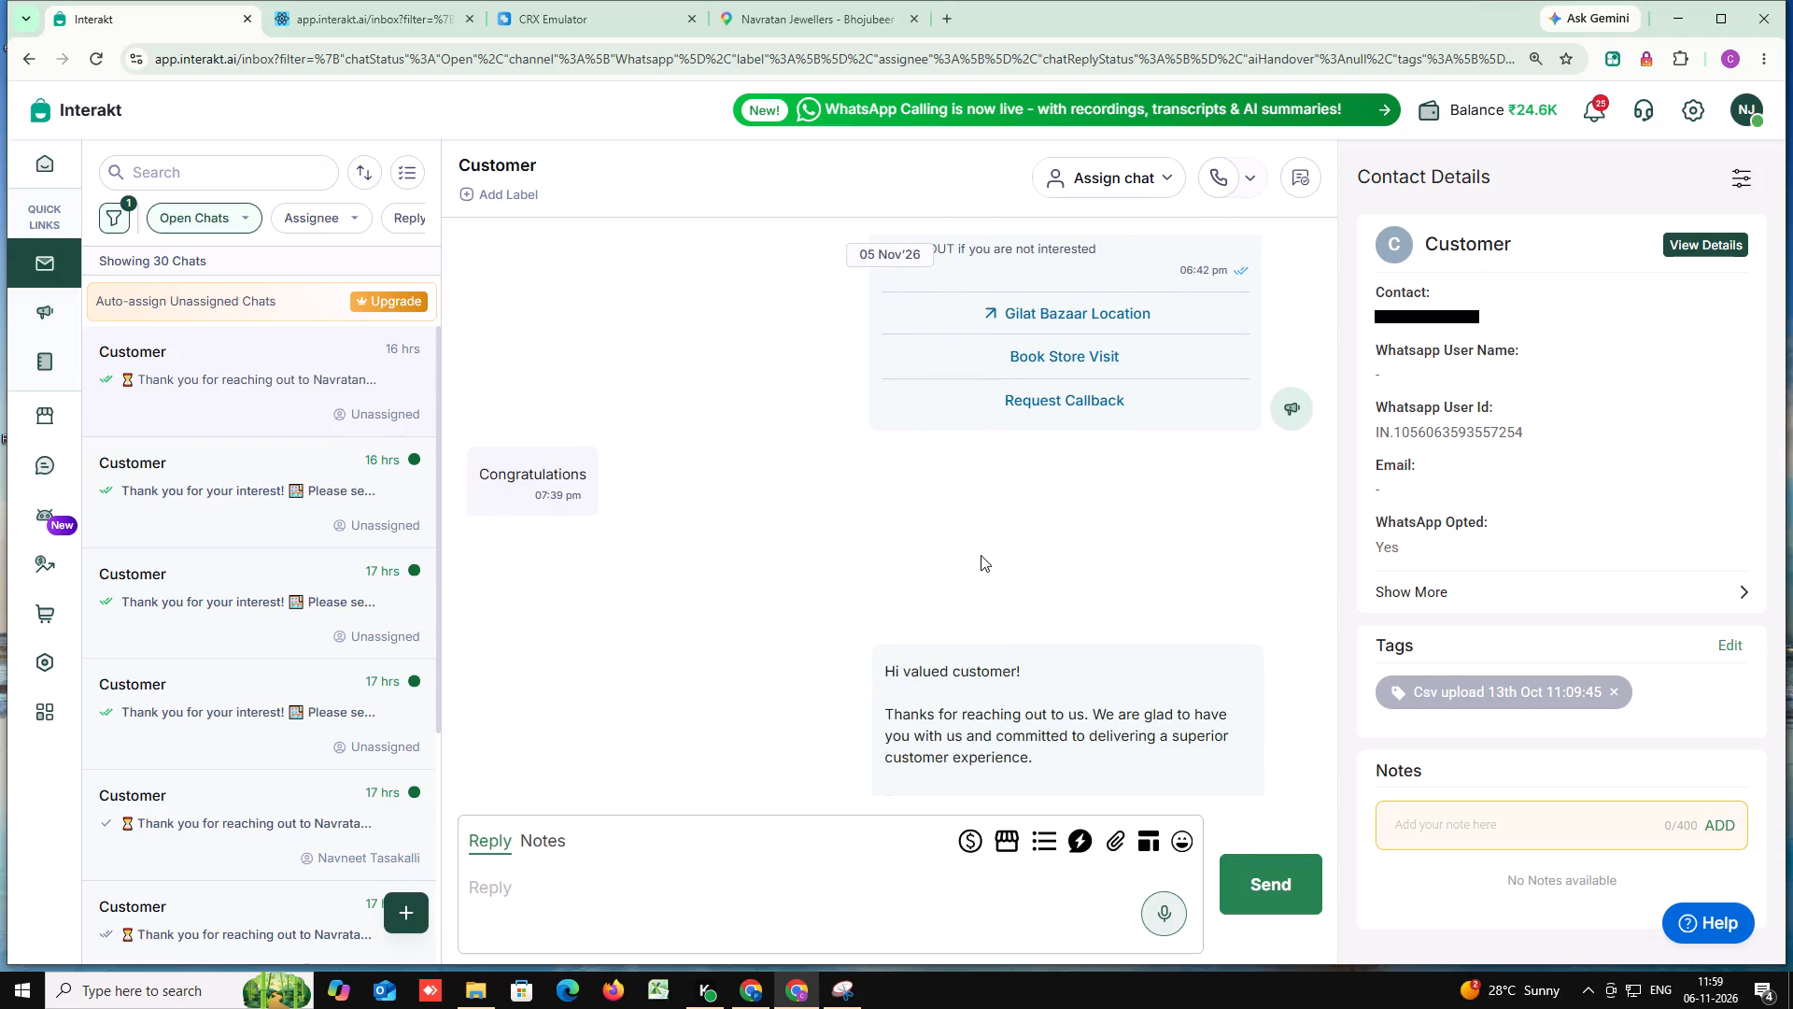
left_click(1297, 176)
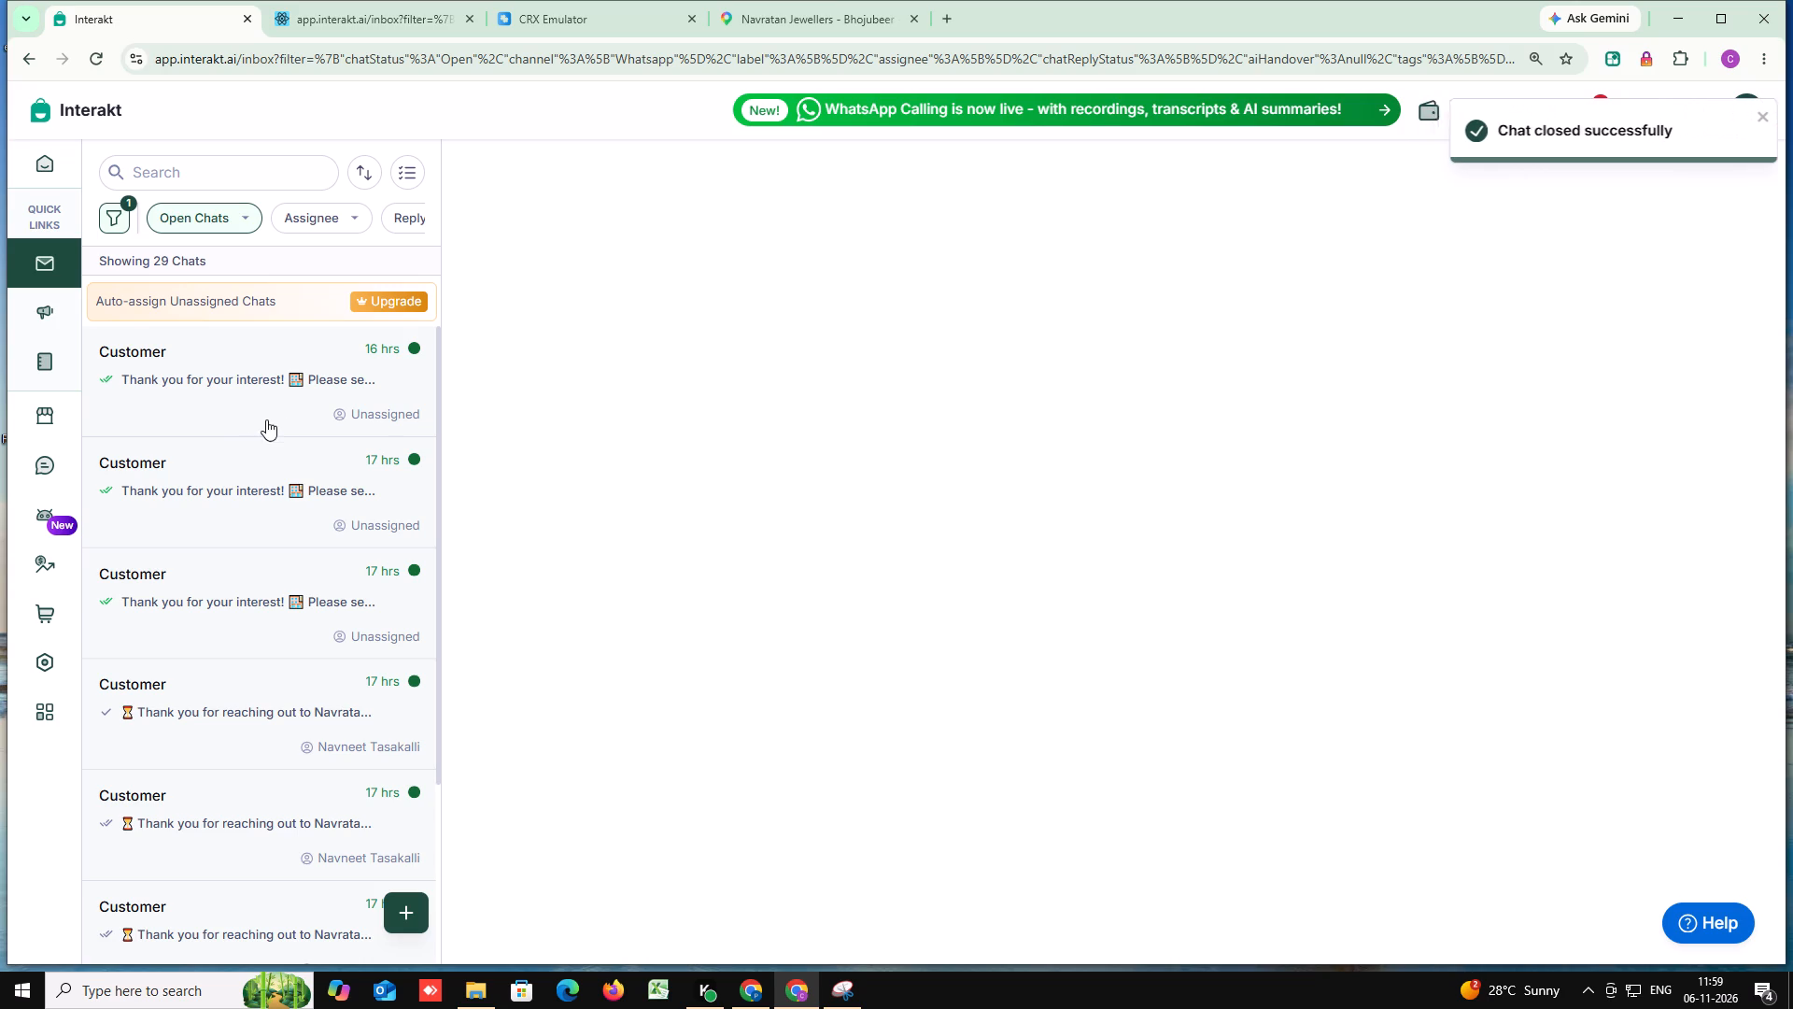
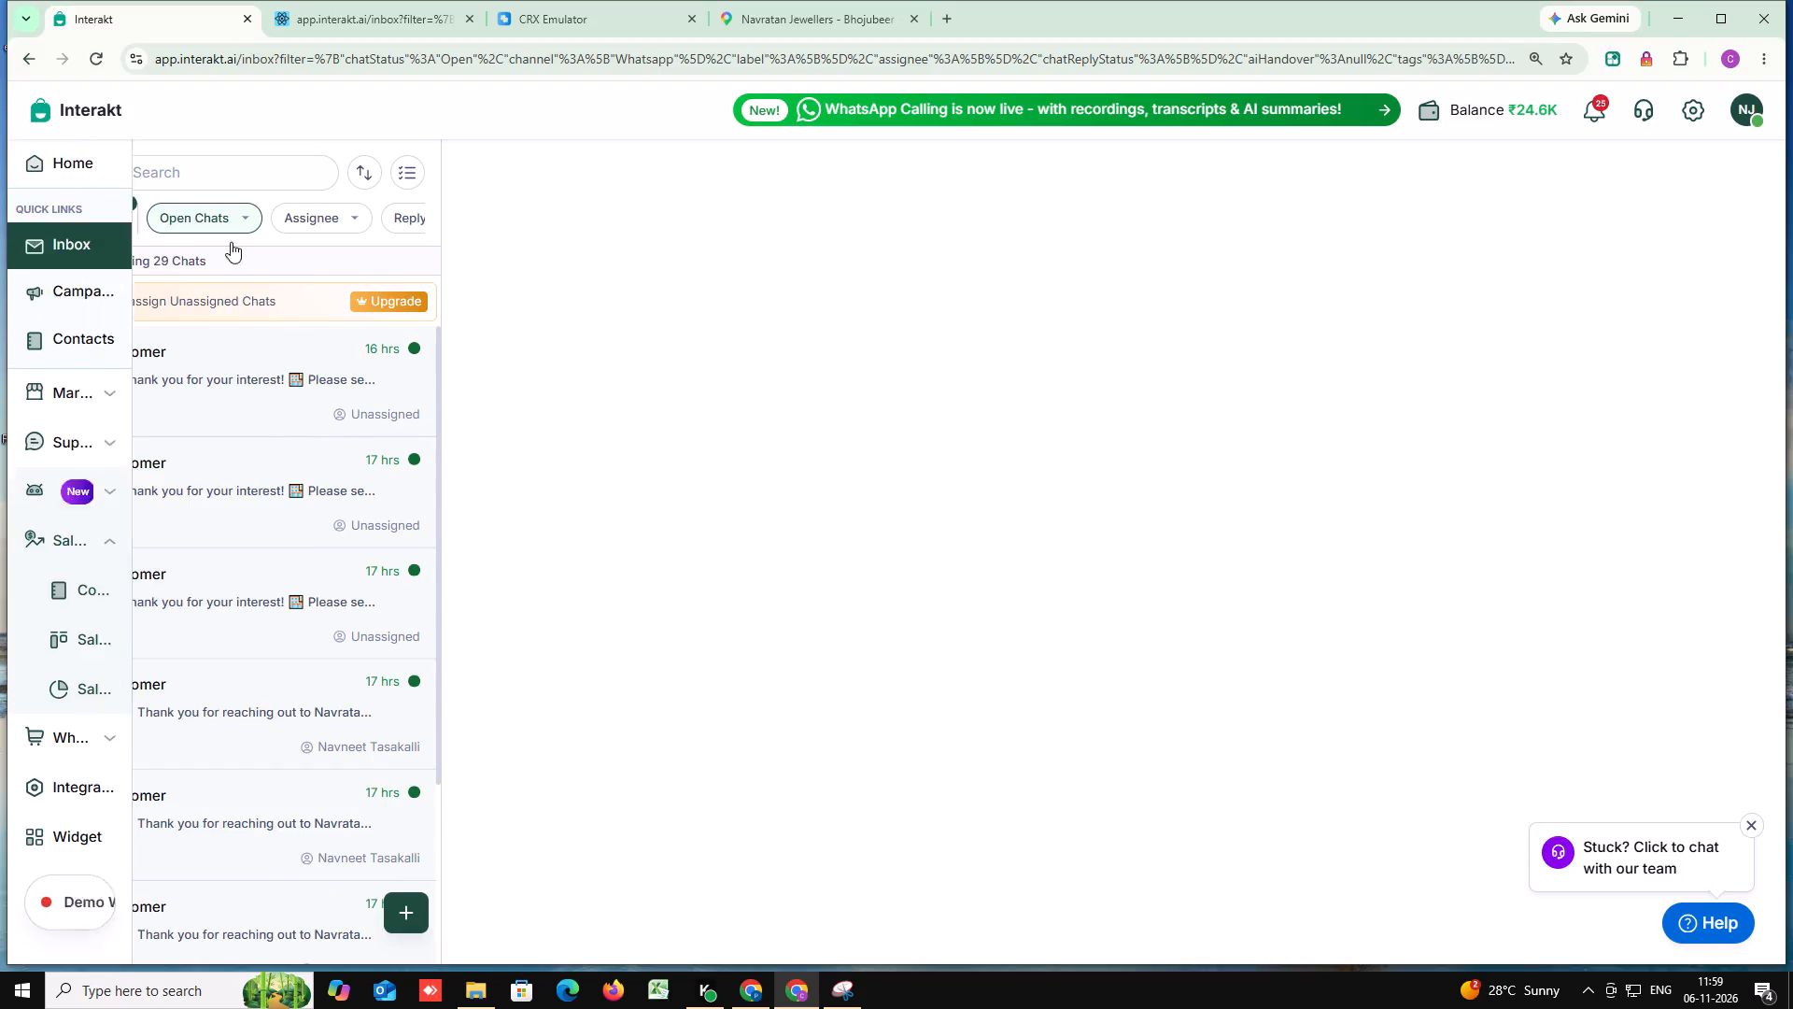
Open the first open chat, with the Book Store Visit request, and remove the contact's Csv upload 5th Aug 01:21:40 tag.
left_click(175, 374)
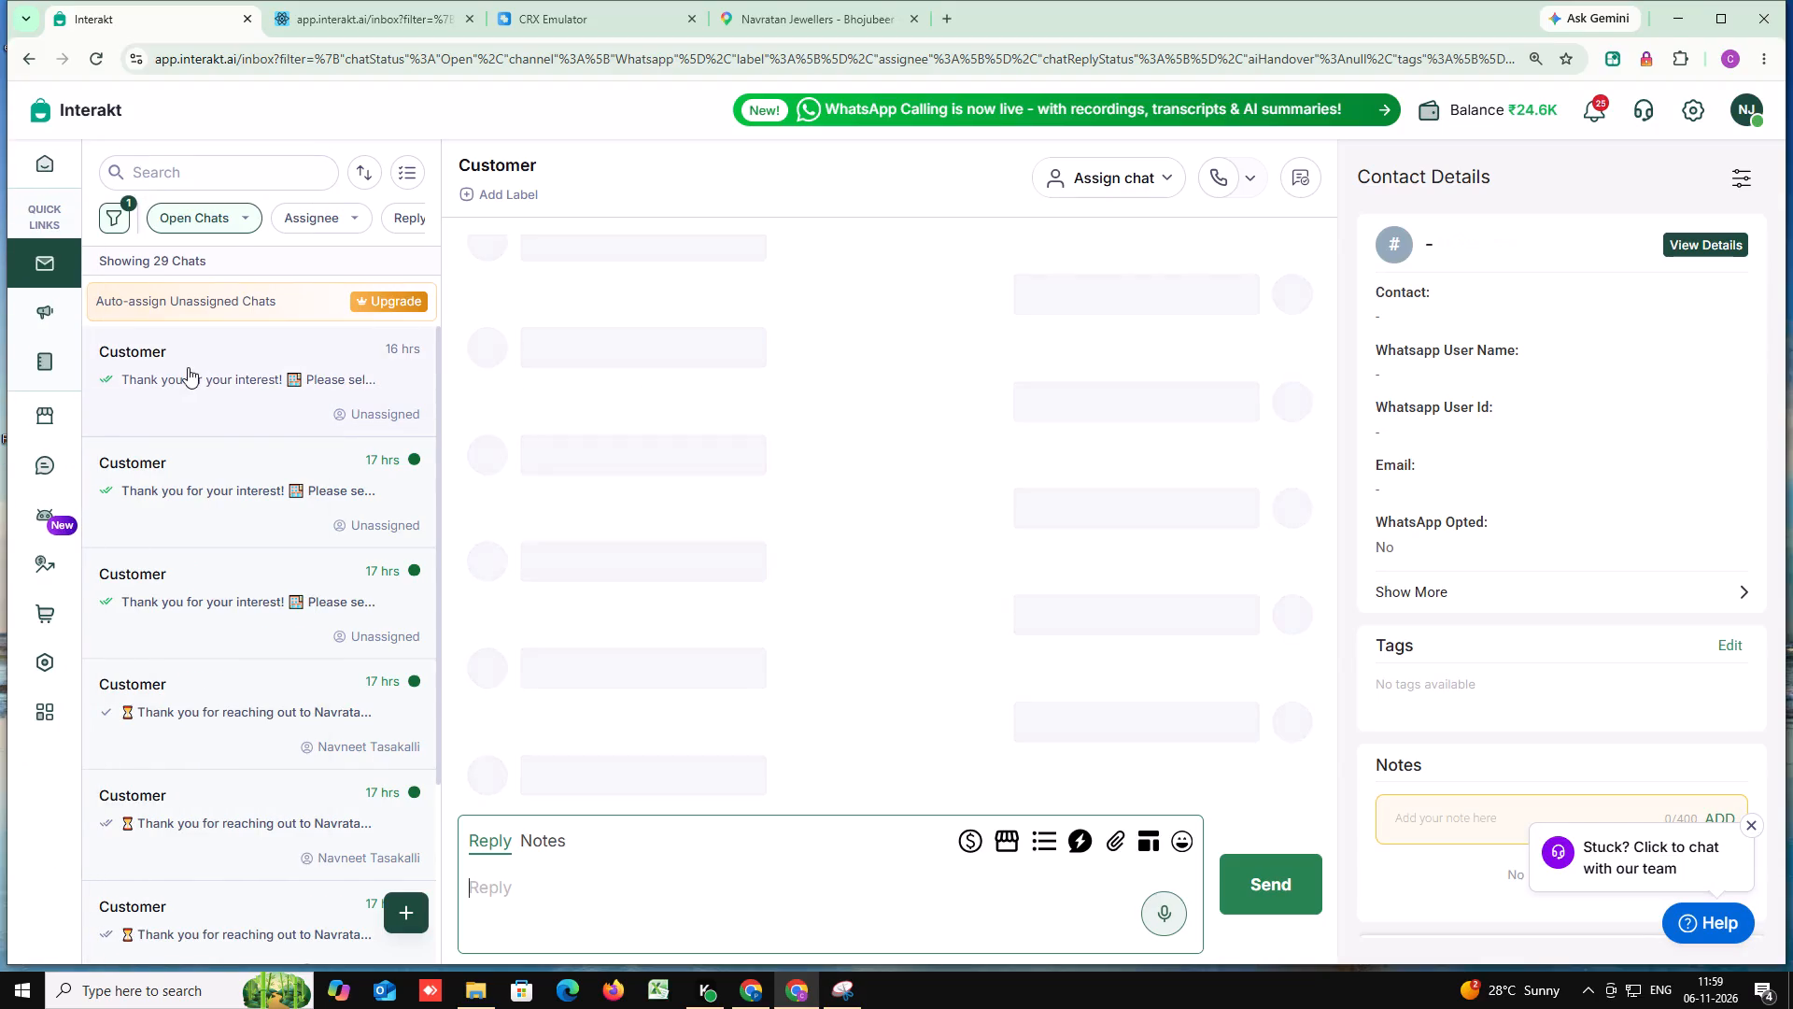
scroll(799, 521, "up", 7)
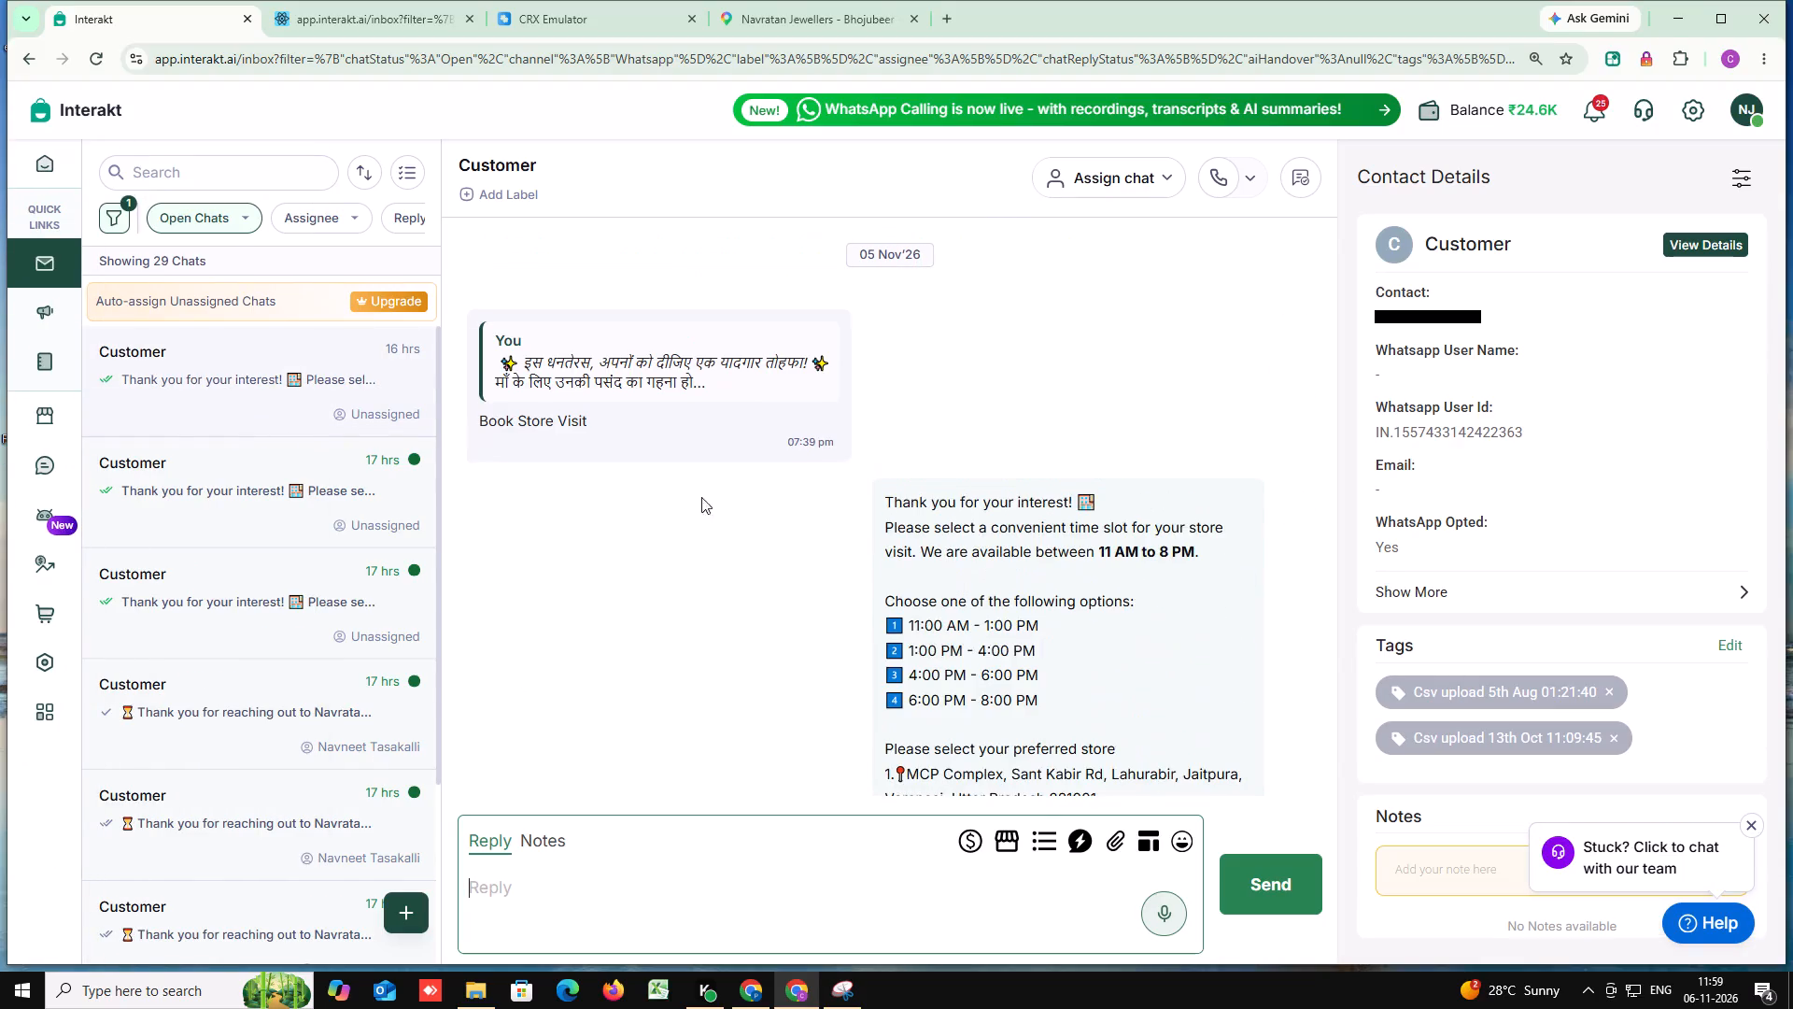
left_click(1608, 689)
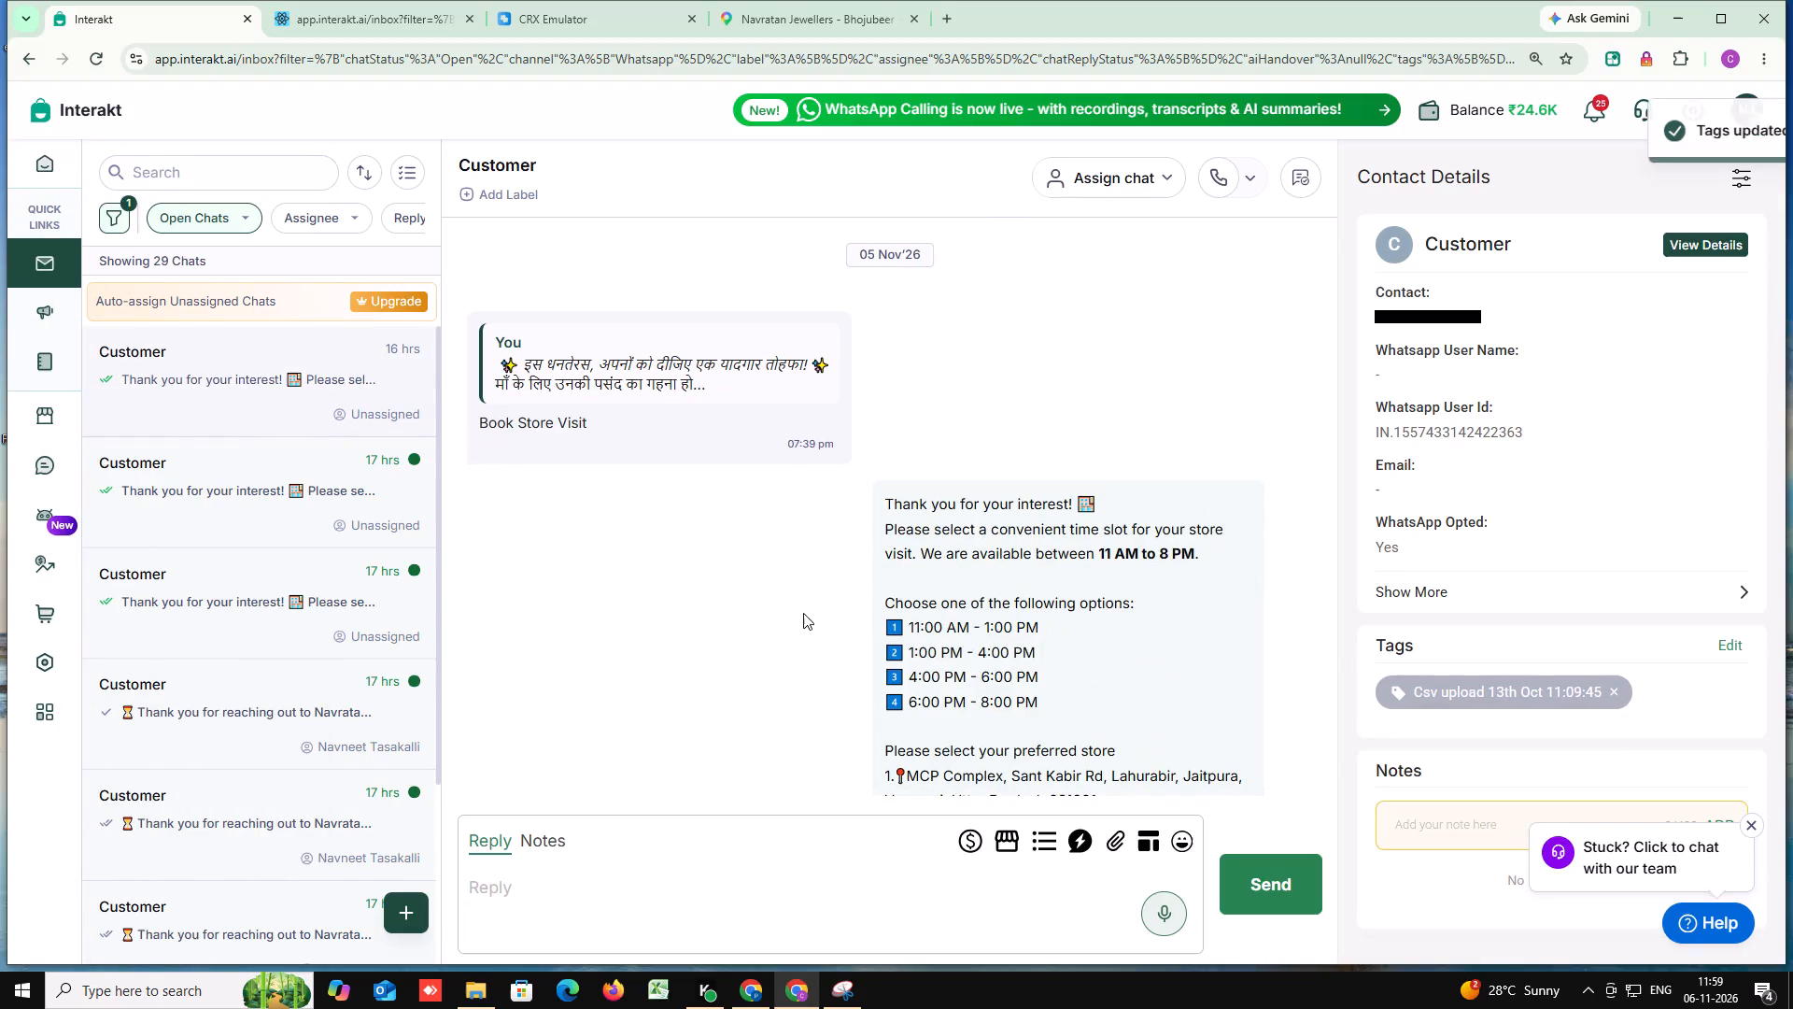
Switch to Snipping Tool to capture the customer's Book Store Visit request and contact details.
left_click(847, 993)
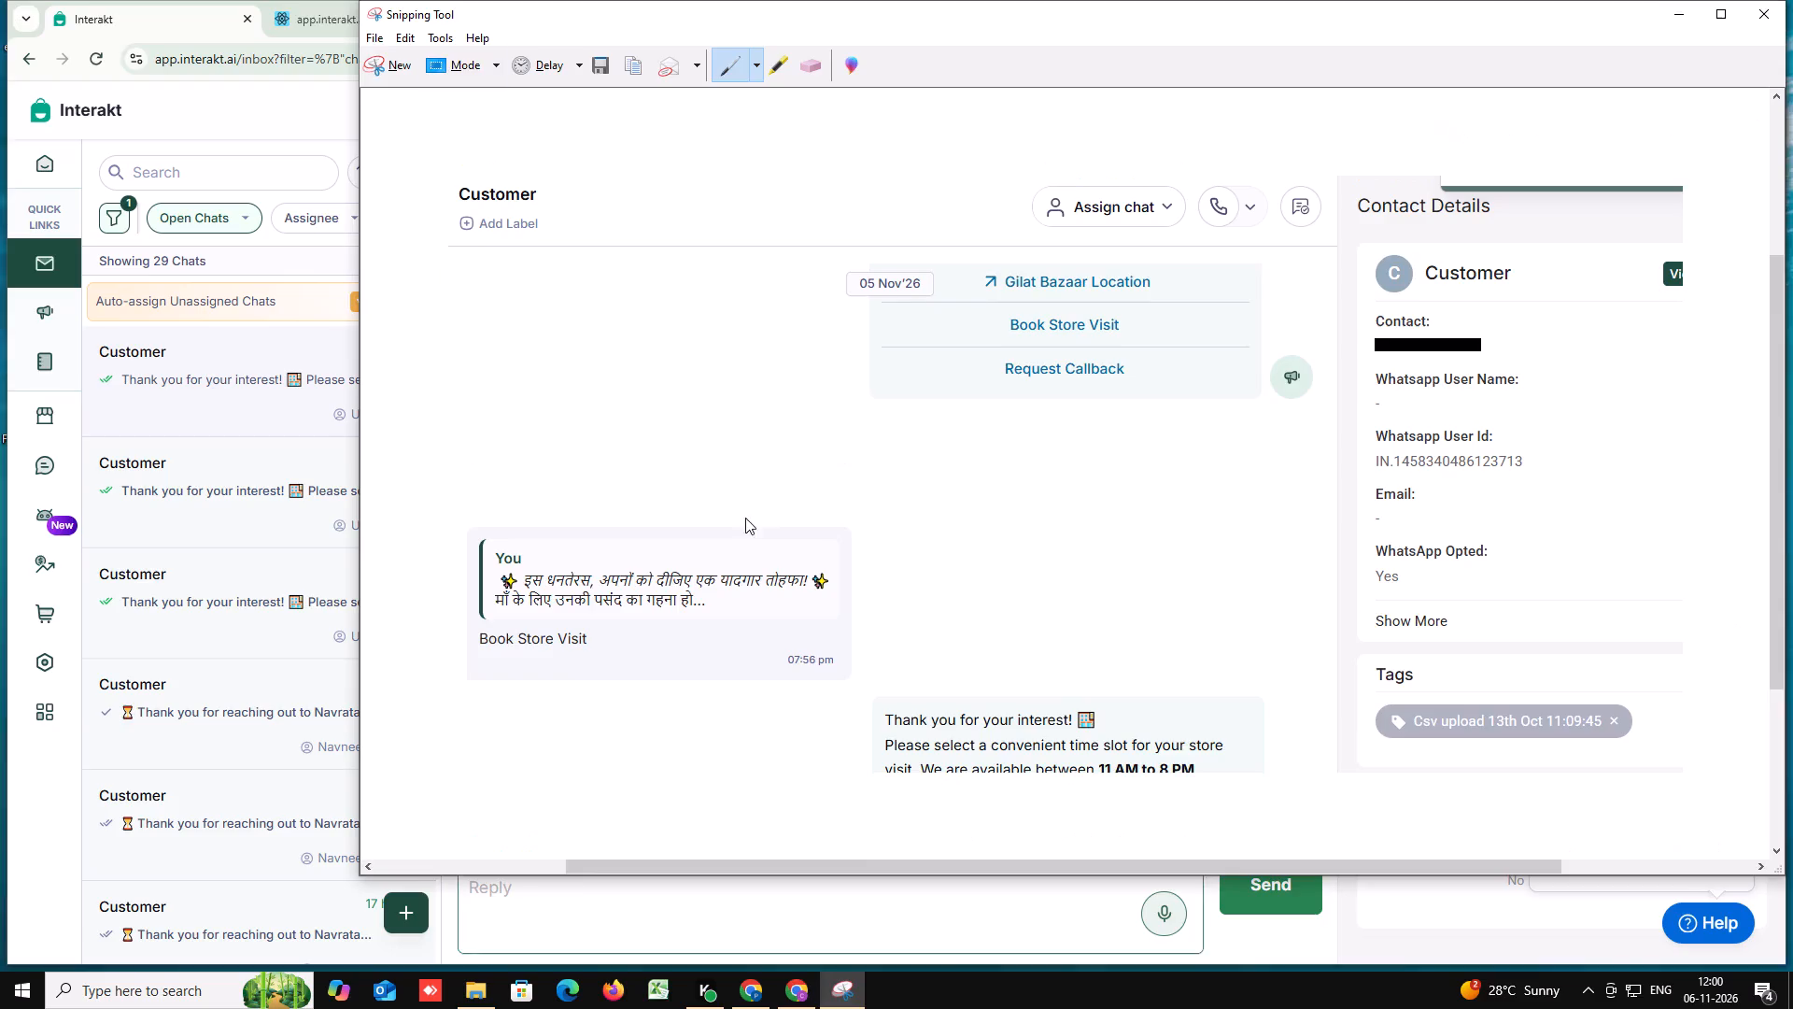
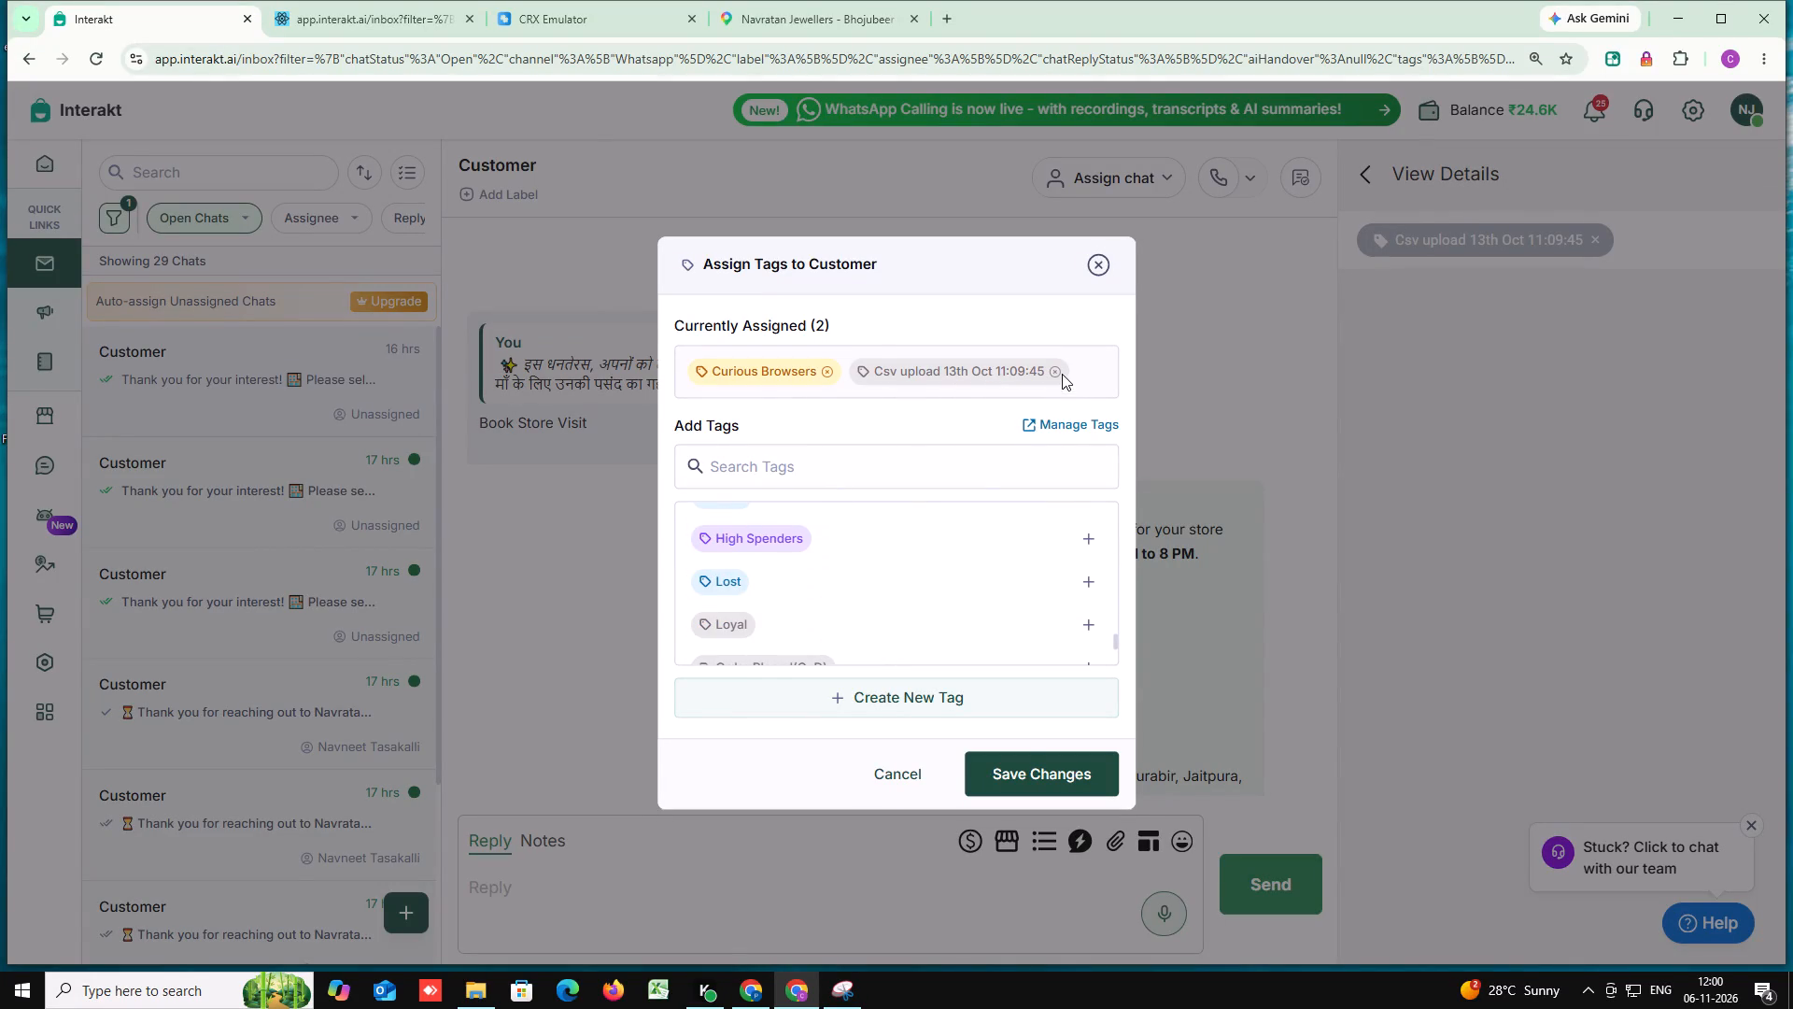
Remove the Csv upload 13th Oct 11:09:45 tag, save the contact's tags with Curious Browsers assigned, and close the chat.
left_click(1052, 369)
left_click(1021, 765)
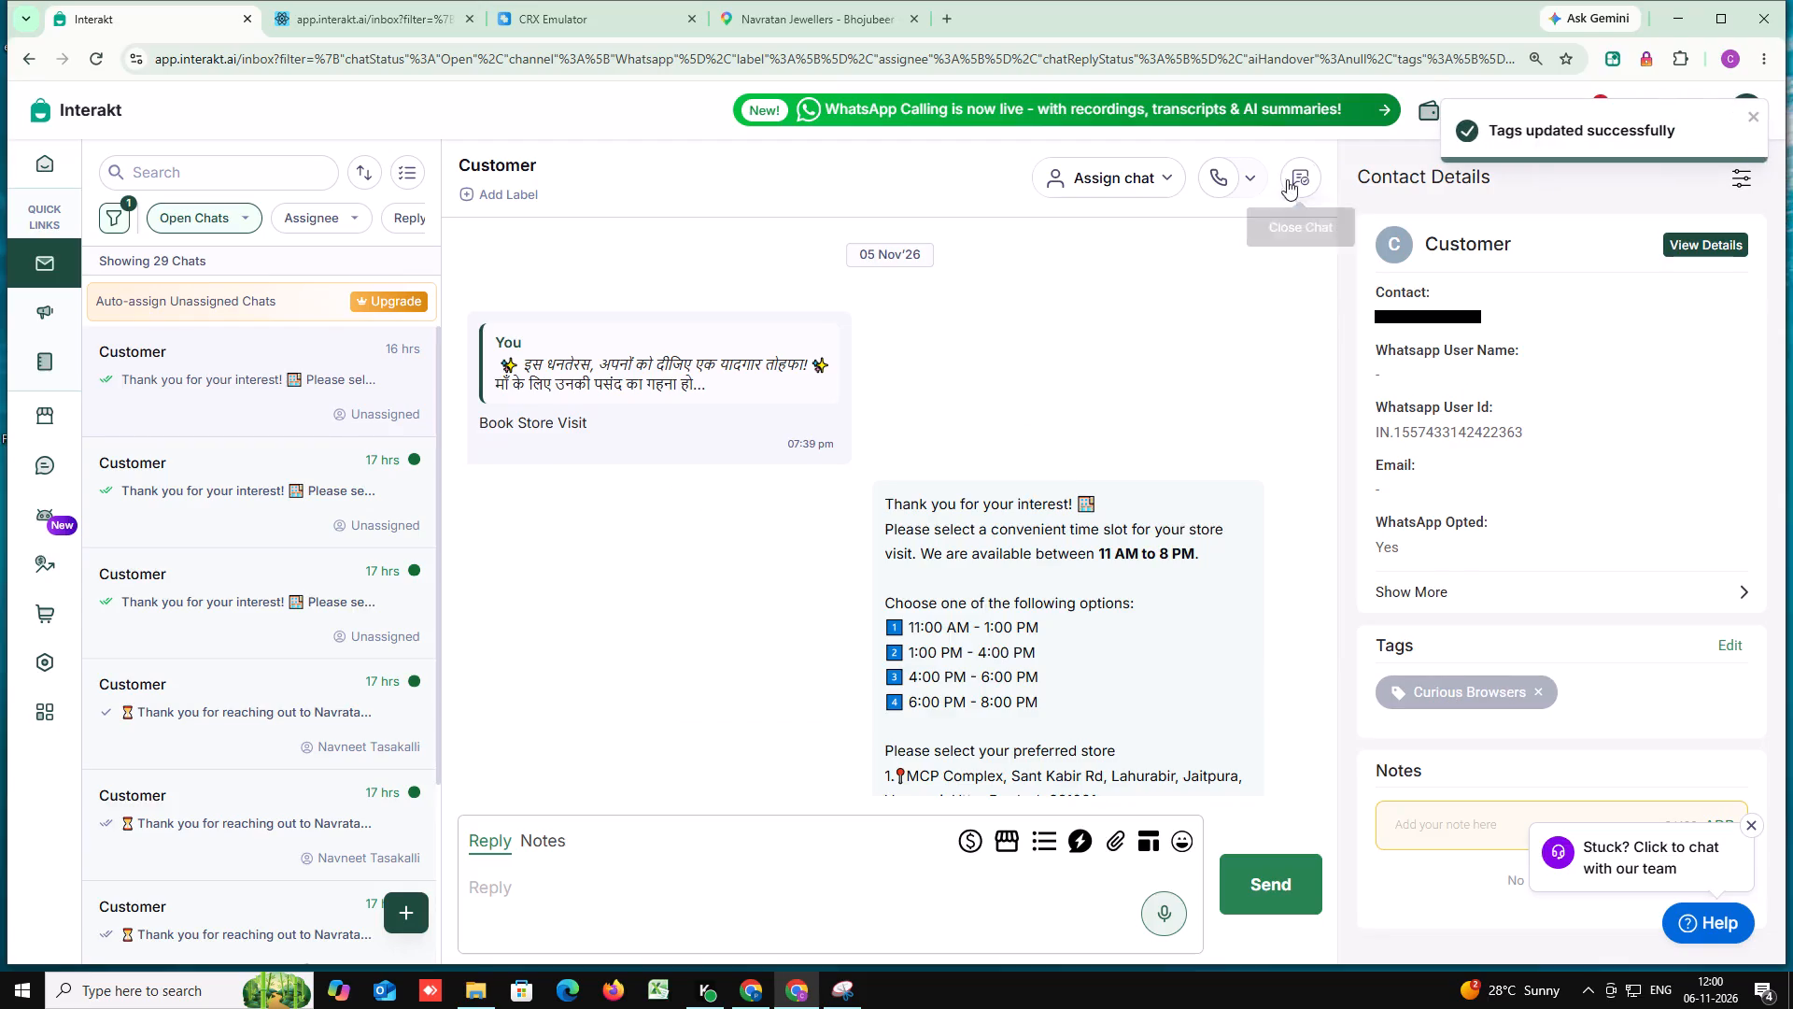
left_click(1297, 179)
Open the first chat in the open chats list and remove the contact's Csv upload 5th Aug 01:21:40 tag.
left_click(186, 380)
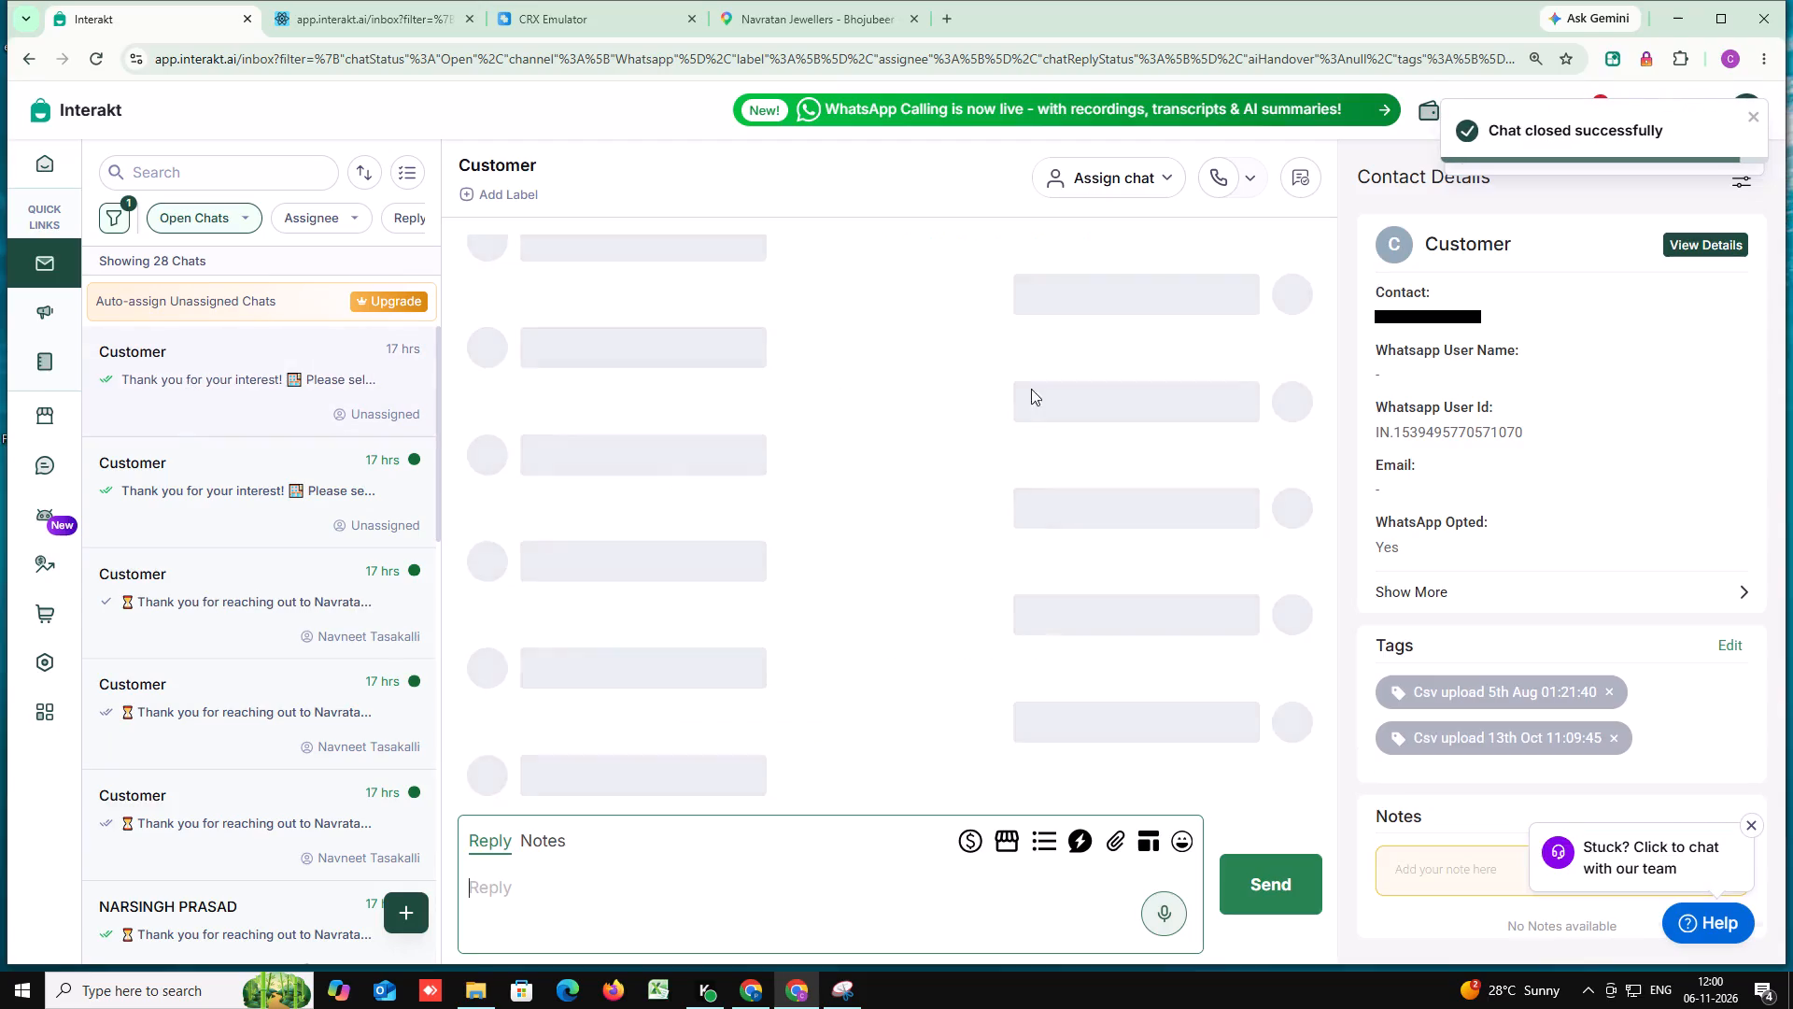
left_click(1610, 692)
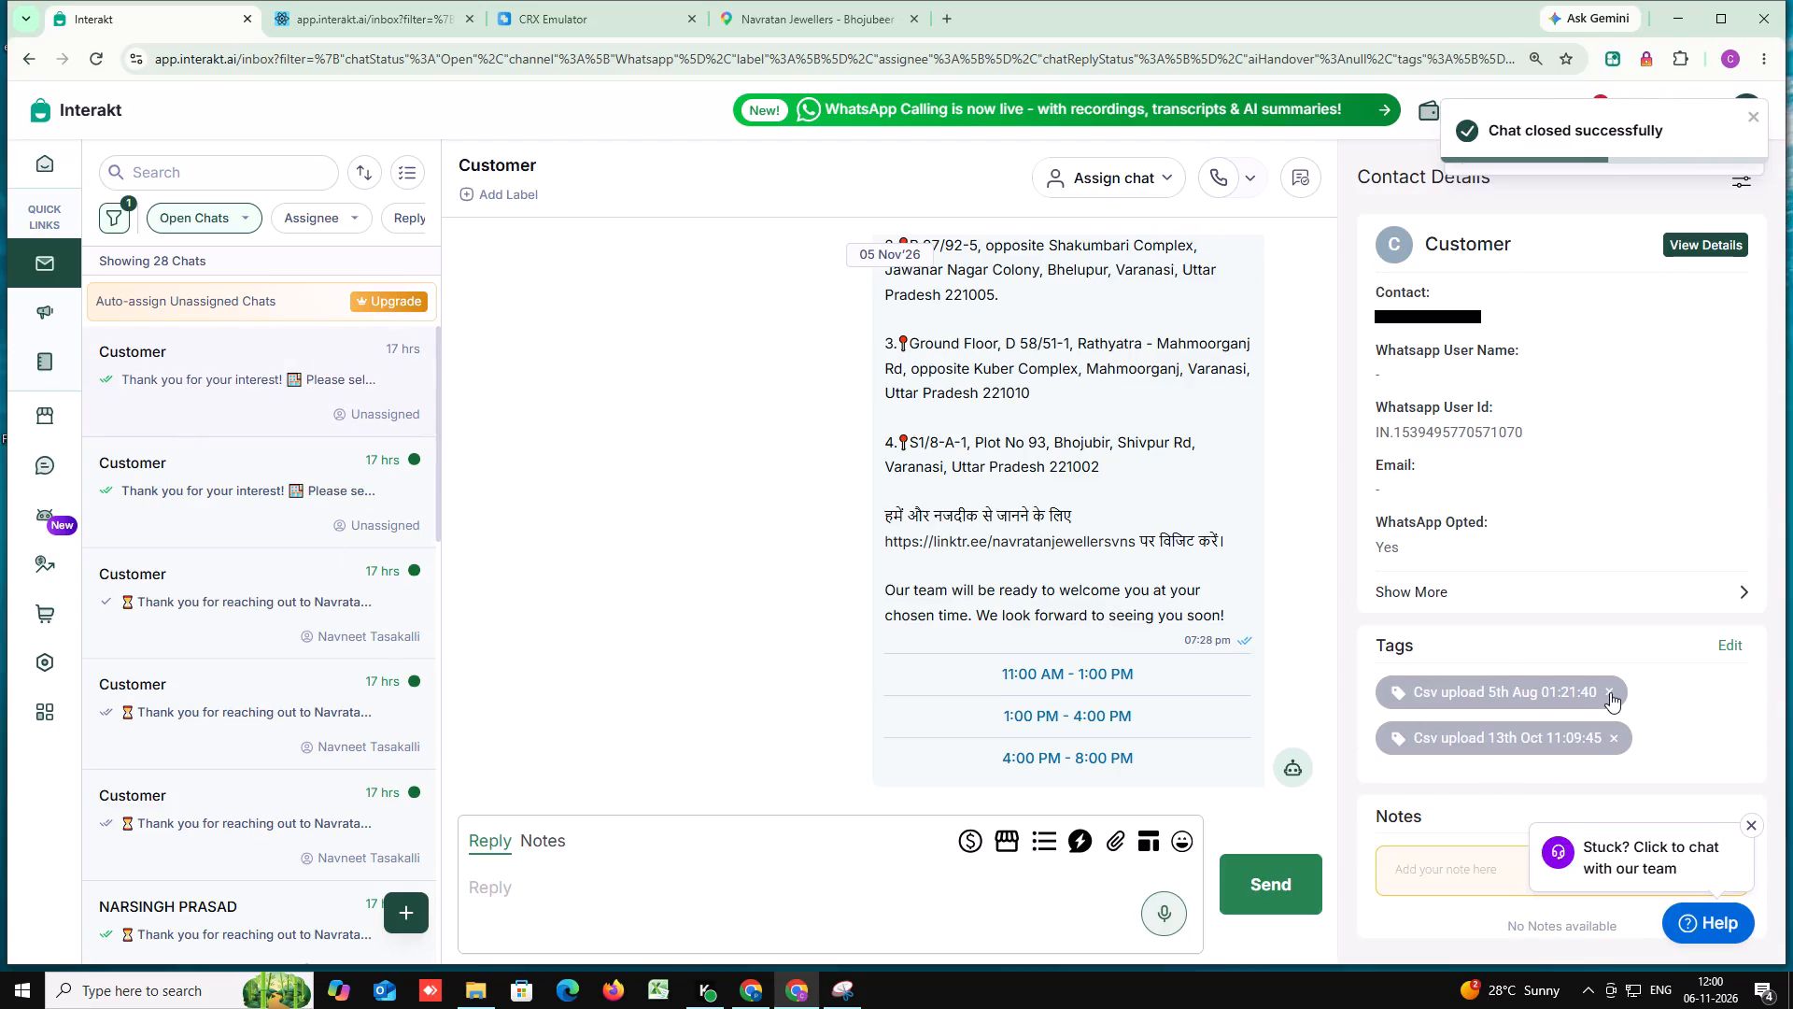
Switch to Snipping Tool and start a new snip of the customer's Book Store Visit request and contact details.
scroll(657, 599, "up", 4)
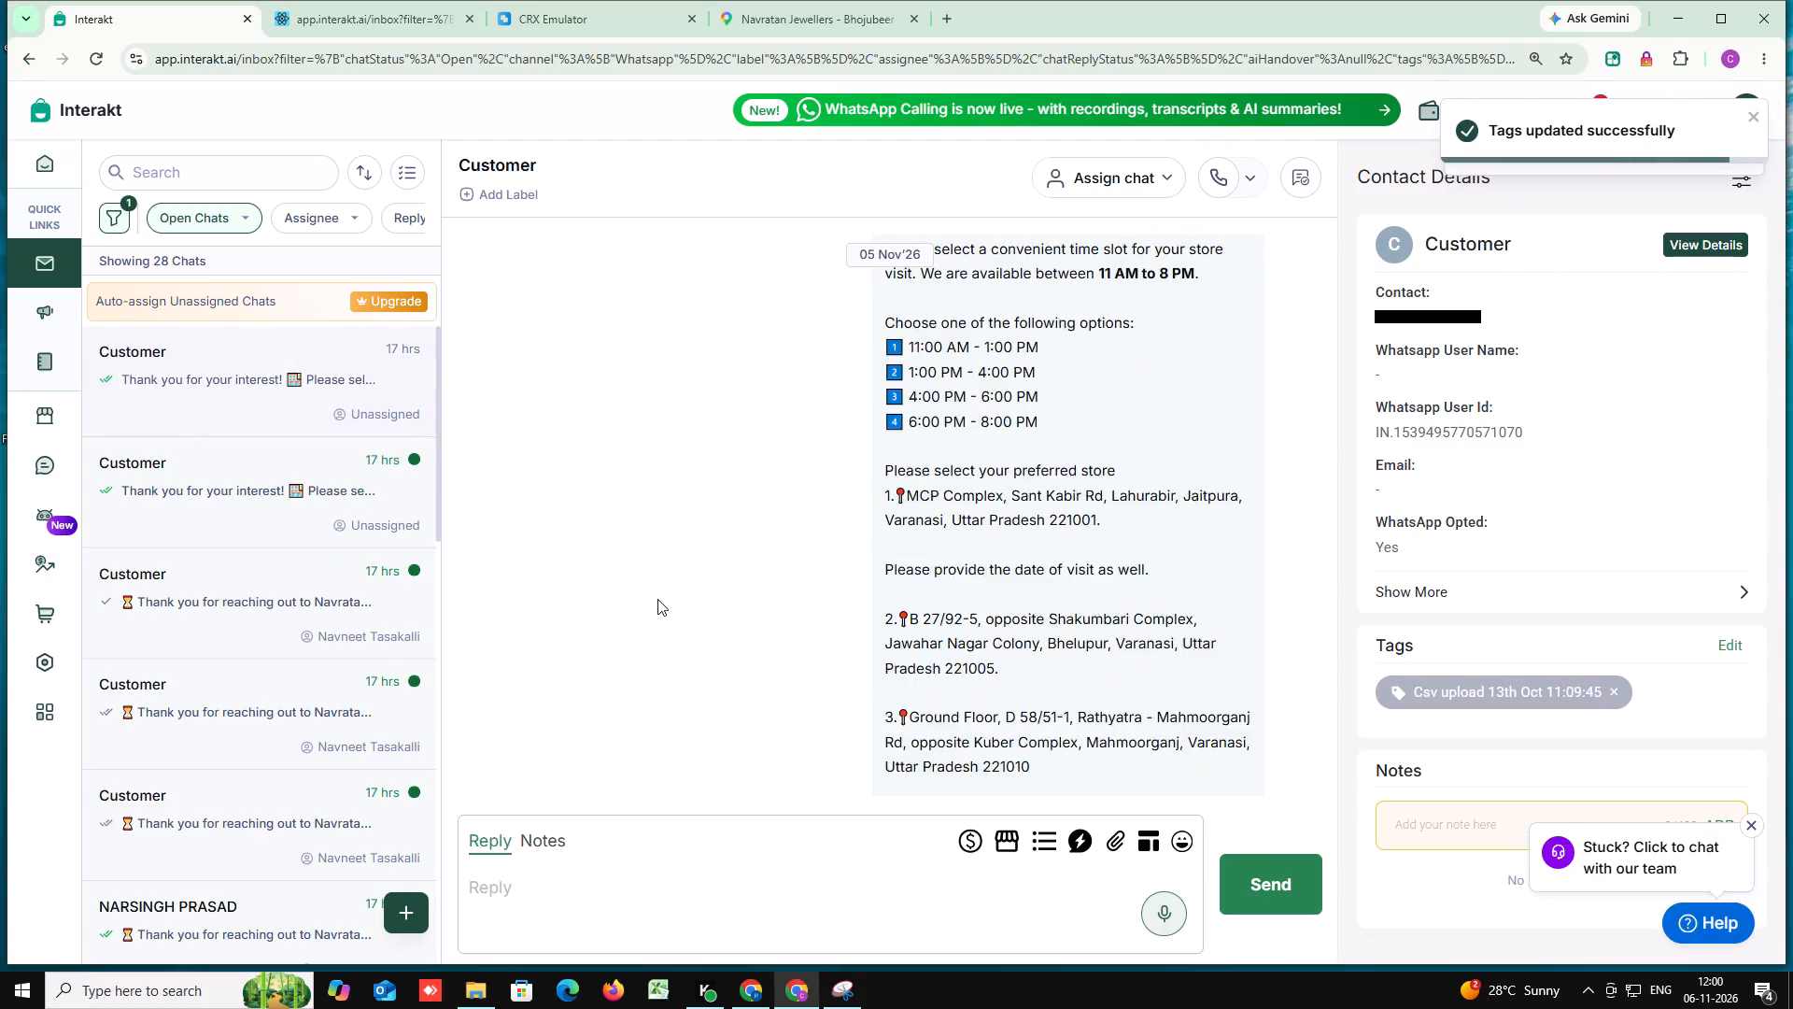
scroll(657, 599, "up", 5)
left_click(833, 991)
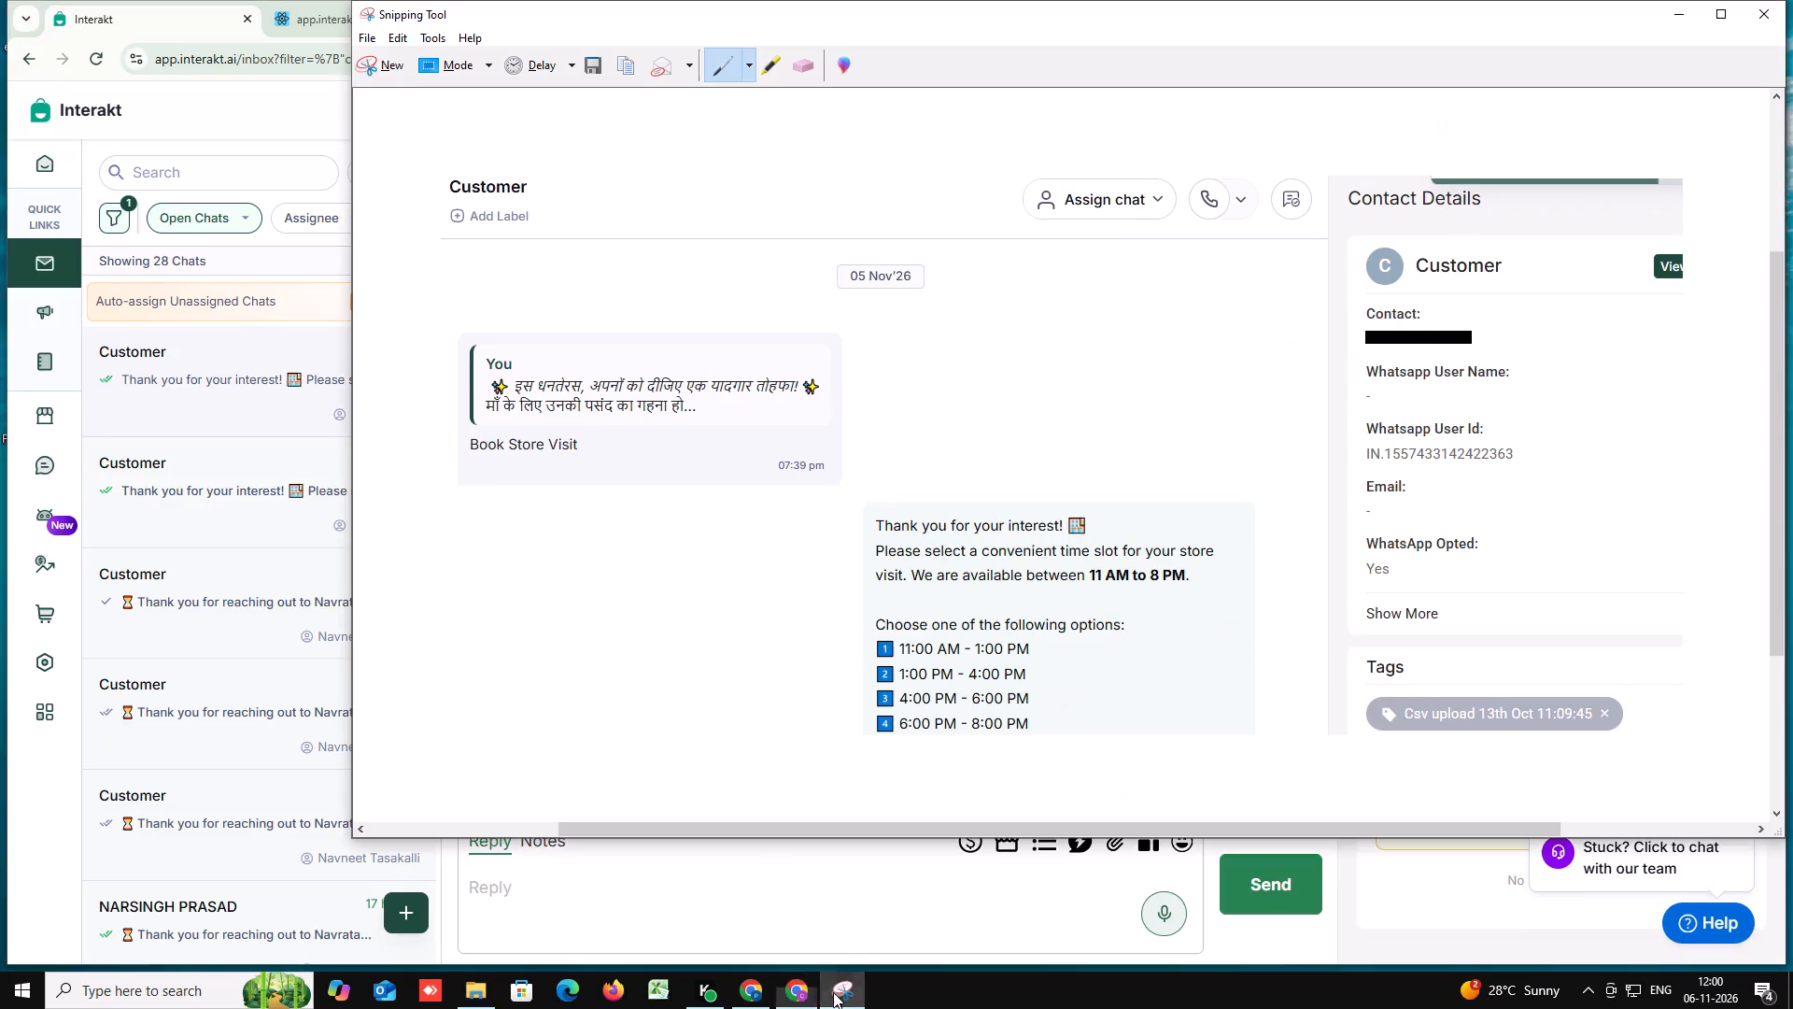
left_click(365, 59)
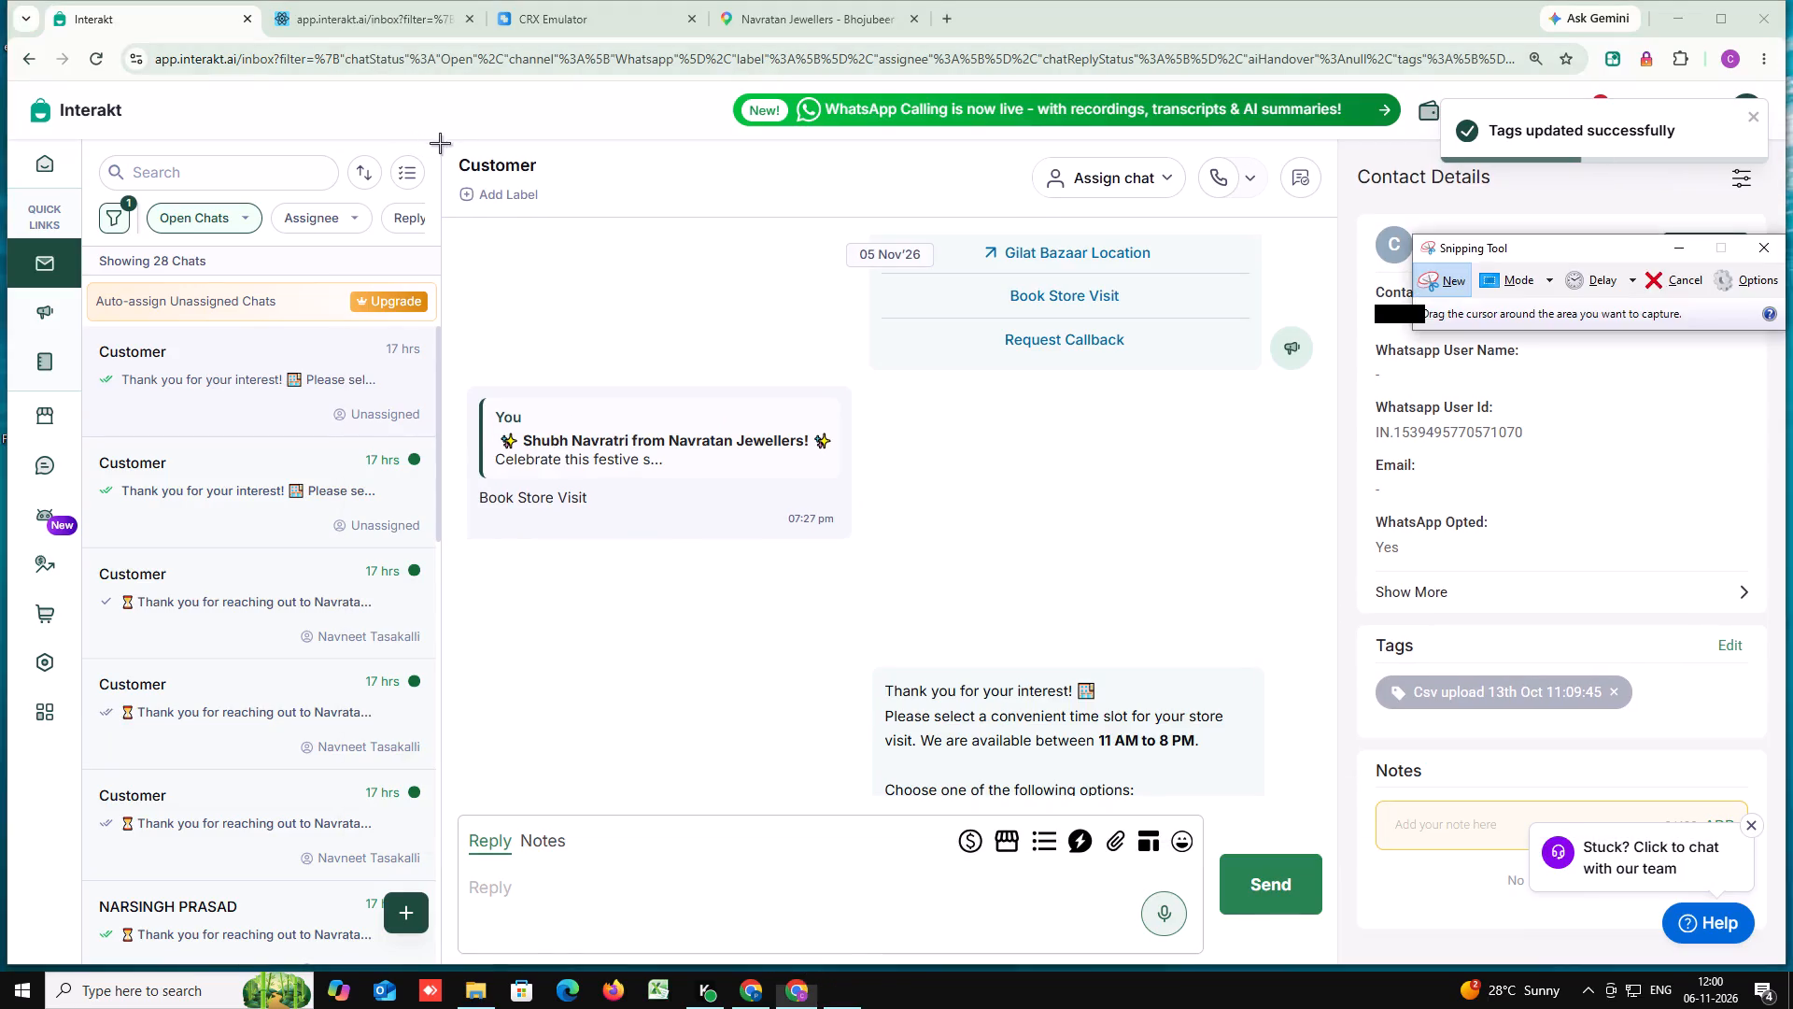
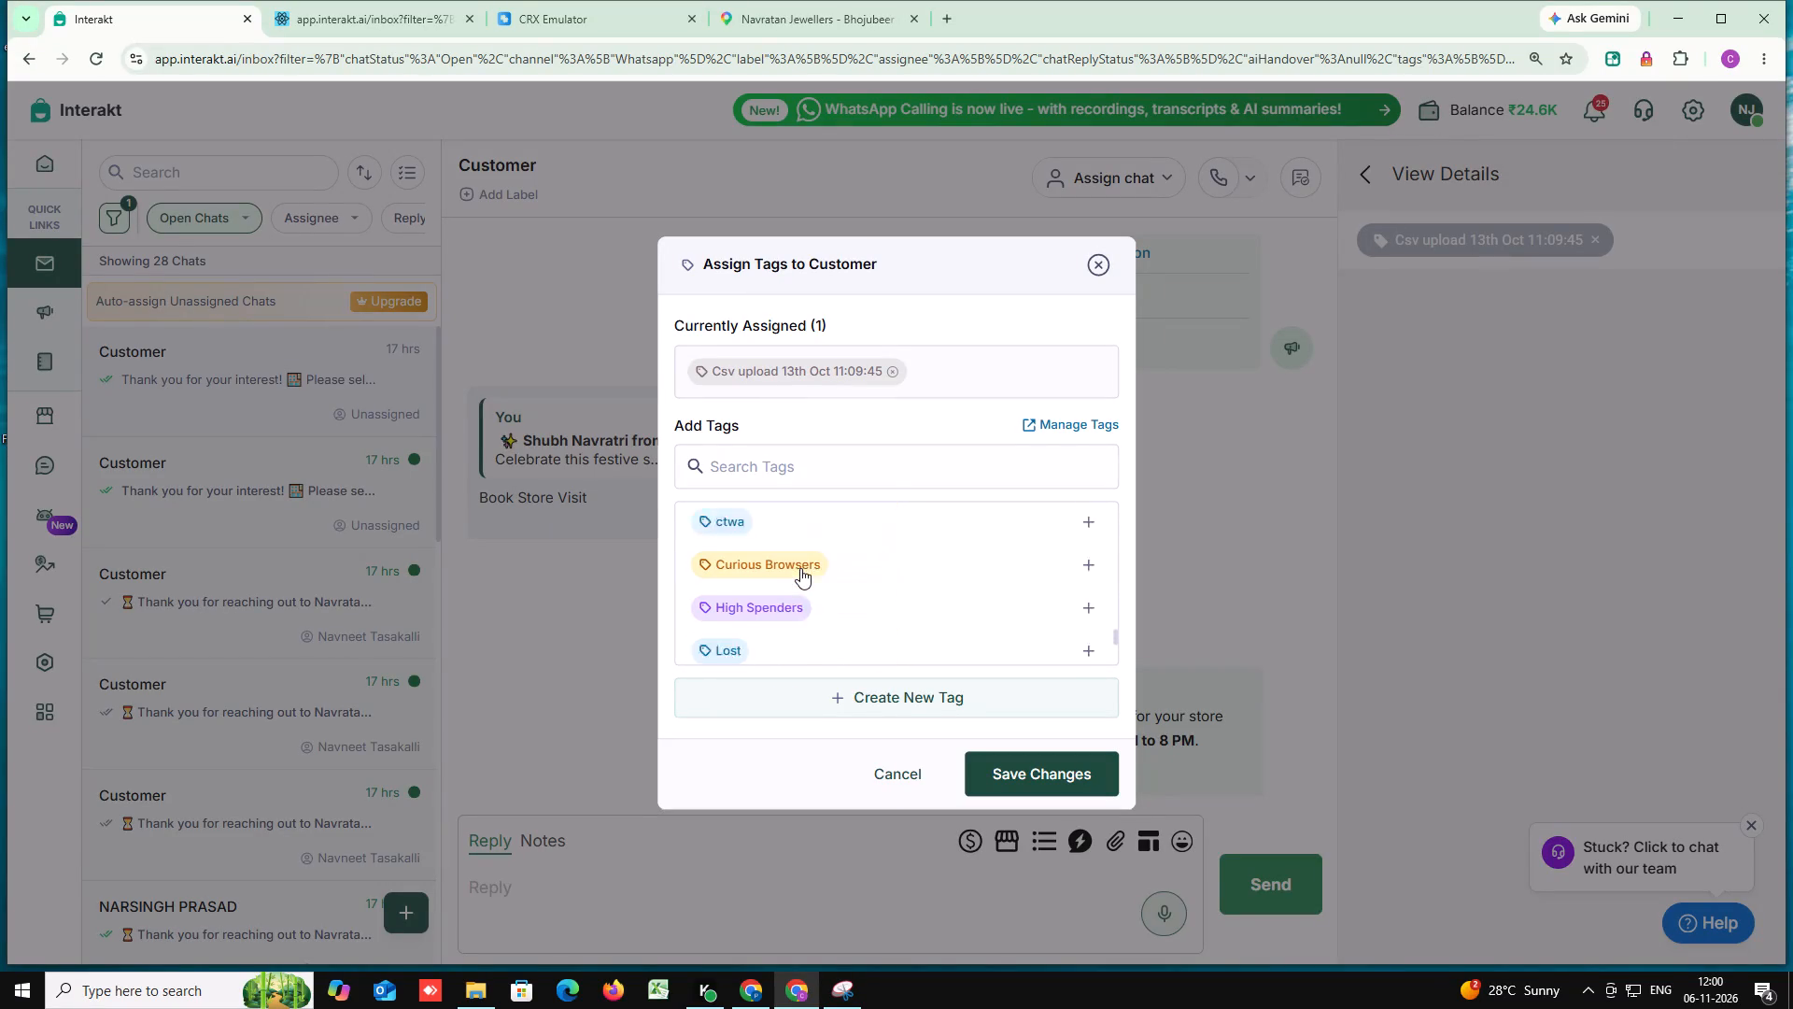
Replace the customer's Csv upload 13th Oct 11:09:45 tag with Curious Browsers, save the tags, and close the chat.
left_click(792, 544)
left_click(1059, 366)
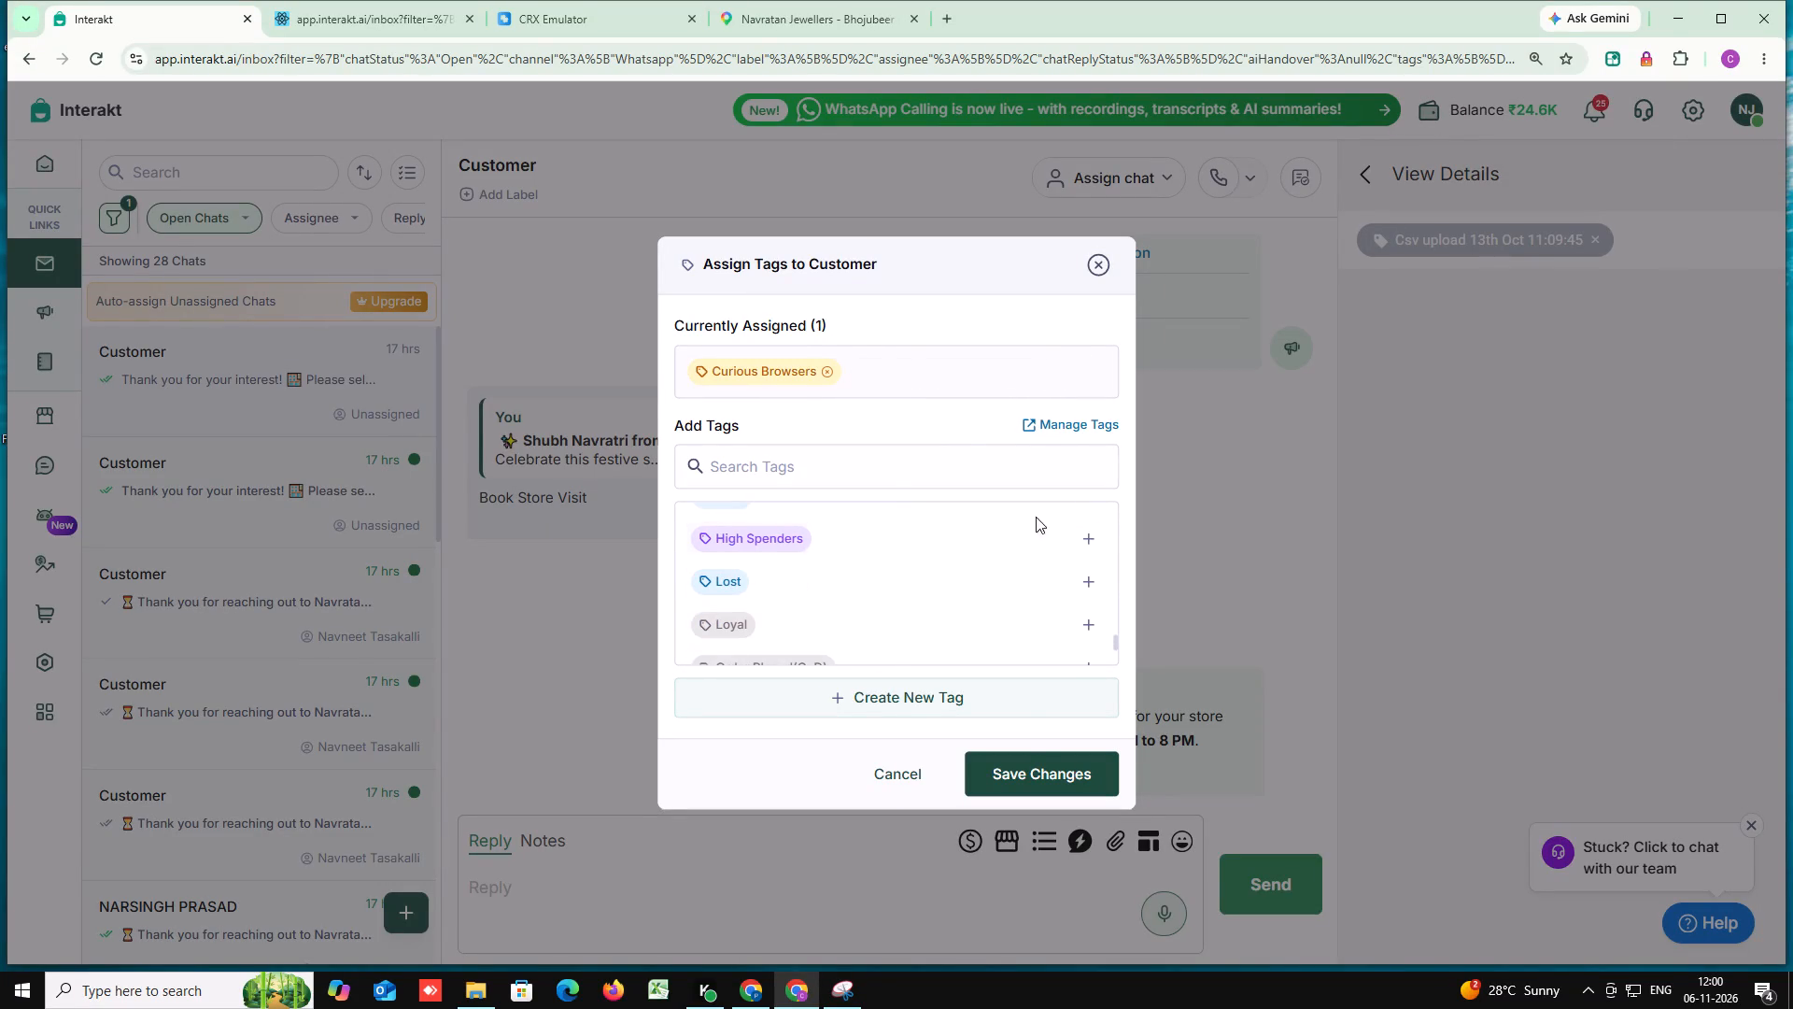
left_click(1026, 764)
left_click(1292, 183)
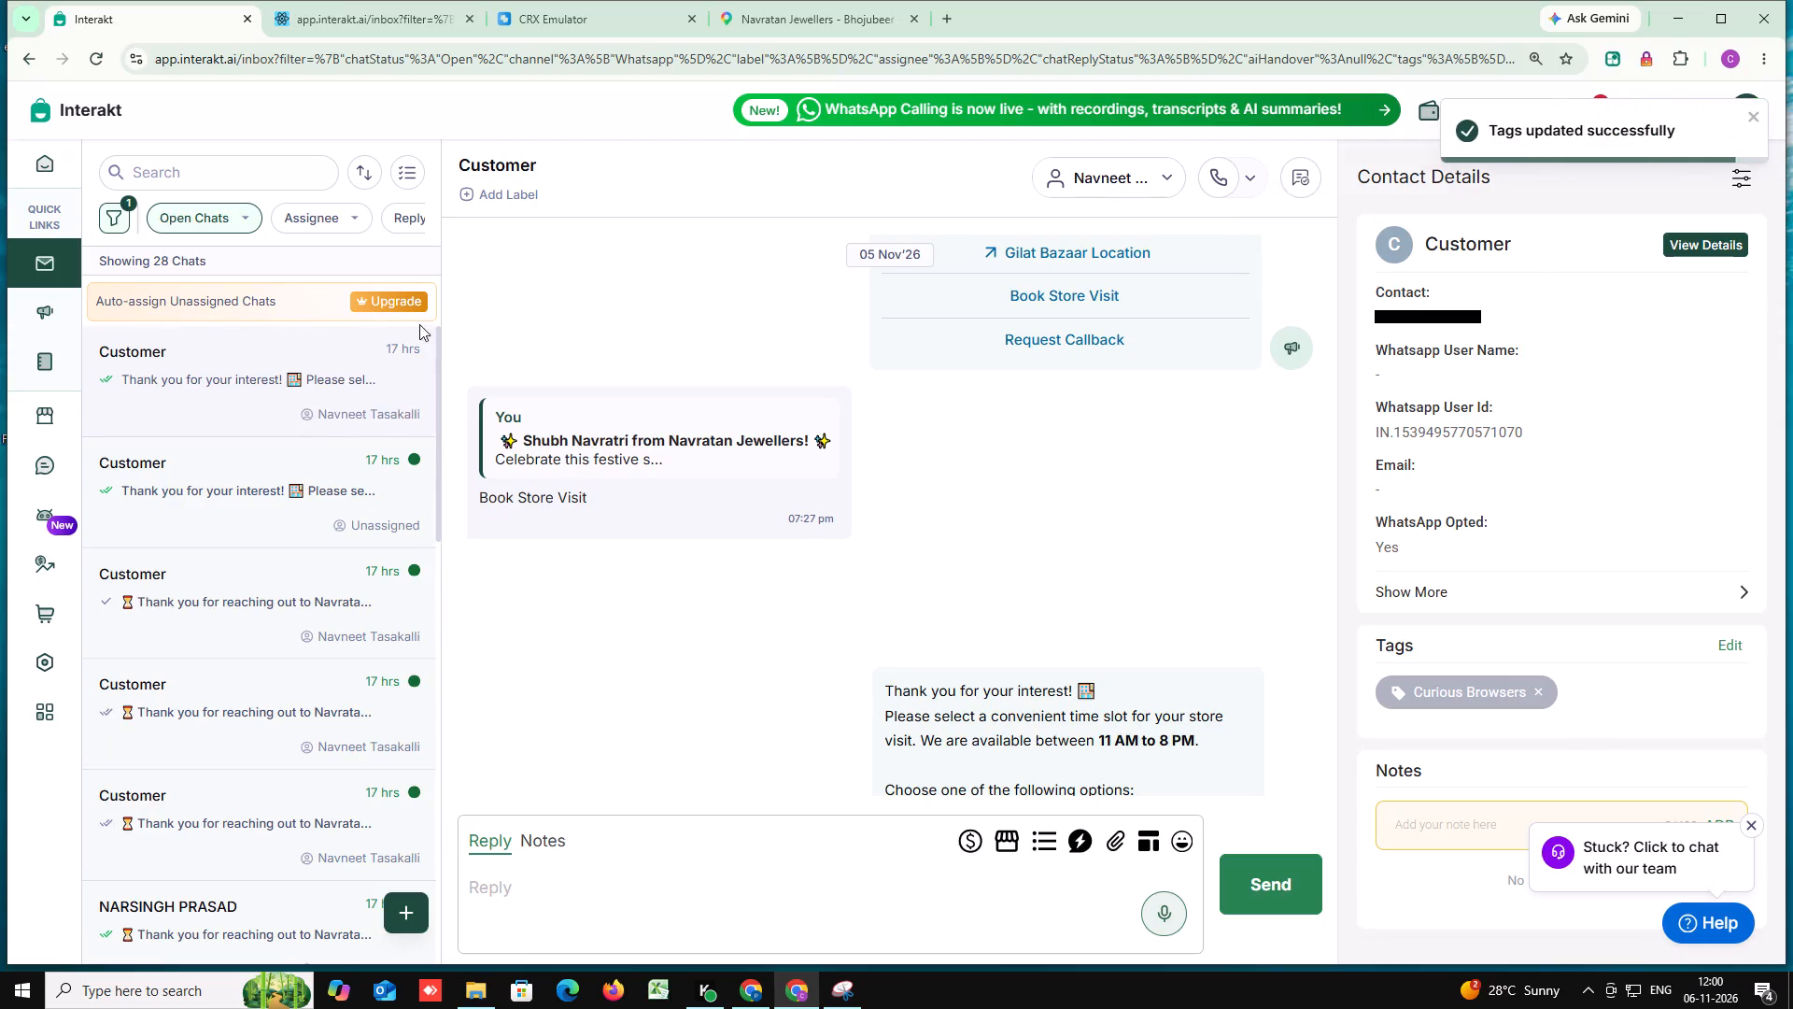
Open the first chat in the open chats list and snip its Book Store Visit request and contact details with Snipping Tool.
left_click(233, 398)
scroll(773, 512, "up", 5)
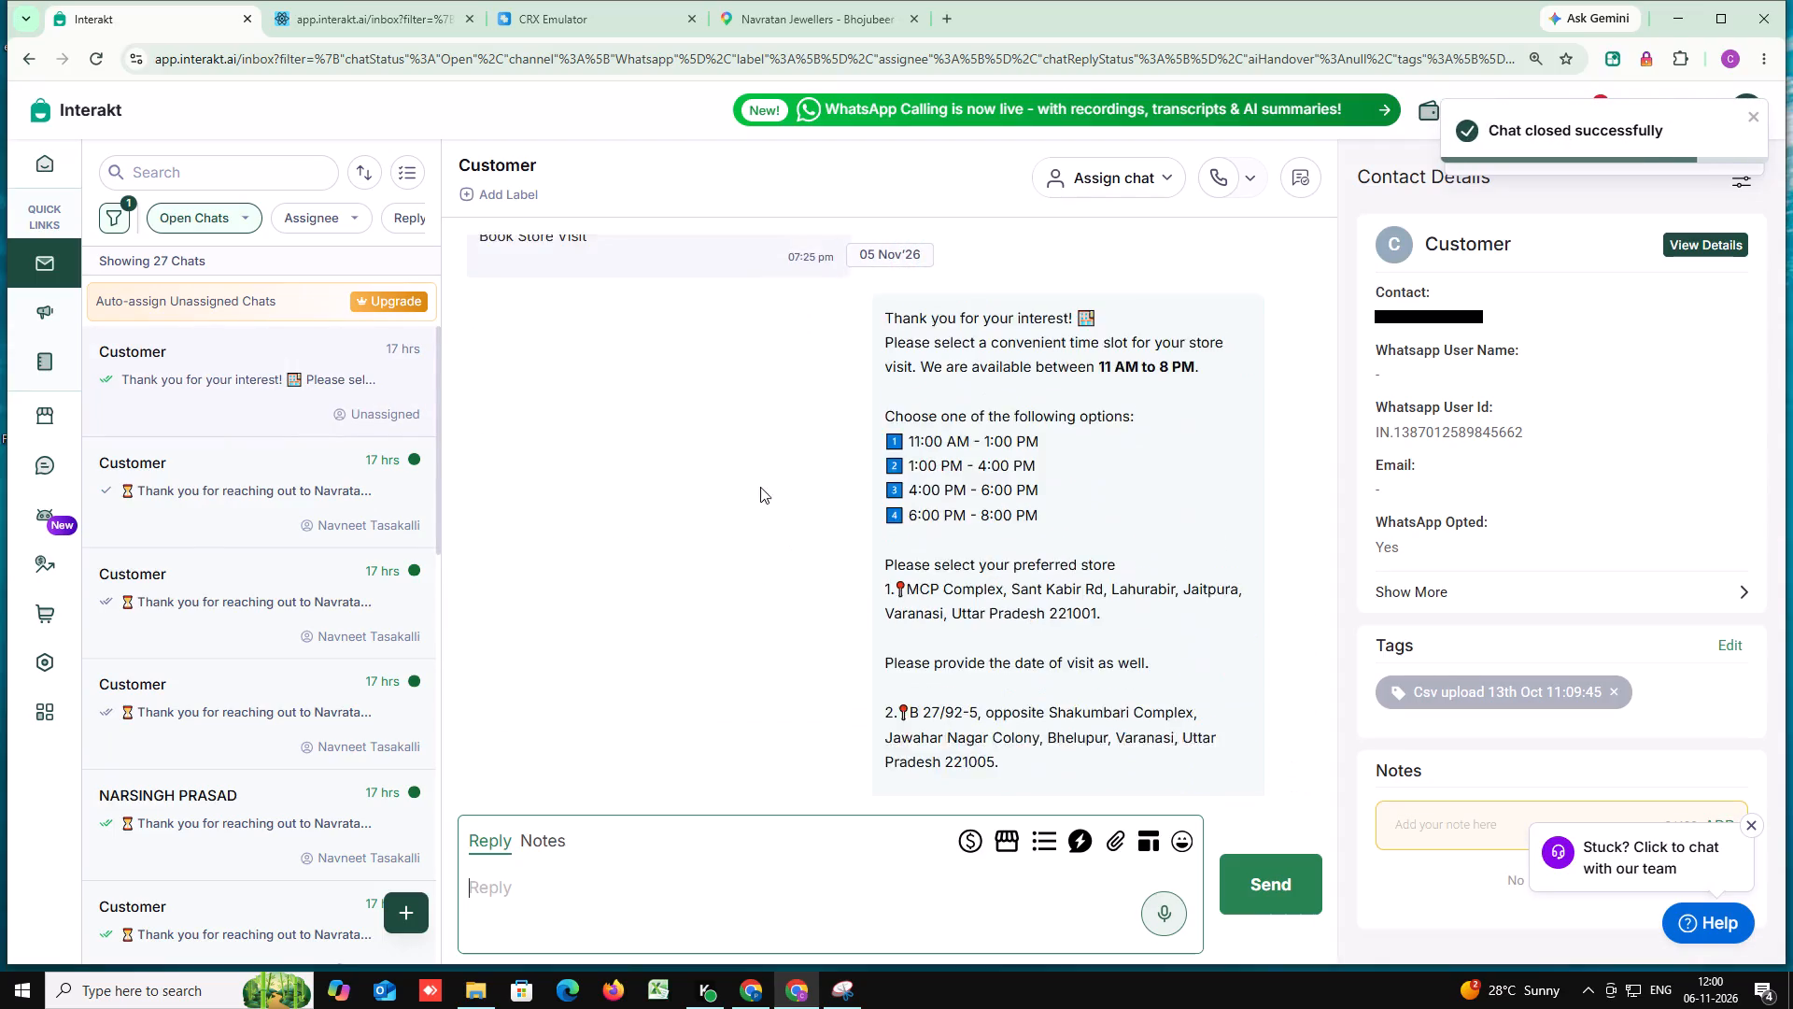
scroll(757, 477, "up", 4)
left_click(849, 1007)
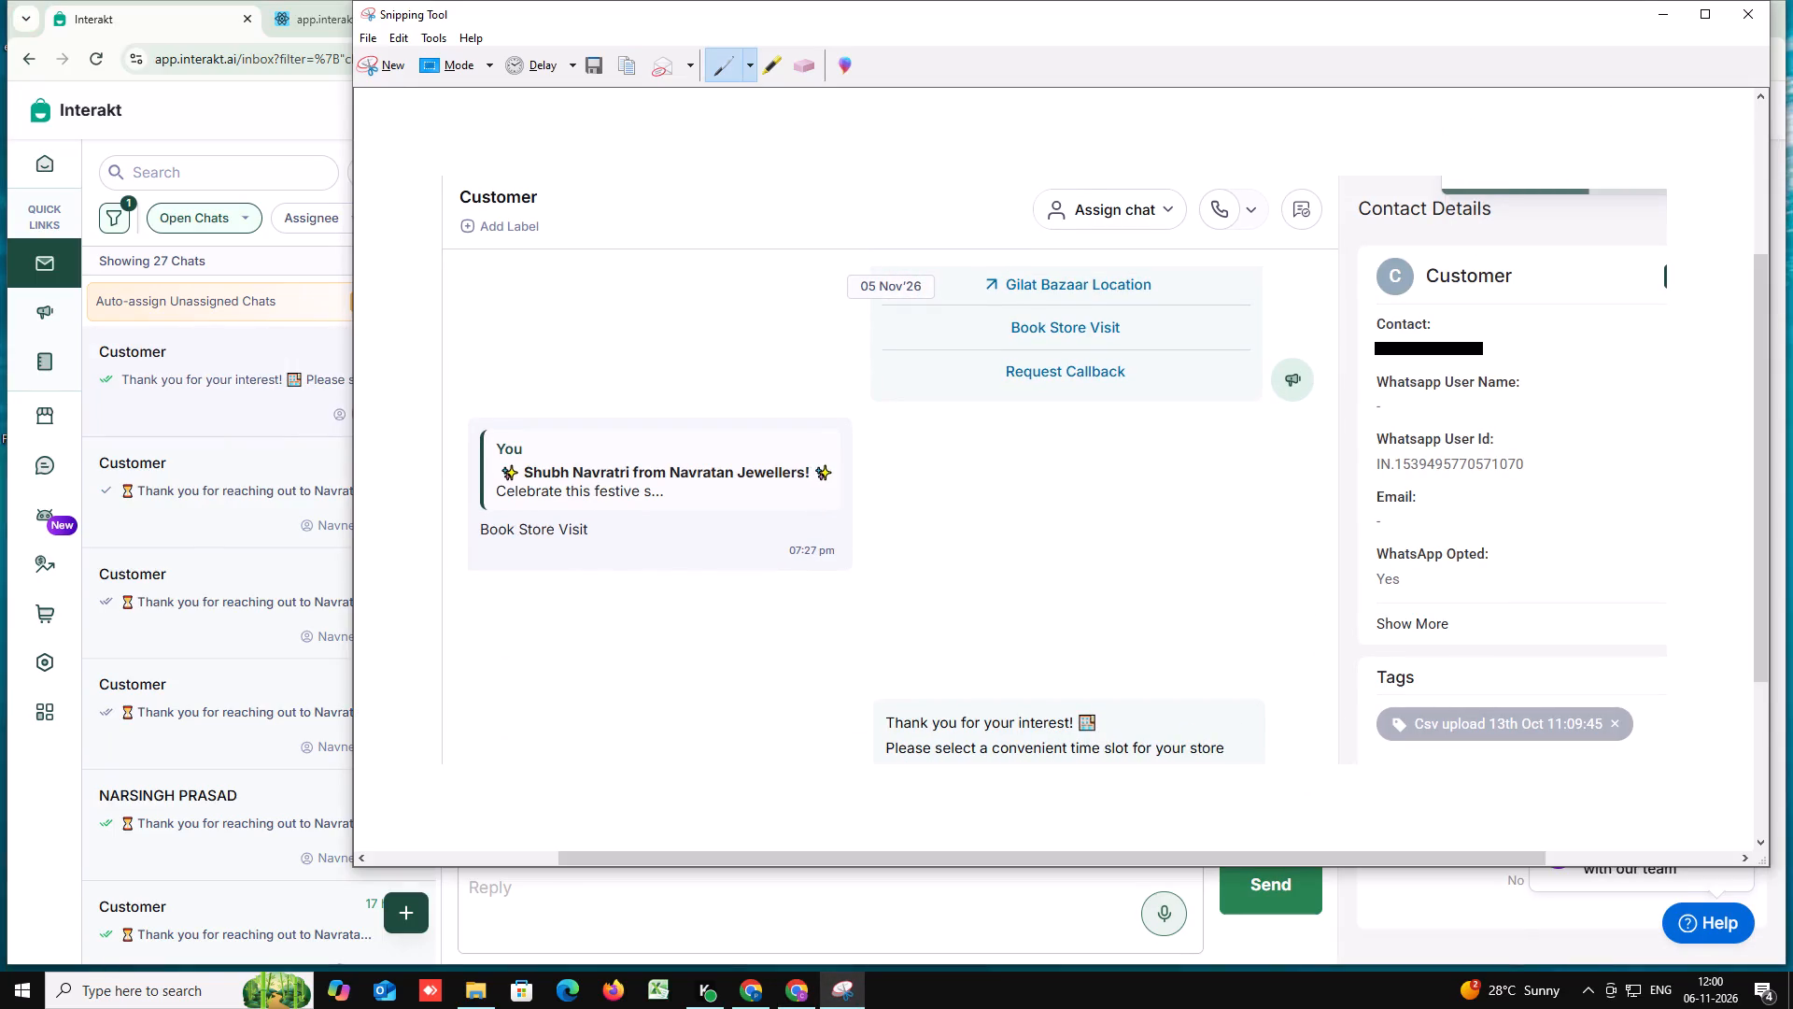
left_click(393, 65)
left_click_drag(445, 147, 1664, 768)
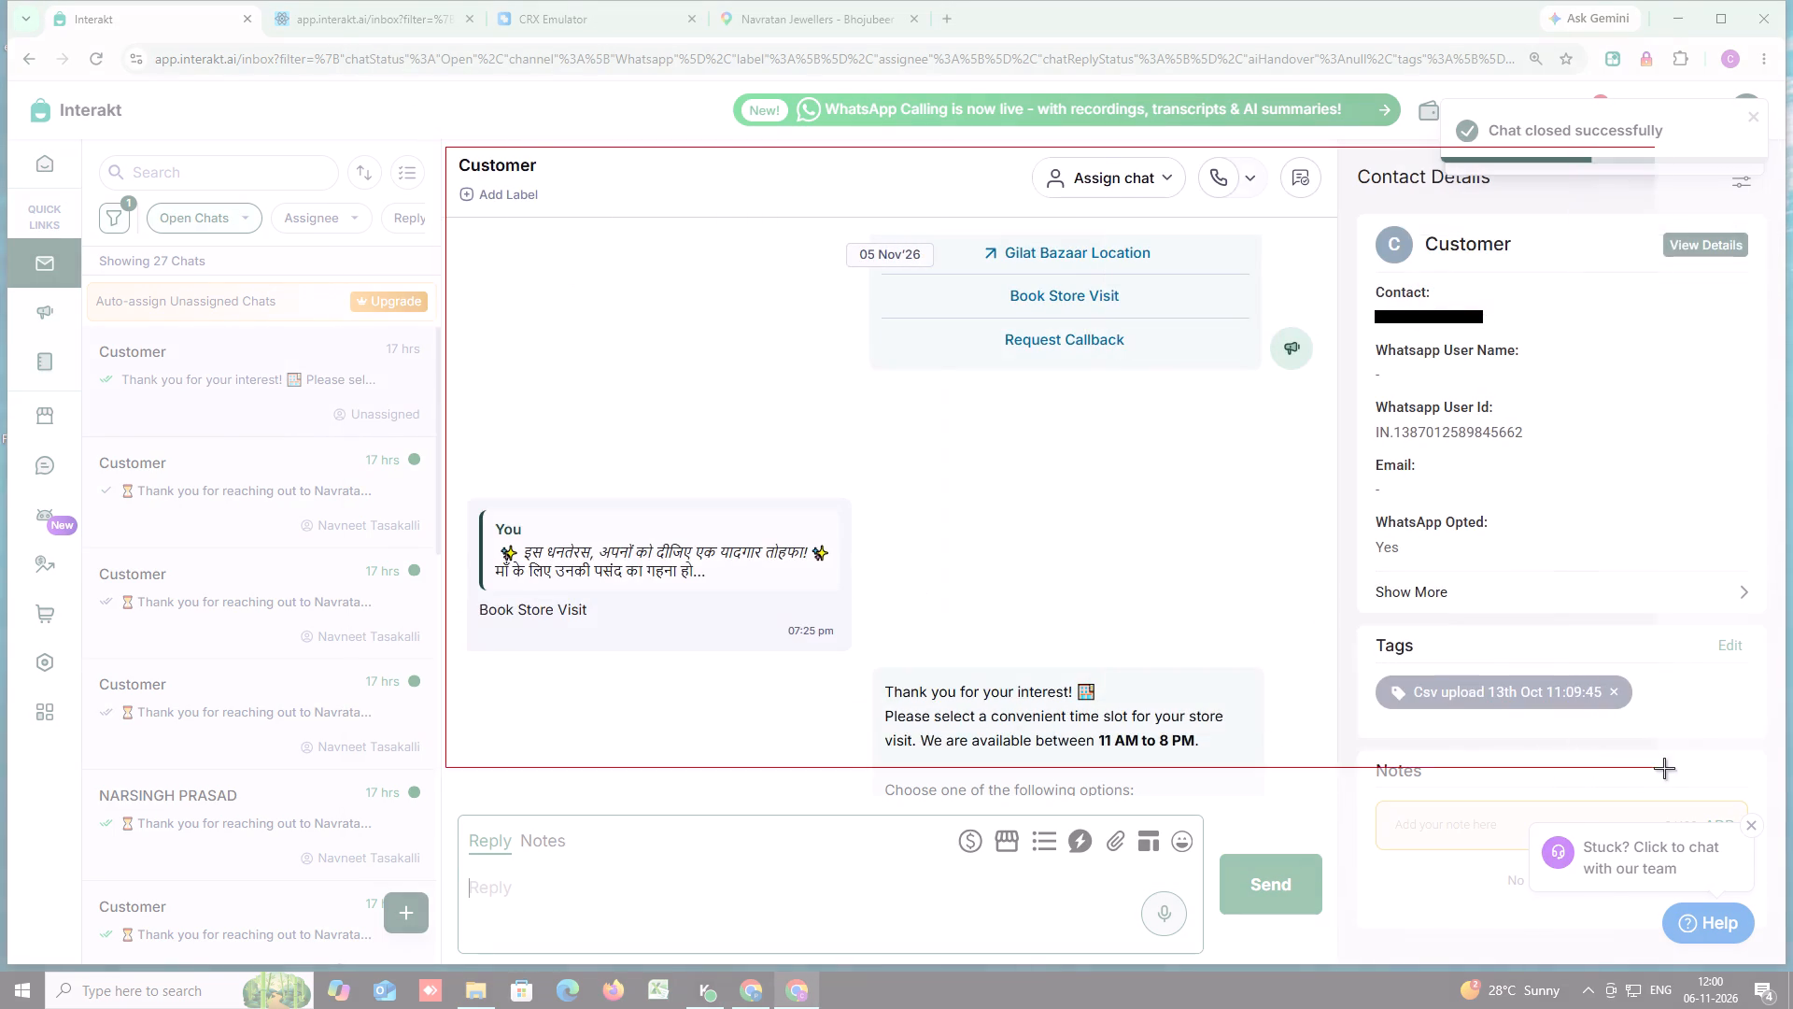
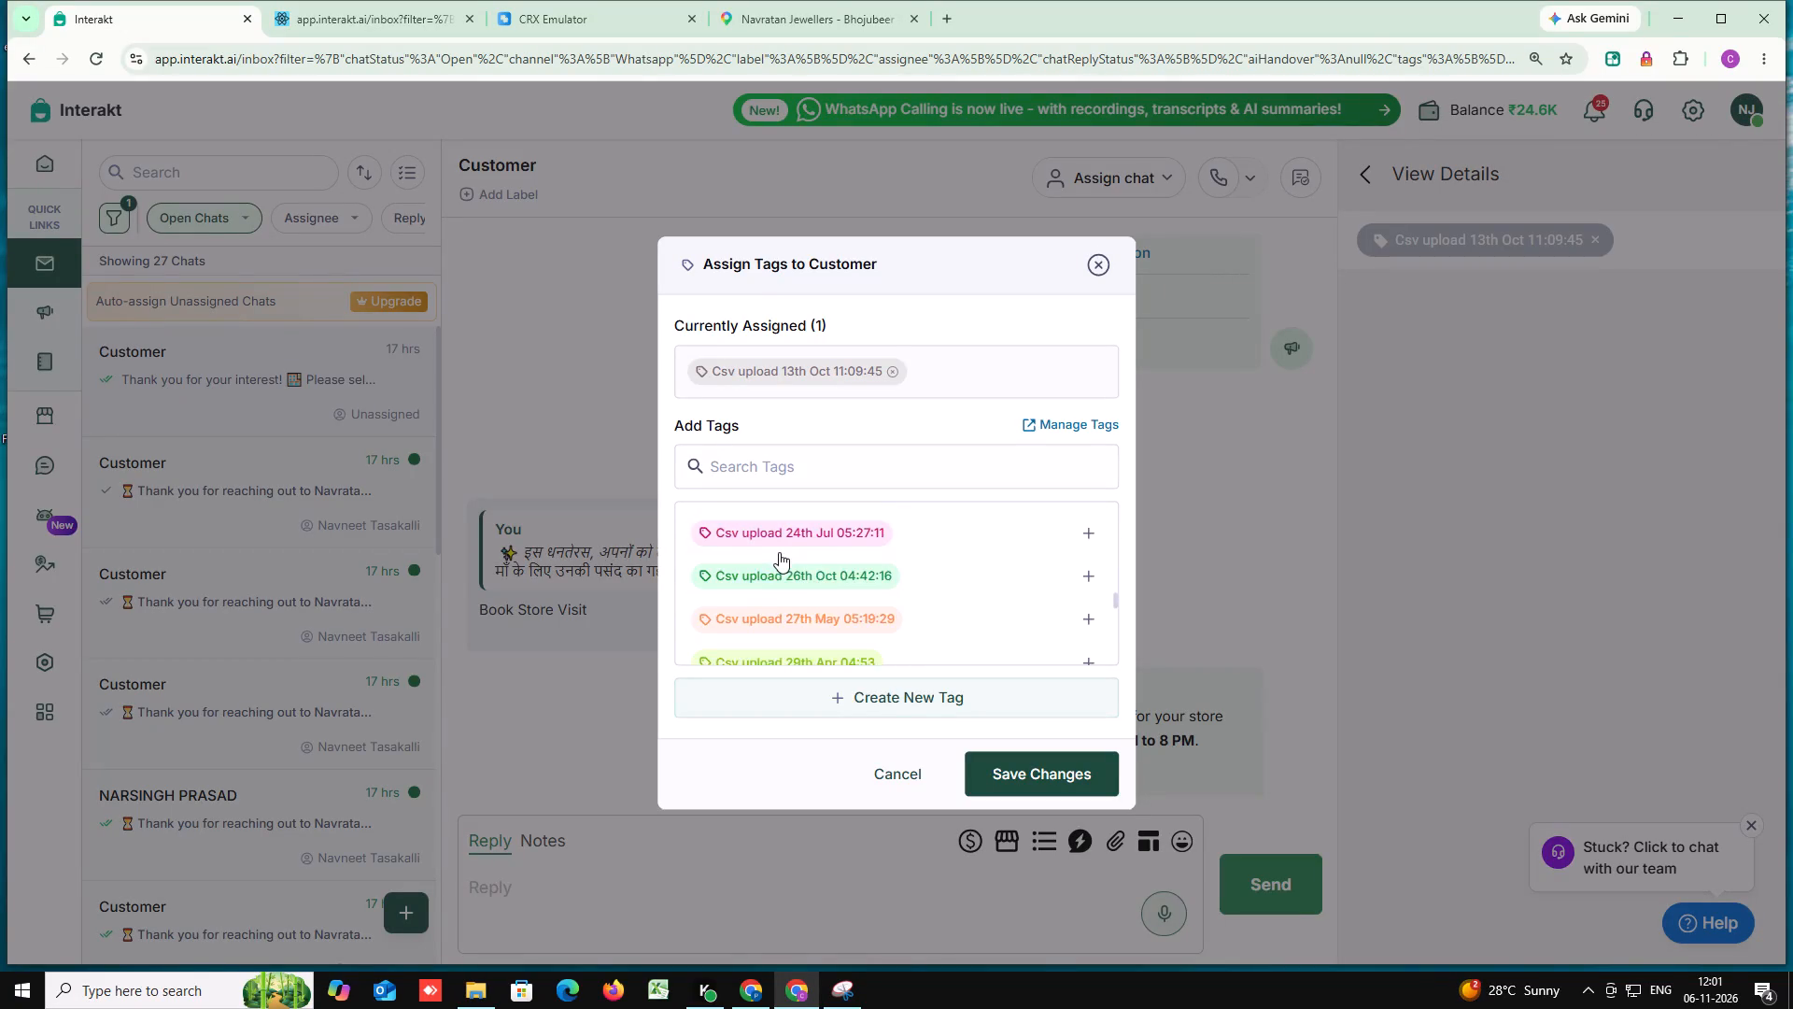
Replace the contact's Csv upload 13th Oct 11:09:45 tag with Curious Browsers, save the tags, and close the chat.
scroll(779, 552, "down", 4)
left_click(788, 627)
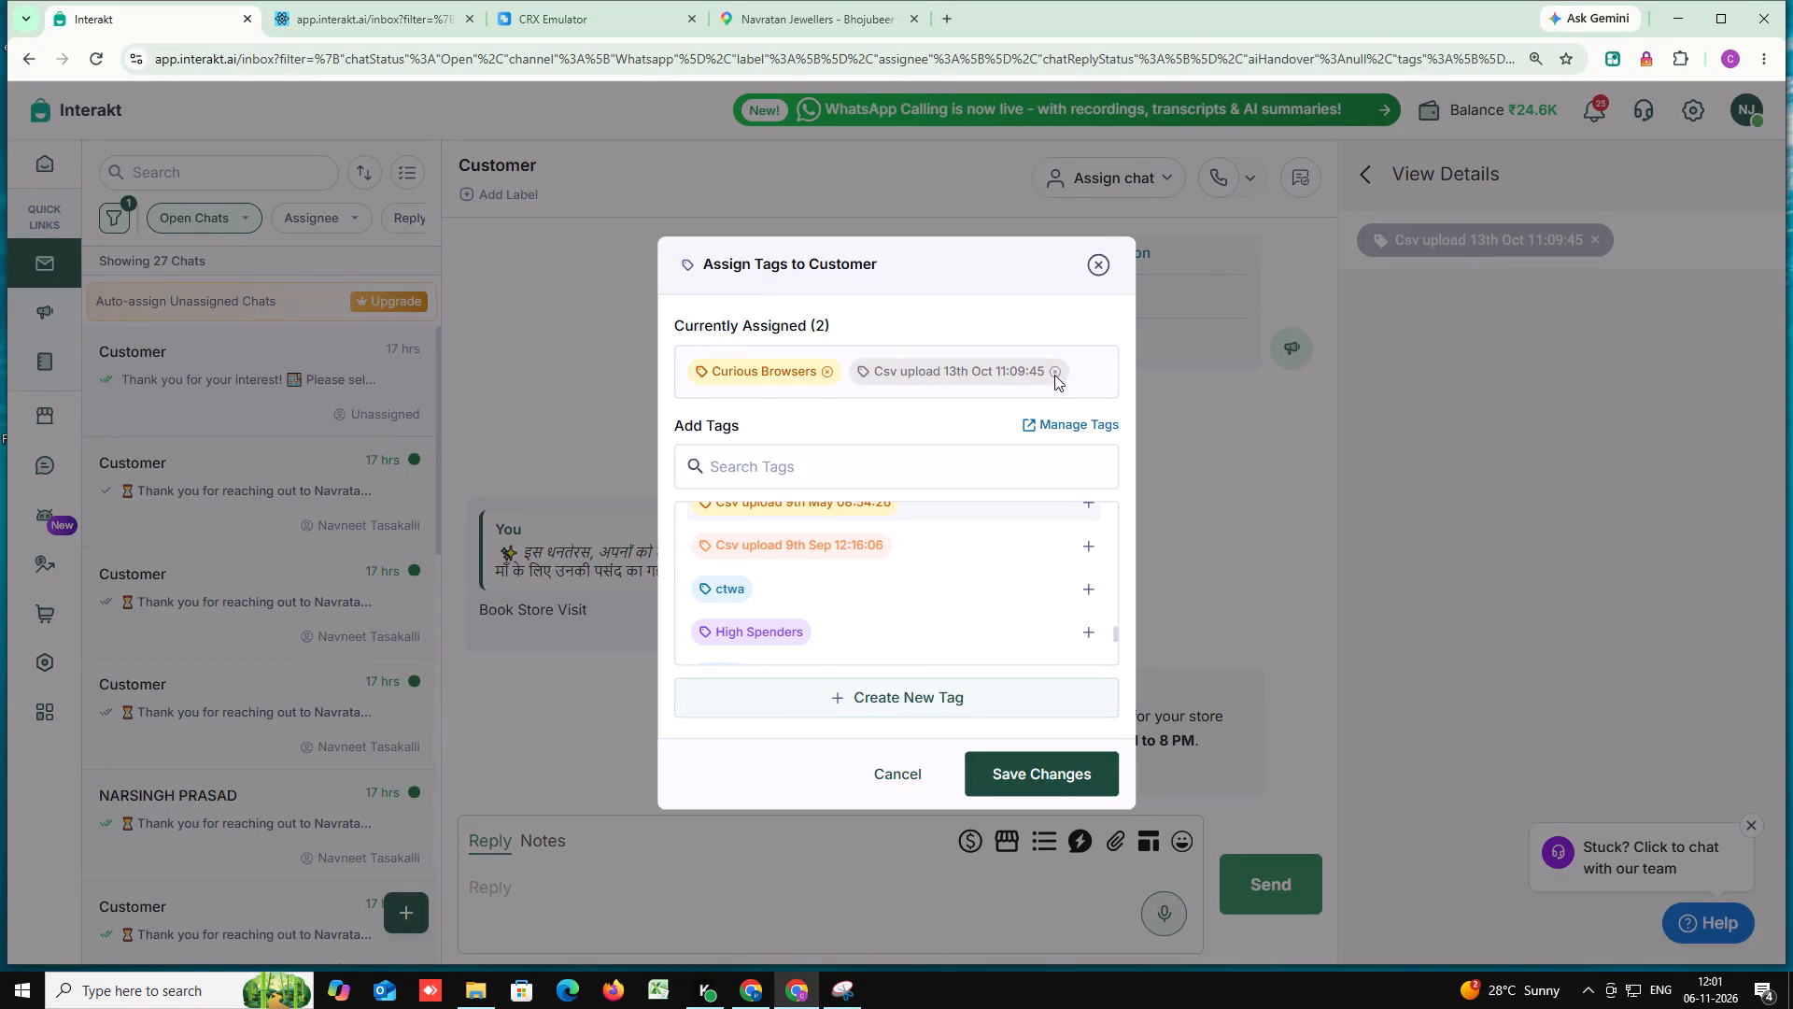
left_click(1051, 363)
left_click(1050, 372)
left_click(1028, 776)
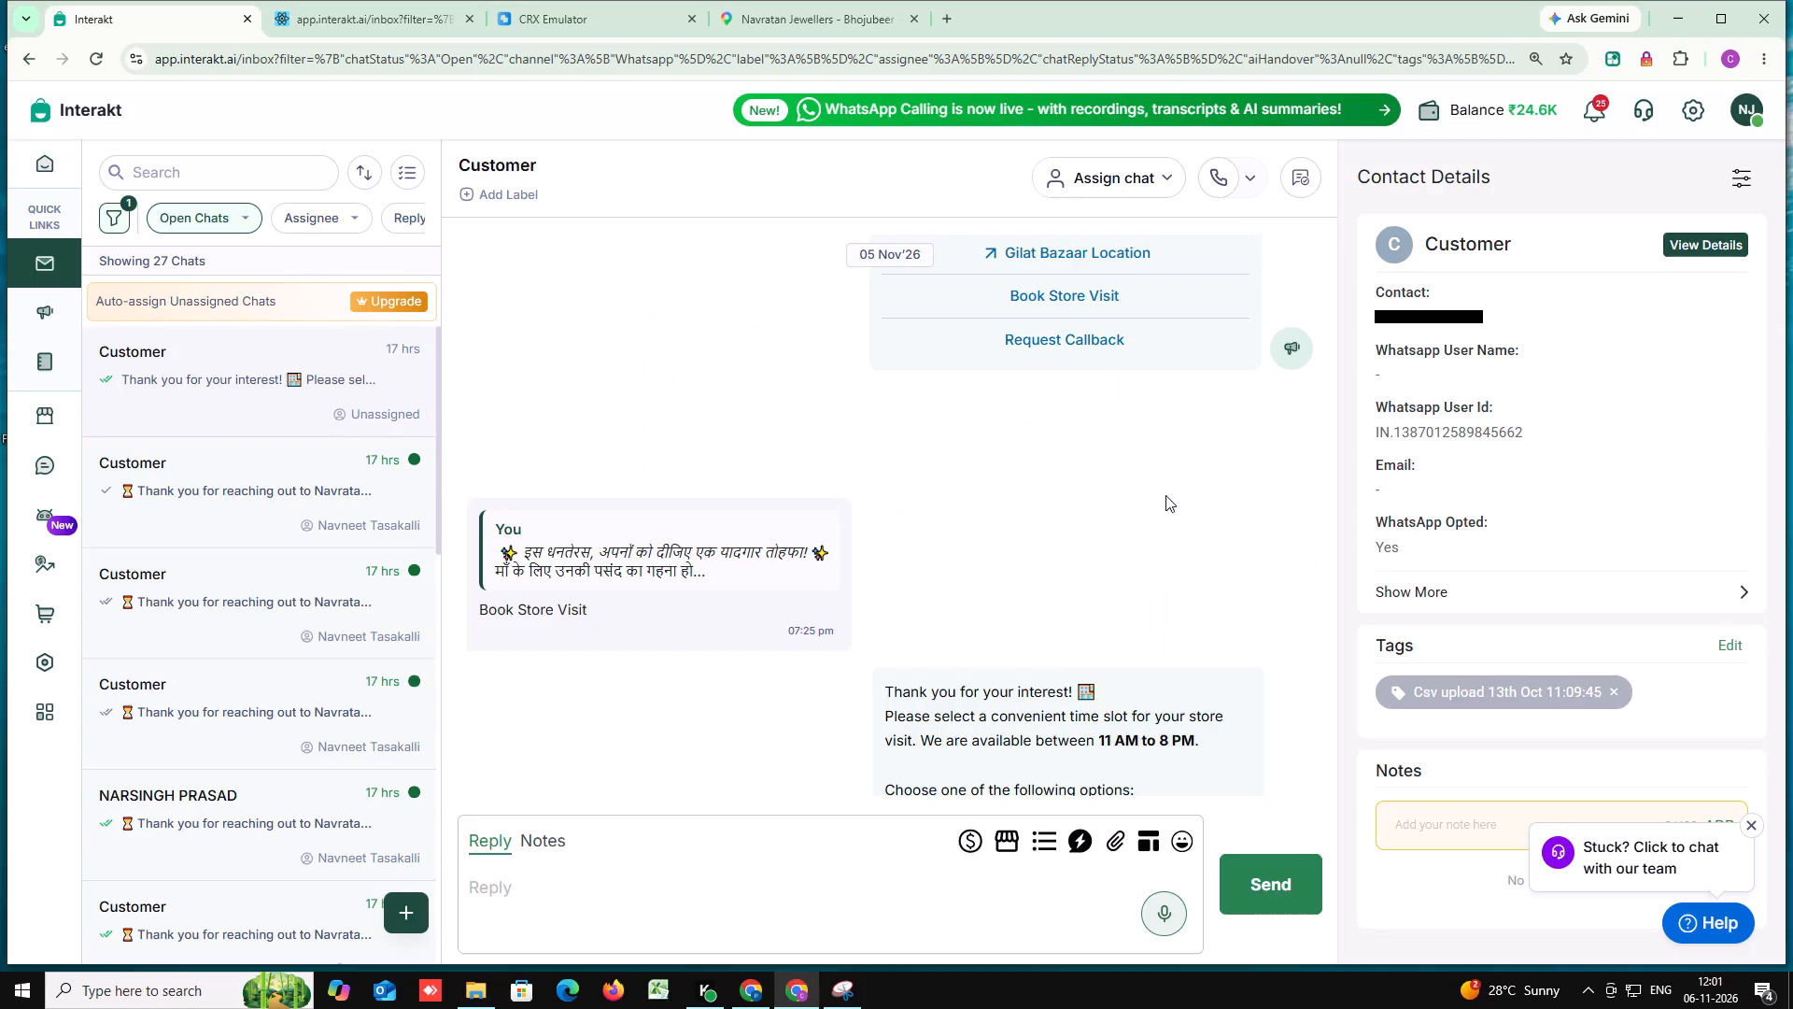
left_click(1286, 171)
Open the first customer chat in the open chats list.
left_click(196, 392)
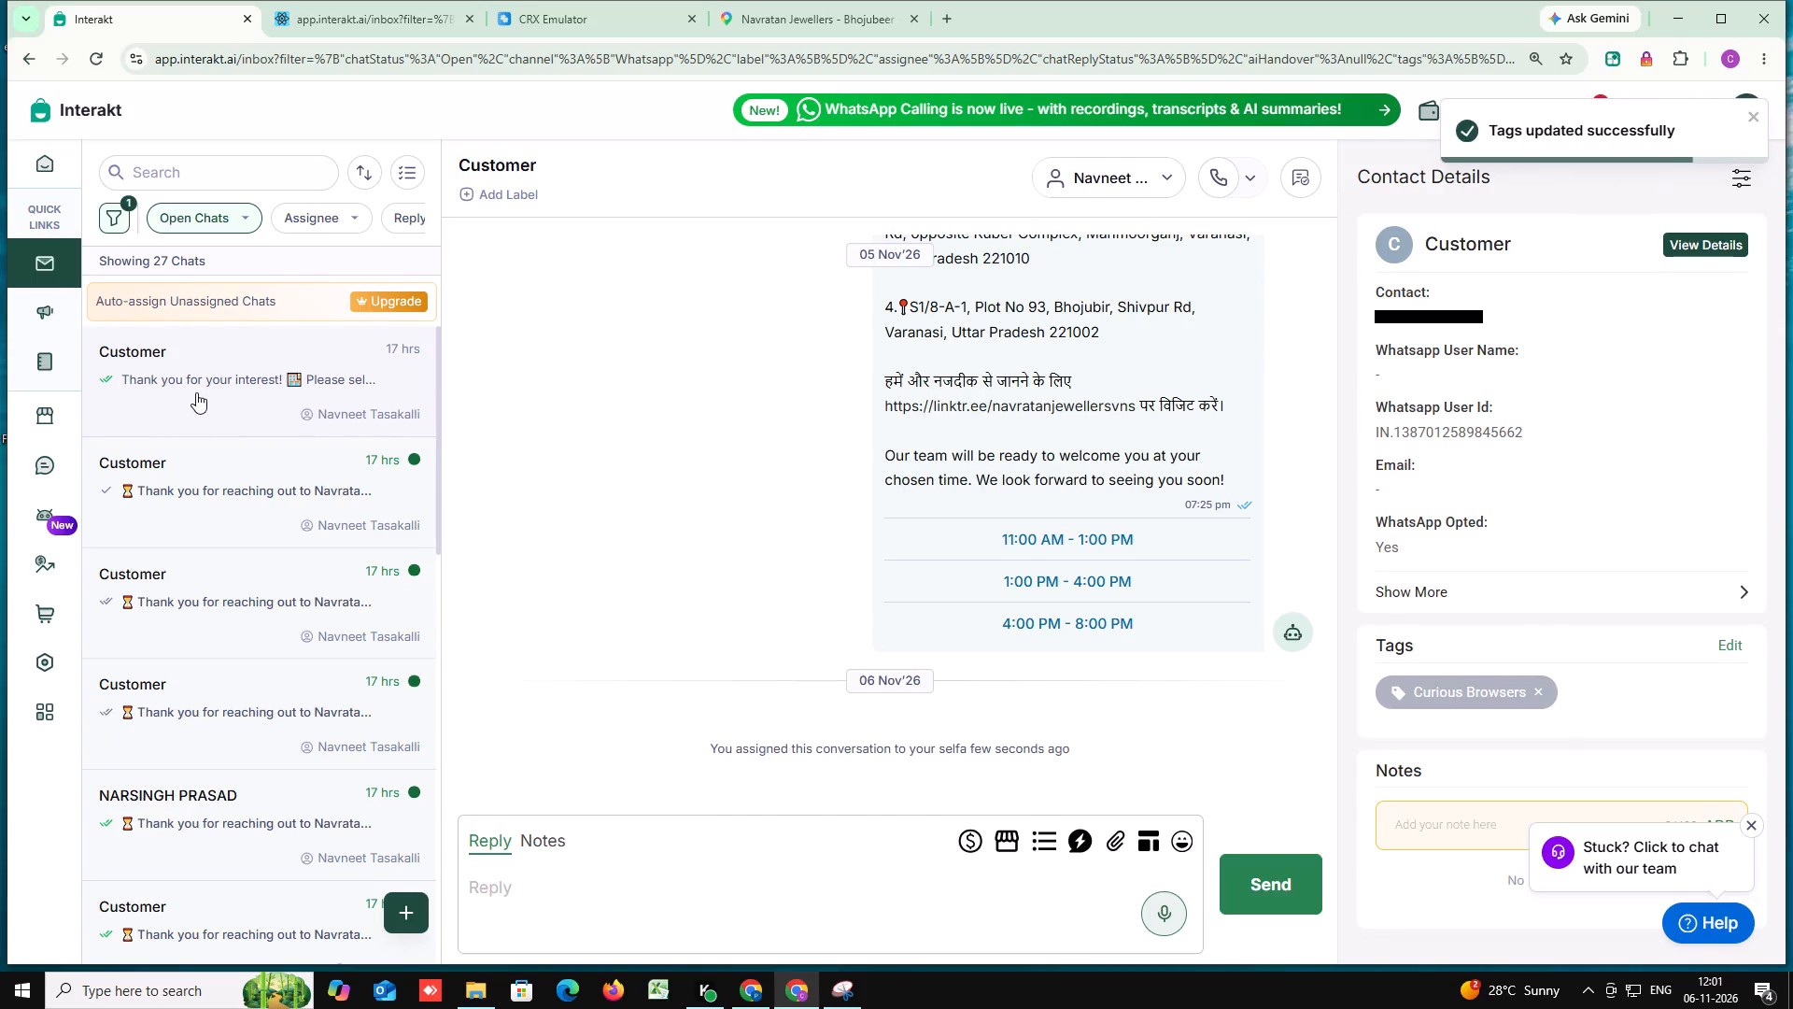
left_click(196, 392)
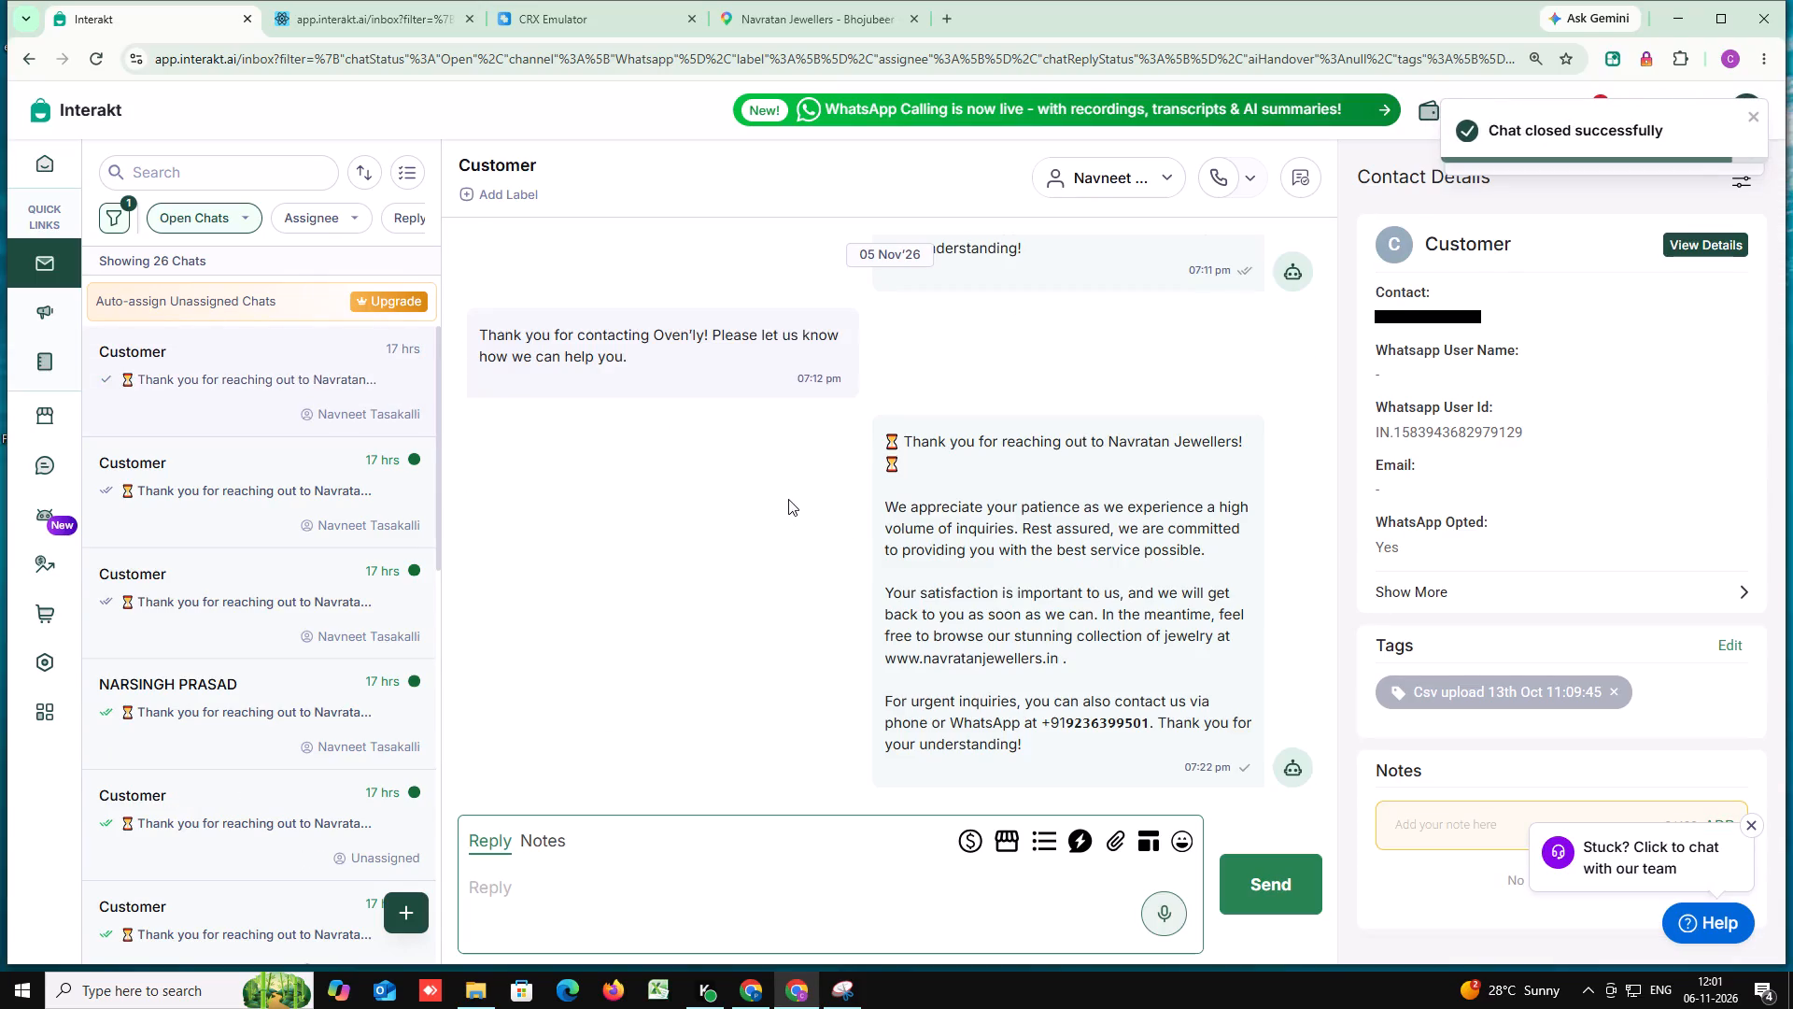
Check the earlier messages in the current customer chat with the automated Oven'ly replies and close the chat.
scroll(785, 490, "up", 5)
left_click(1291, 182)
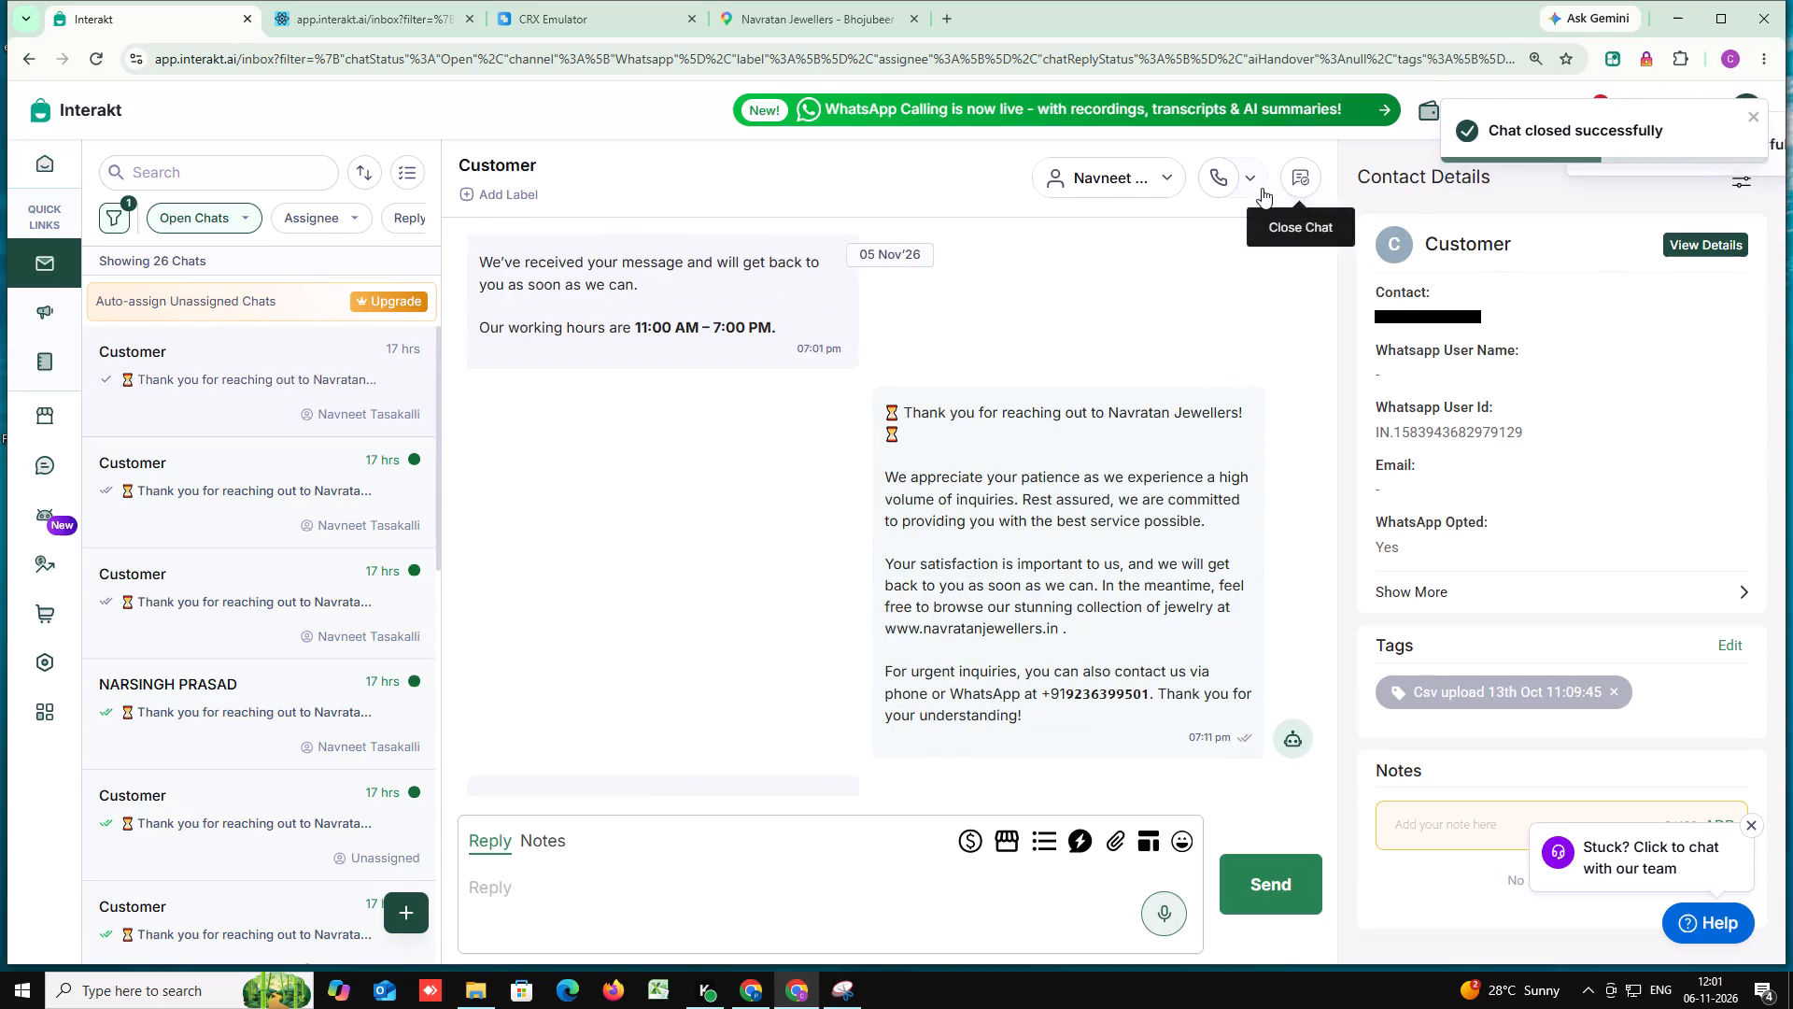
Open the first chat in the open chats list and read back through the customer's earlier messages from 05 Nov'26.
left_click(196, 370)
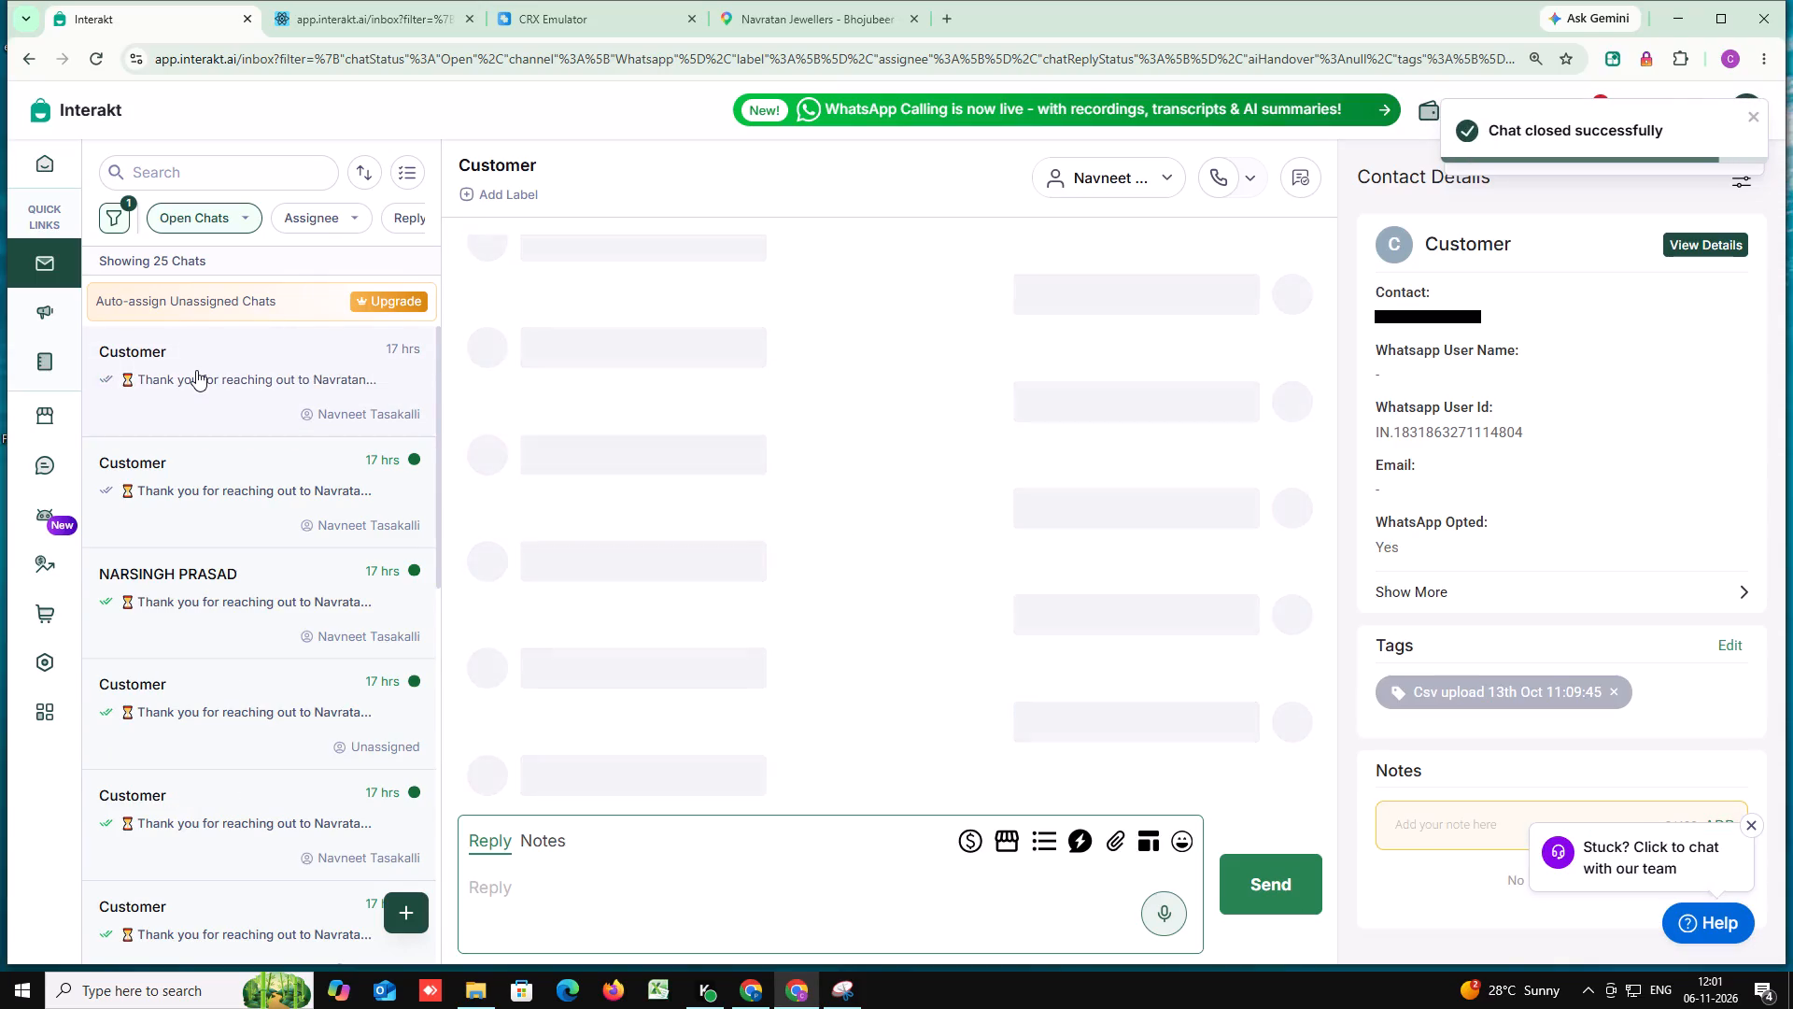
left_click(196, 370)
scroll(665, 564, "up", 3)
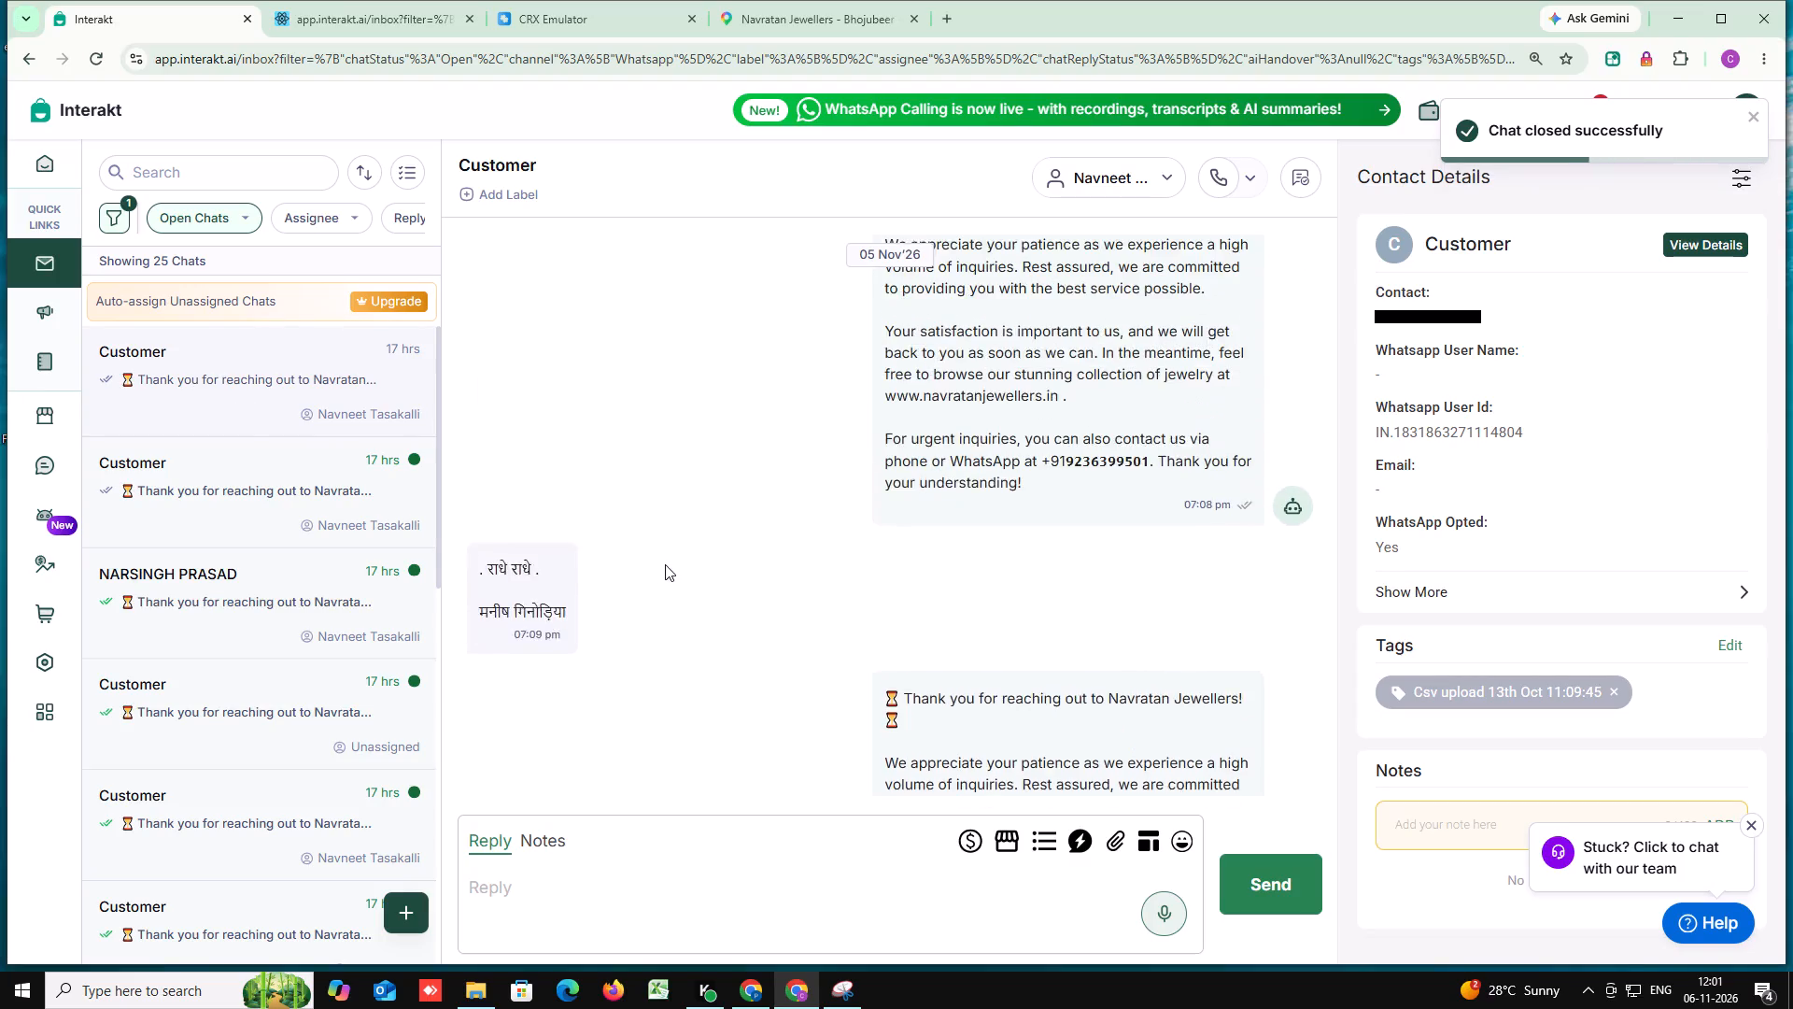
scroll(665, 564, "up", 10)
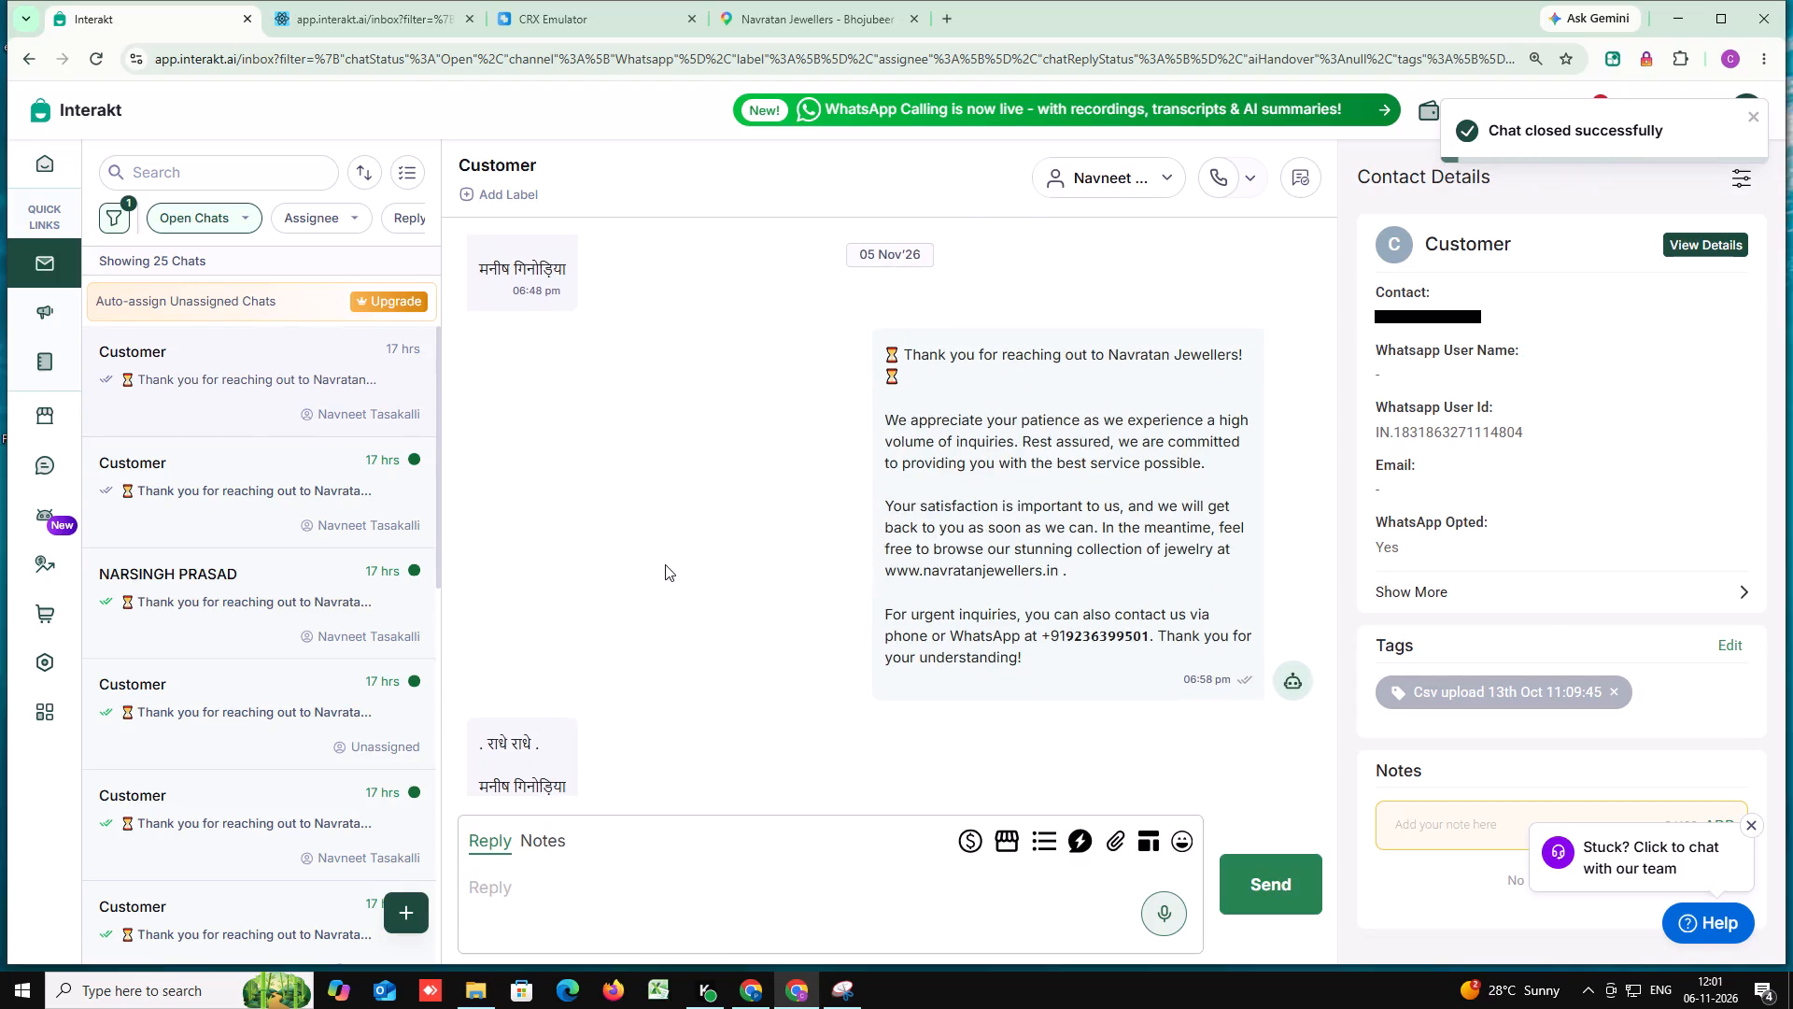
Close the current customer chat containing the automated Navratan Jewellers reply.
left_click(1294, 178)
Open the first chat in the open chats list, check its earlier messages from 05 Nov'26, and close the chat.
left_click(245, 389)
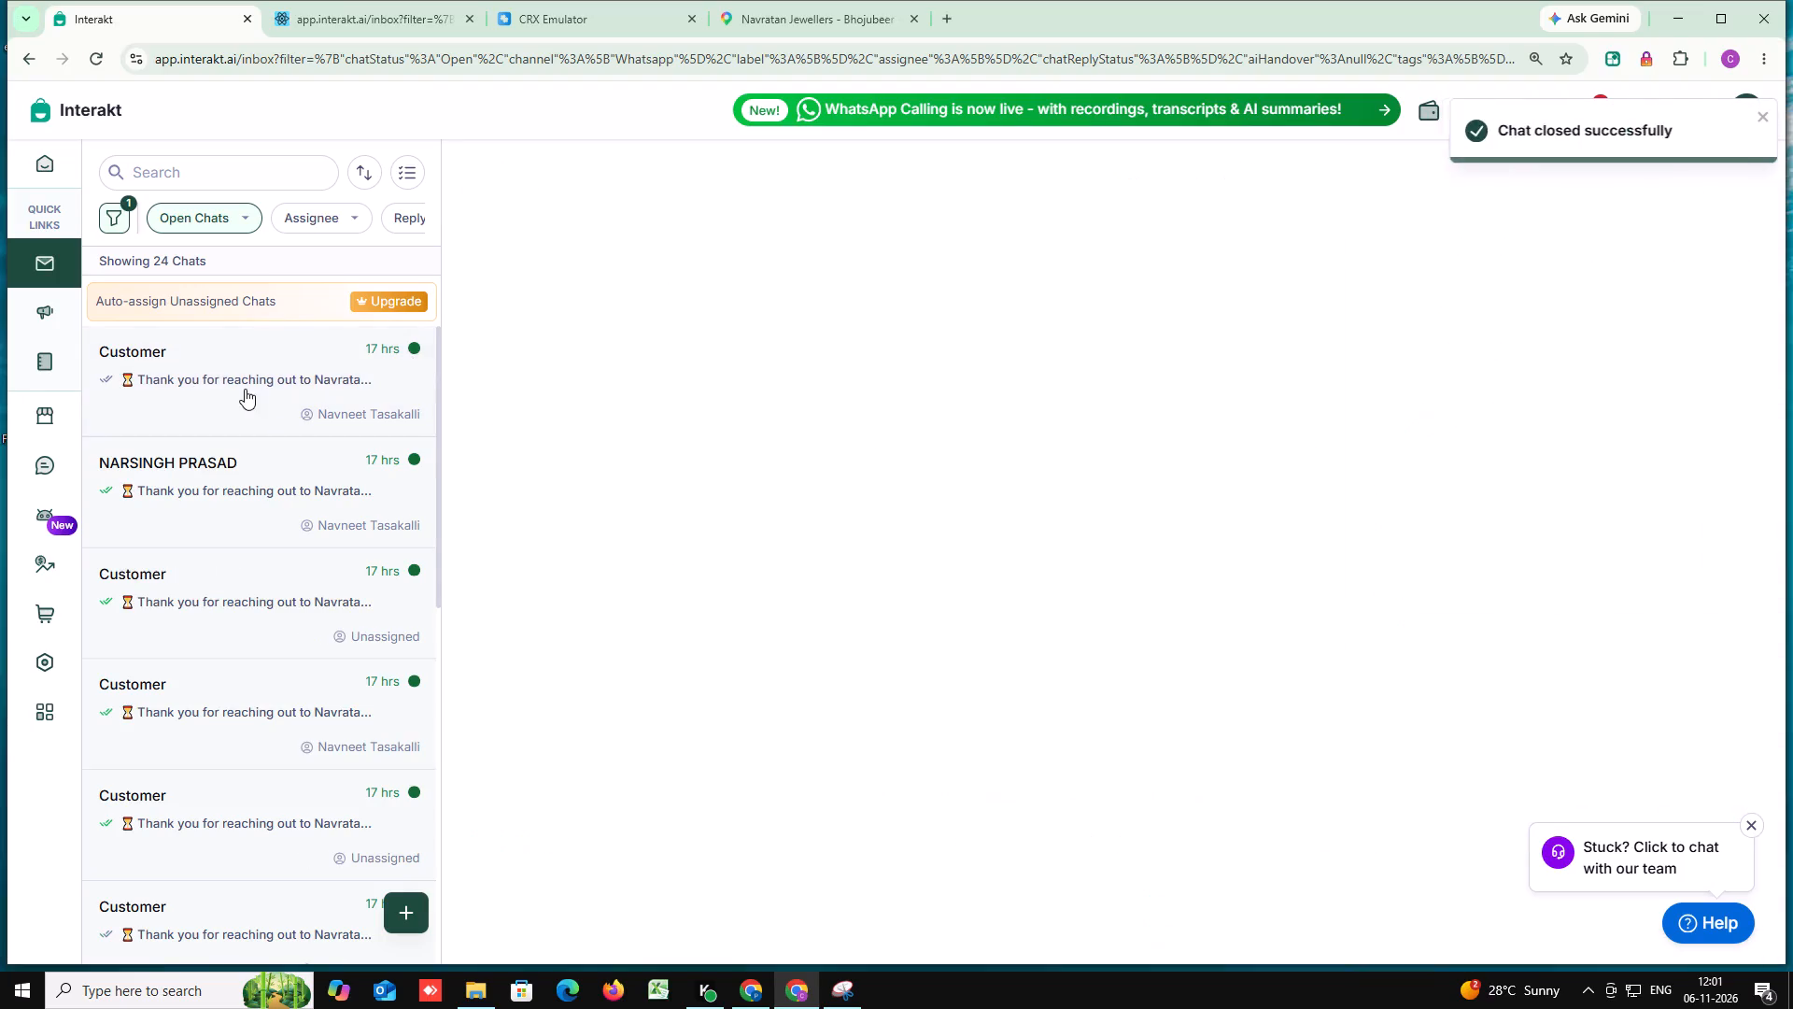
scroll(624, 504, "up", 5)
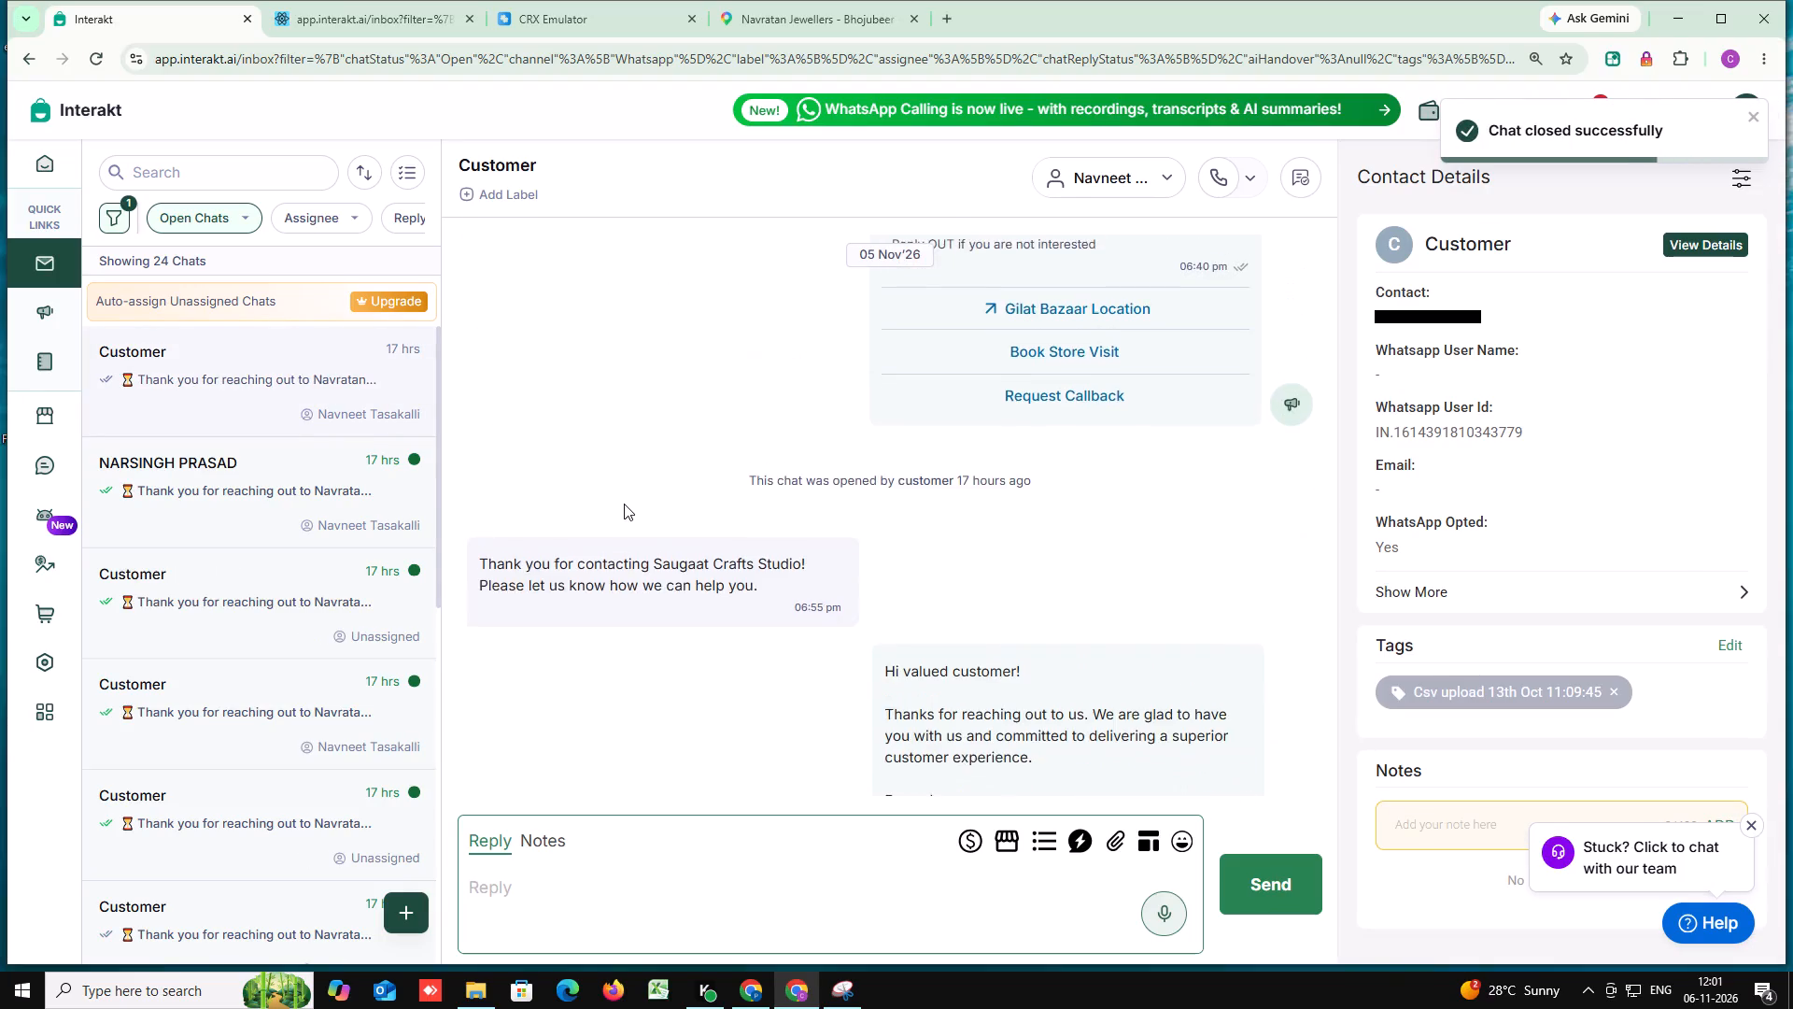
scroll(624, 504, "up", 4)
scroll(1236, 252, "up", 3)
left_click(1301, 191)
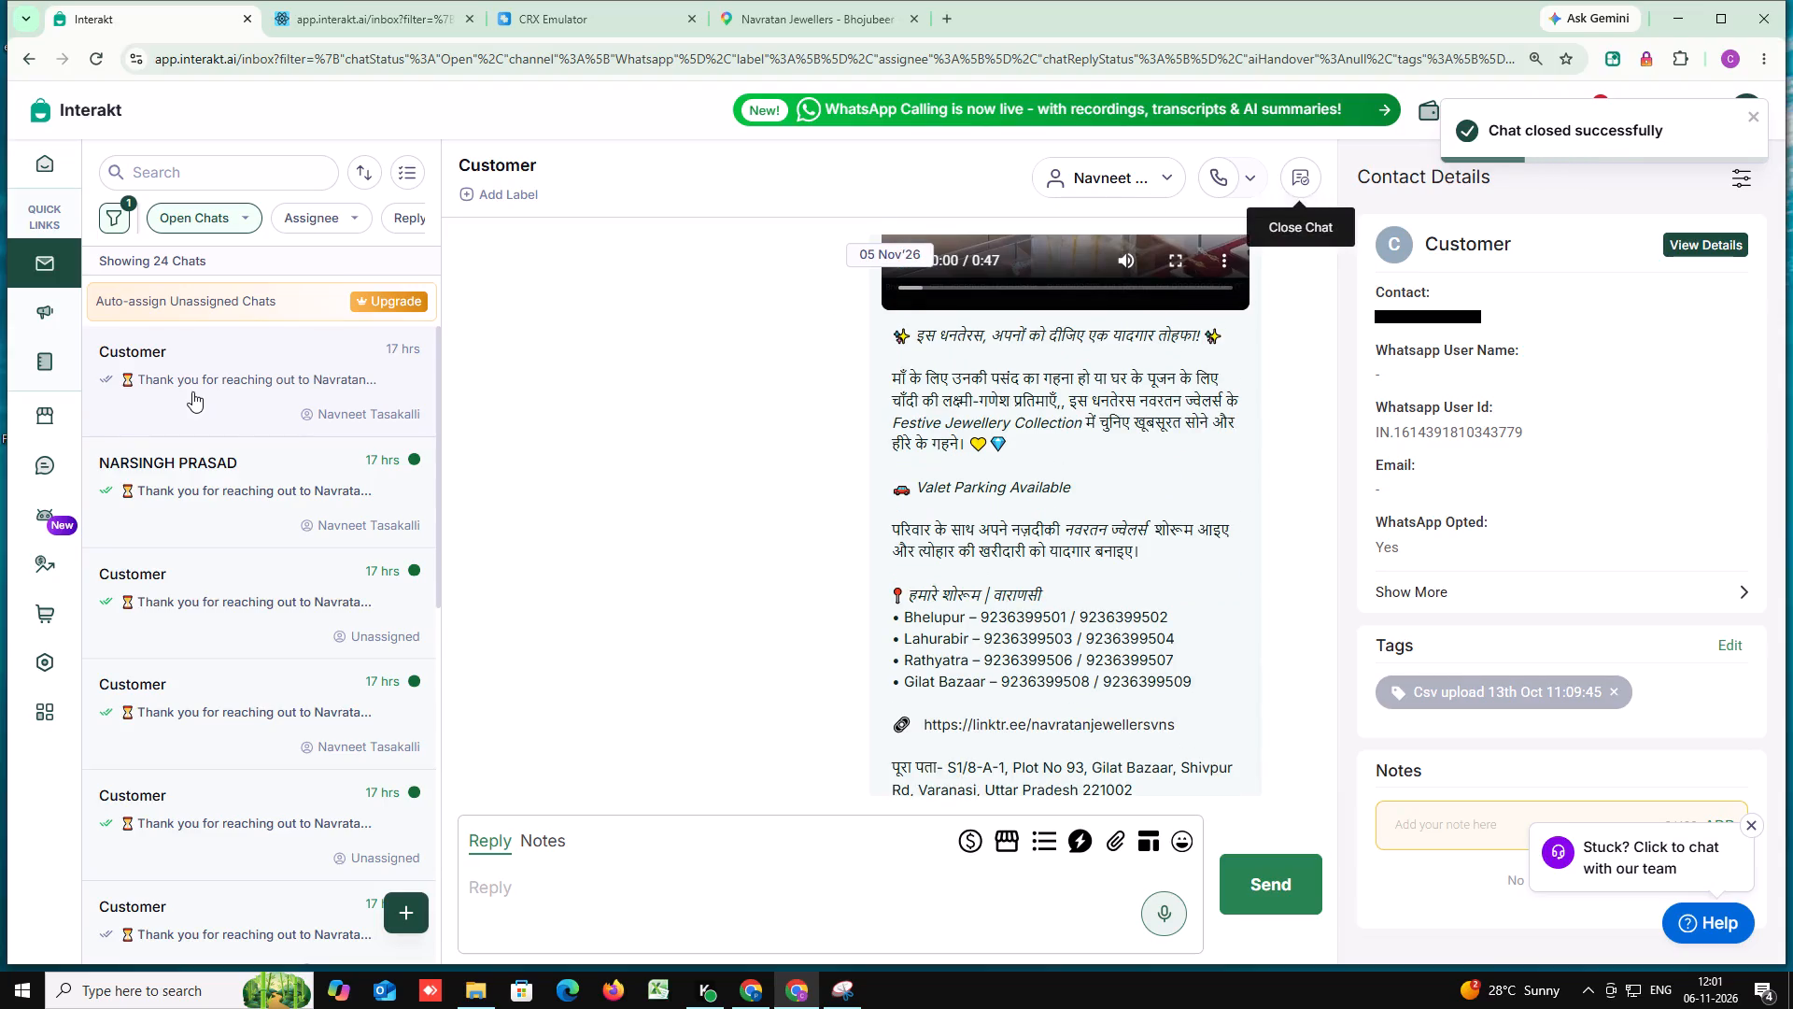
Open the first chat in the open chats list and start a new snip in Snipping Tool of the customer's making charge question.
left_click(192, 391)
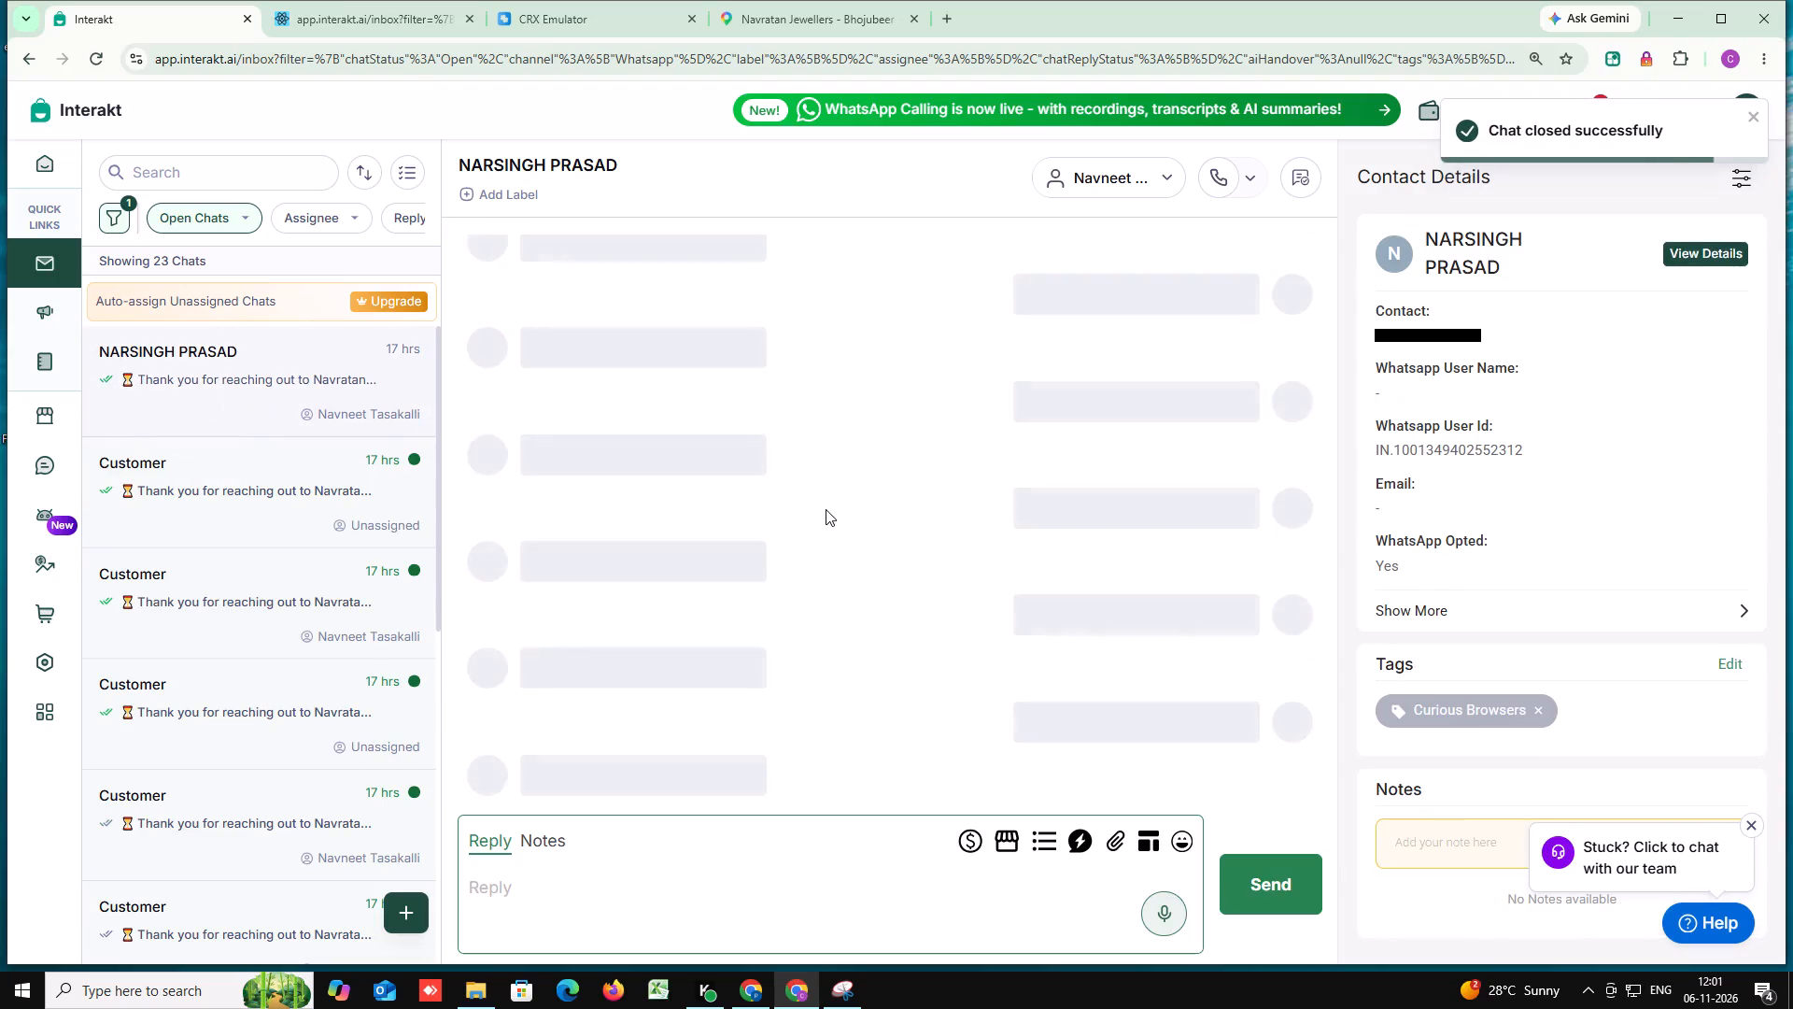
scroll(826, 509, "up", 7)
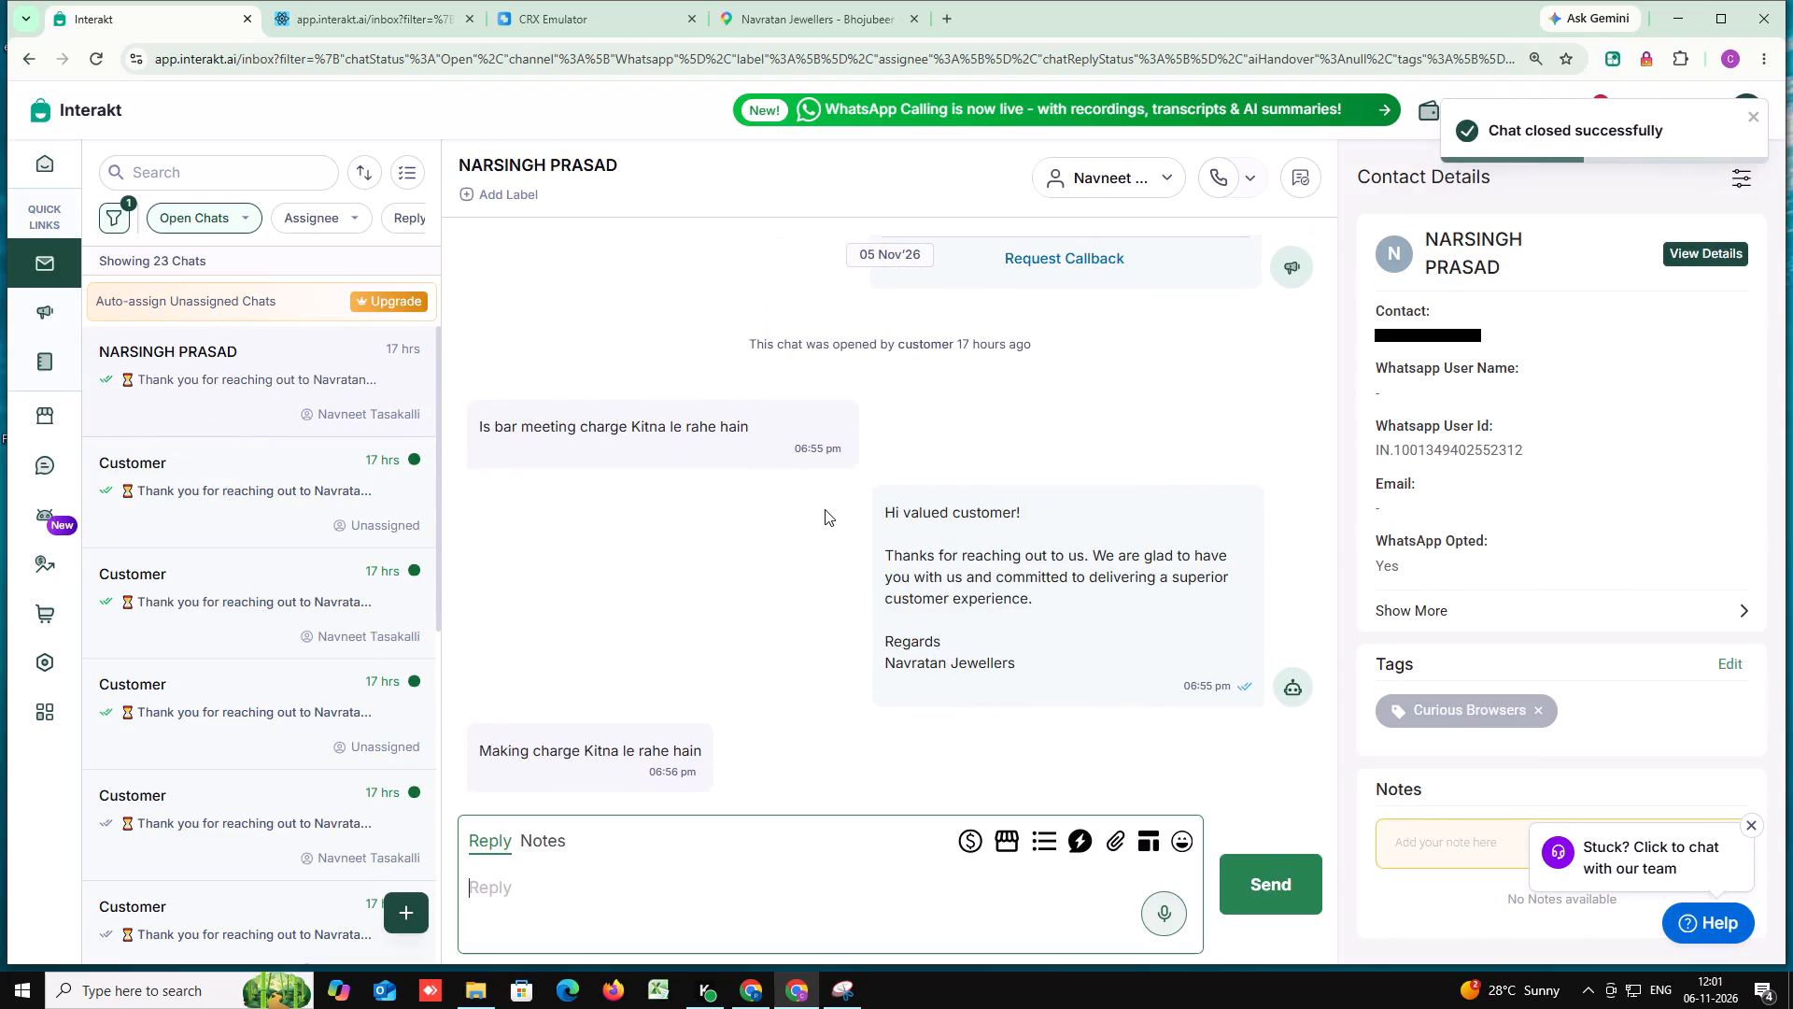
scroll(825, 509, "down", 1)
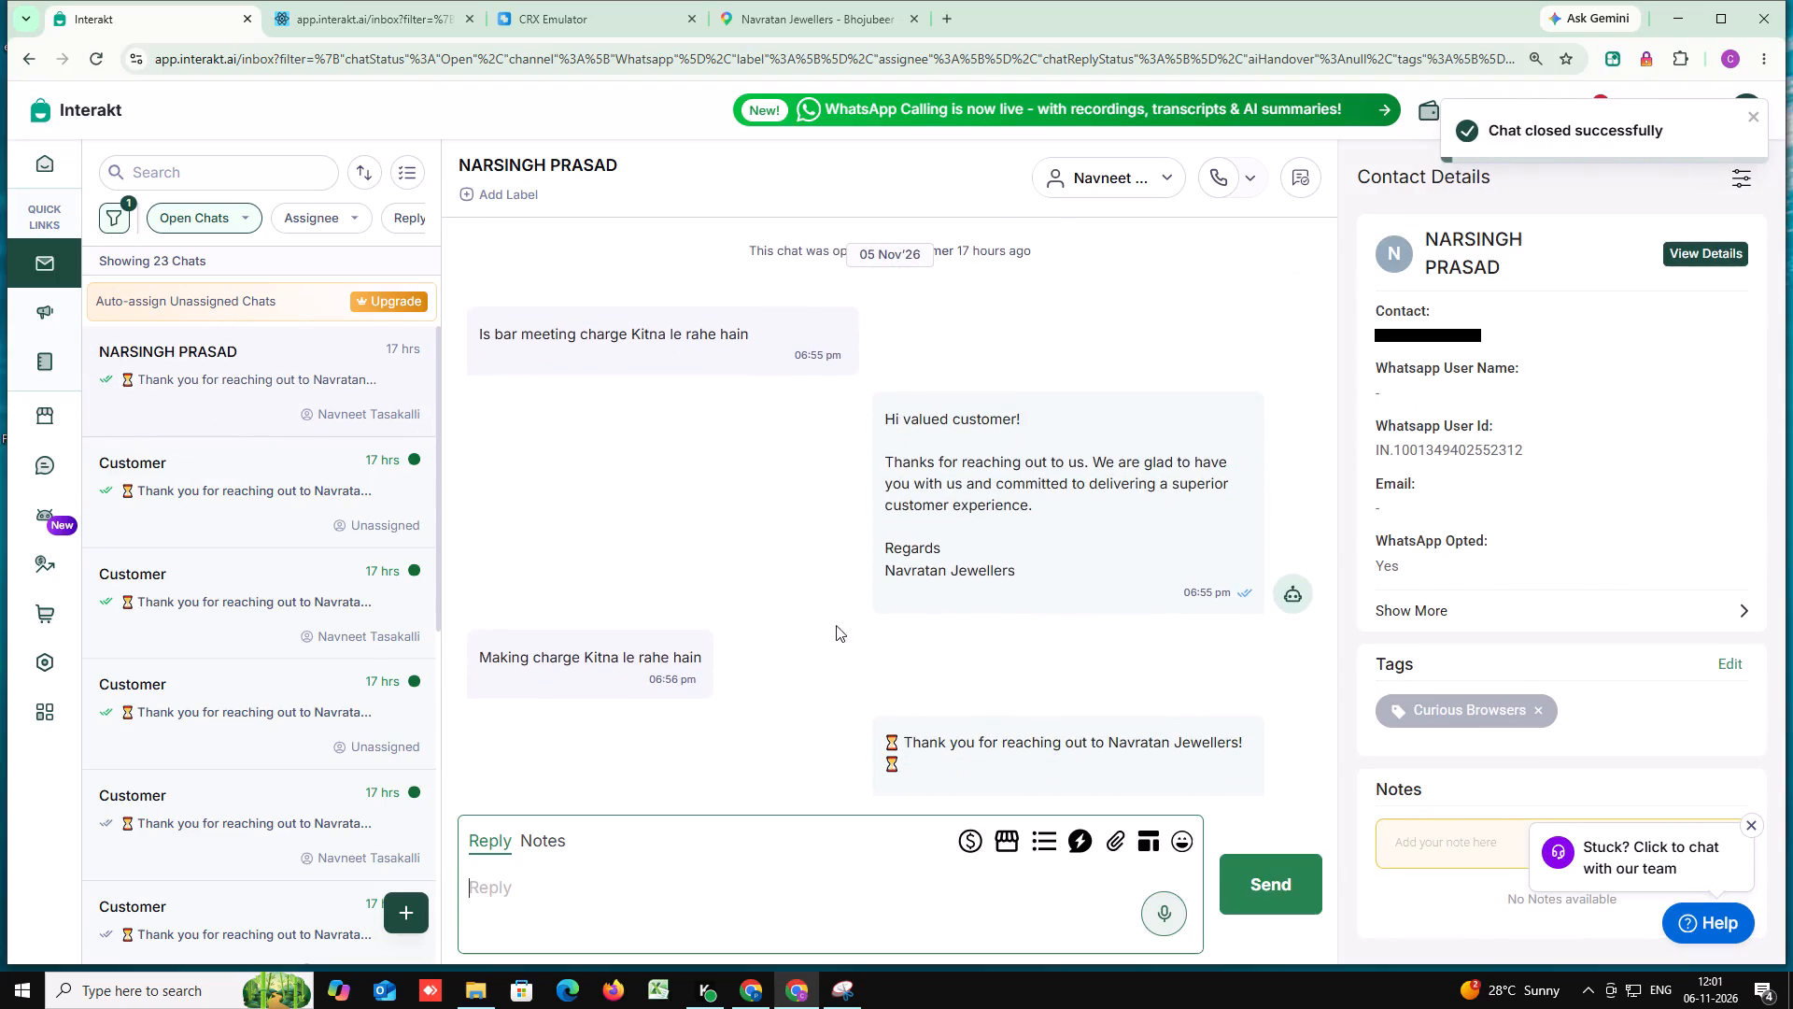
left_click(840, 990)
left_click(396, 64)
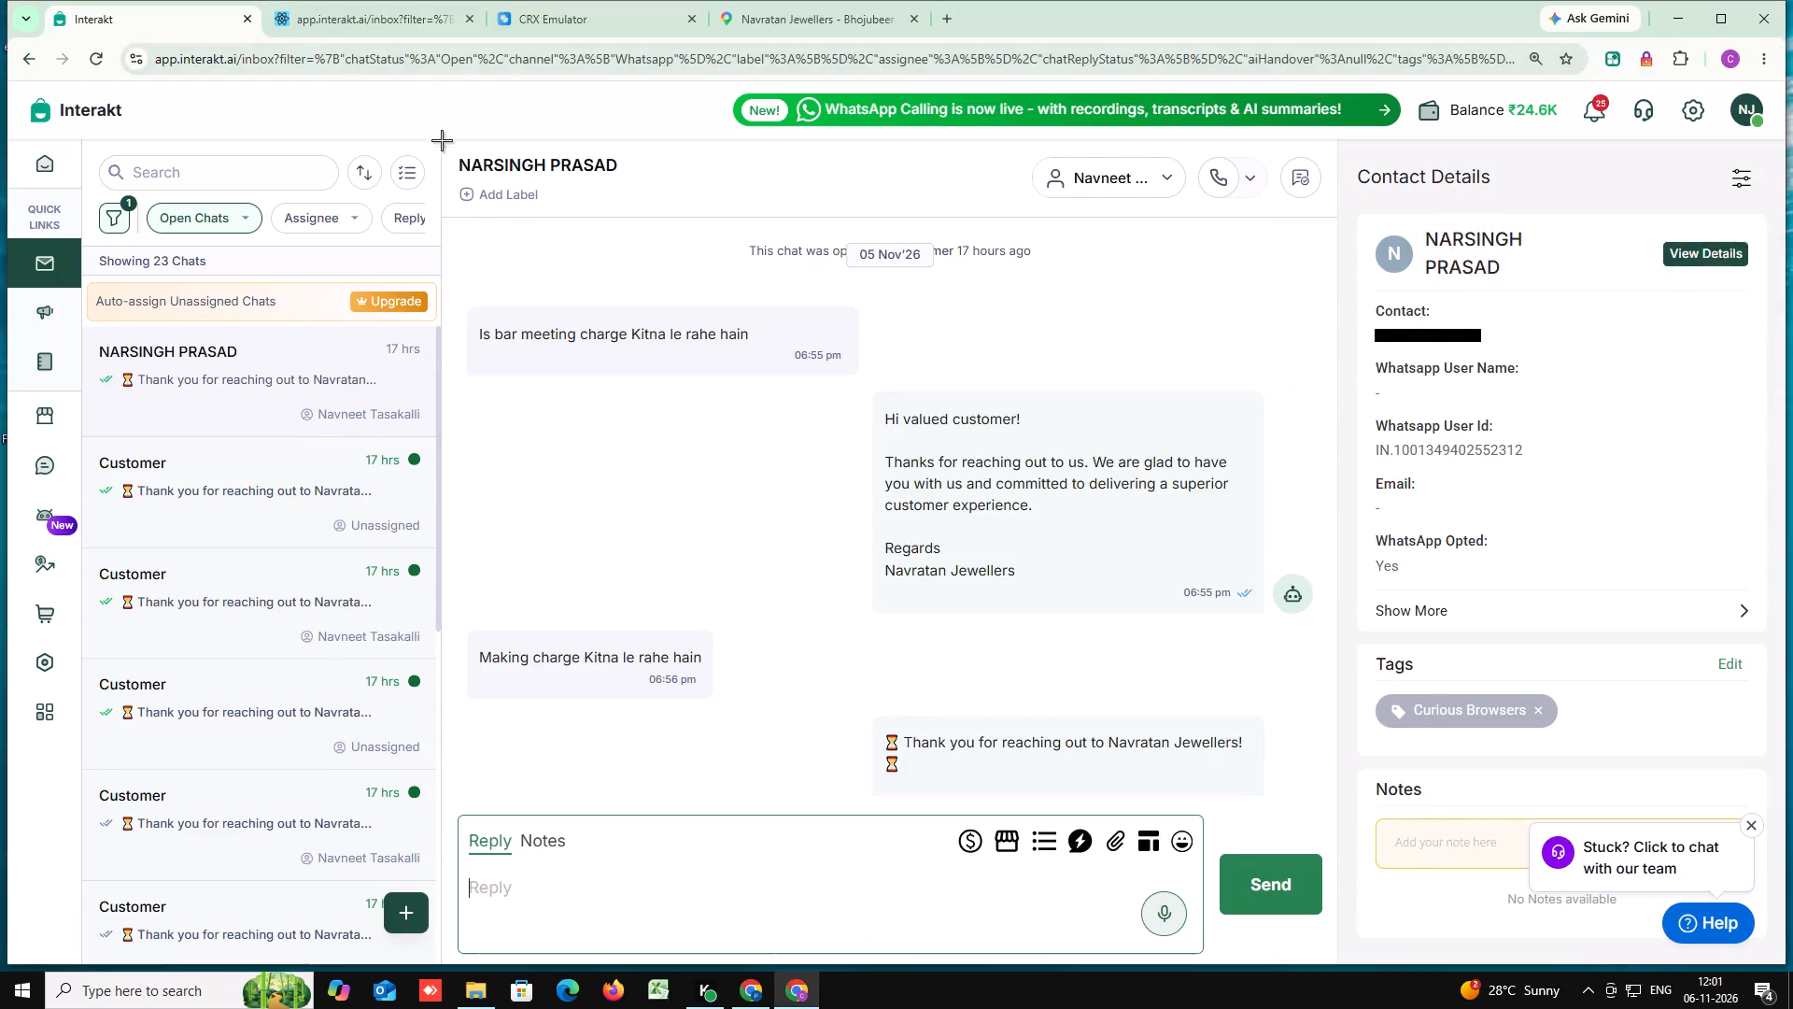
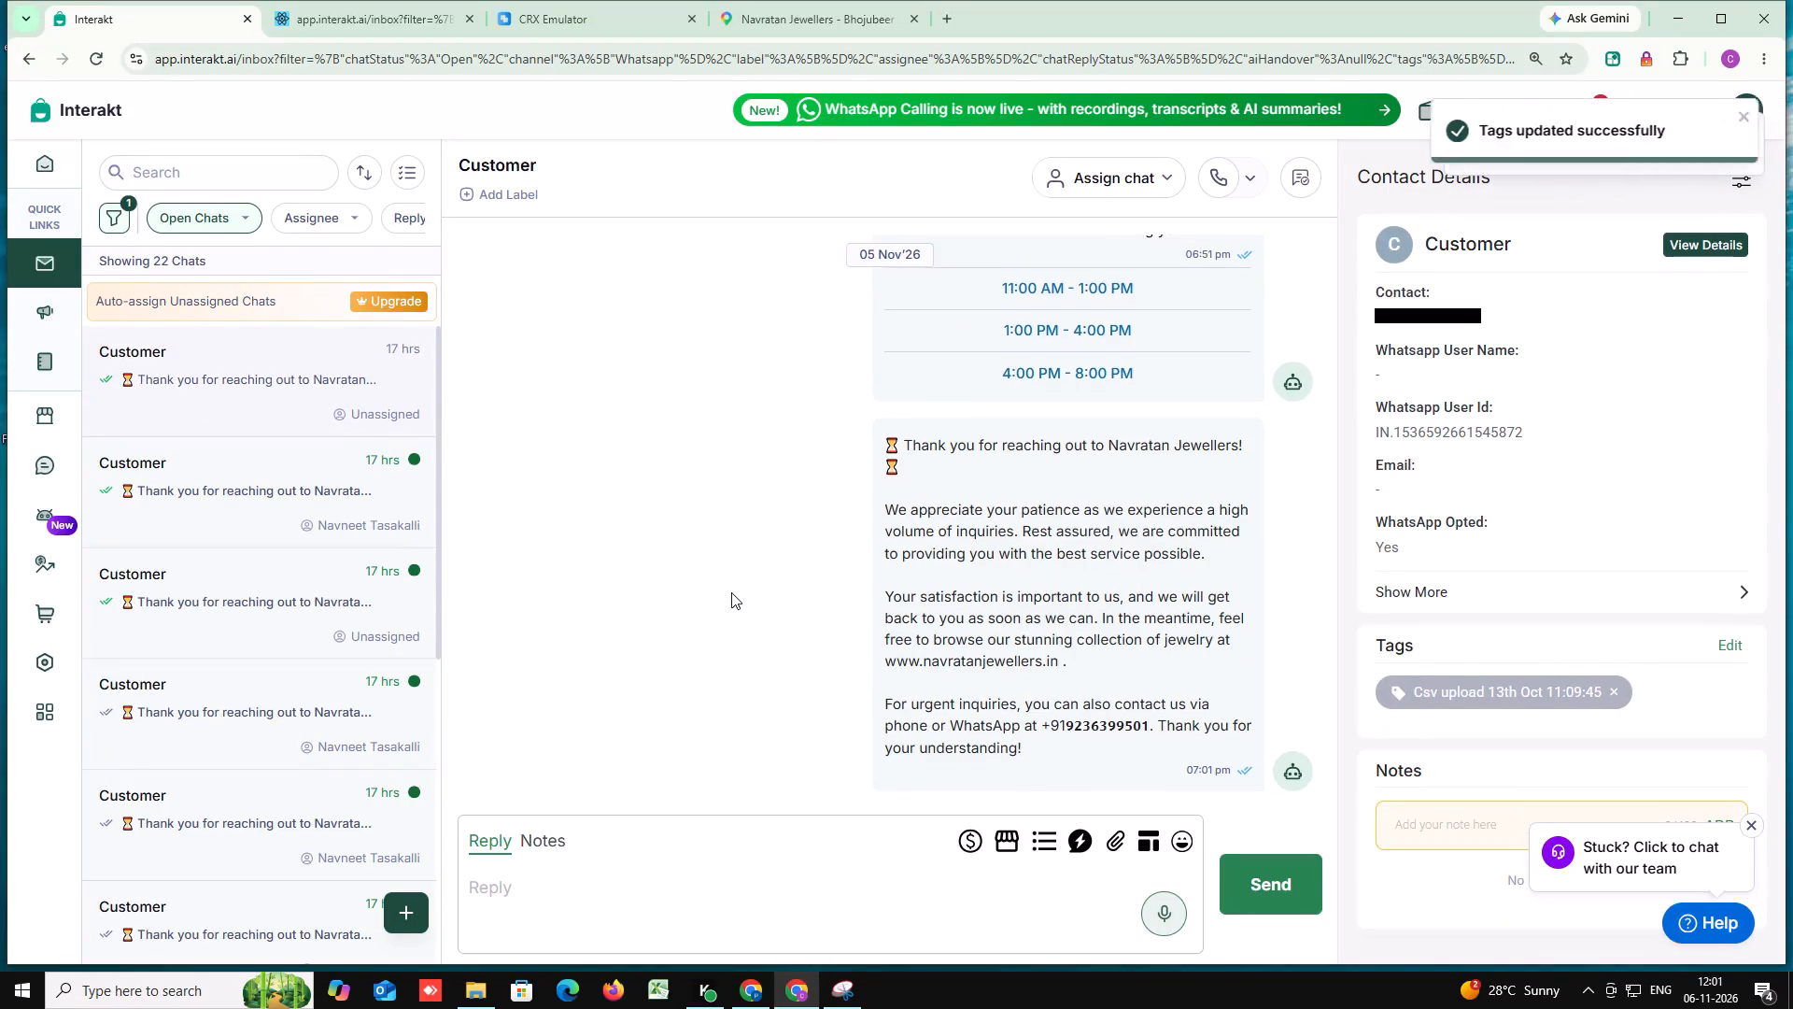
Check the customer's Book Store Visit and Request Callback messages from 05 Nov'26 and switch to Snipping Tool to capture them.
scroll(731, 592, "up", 10)
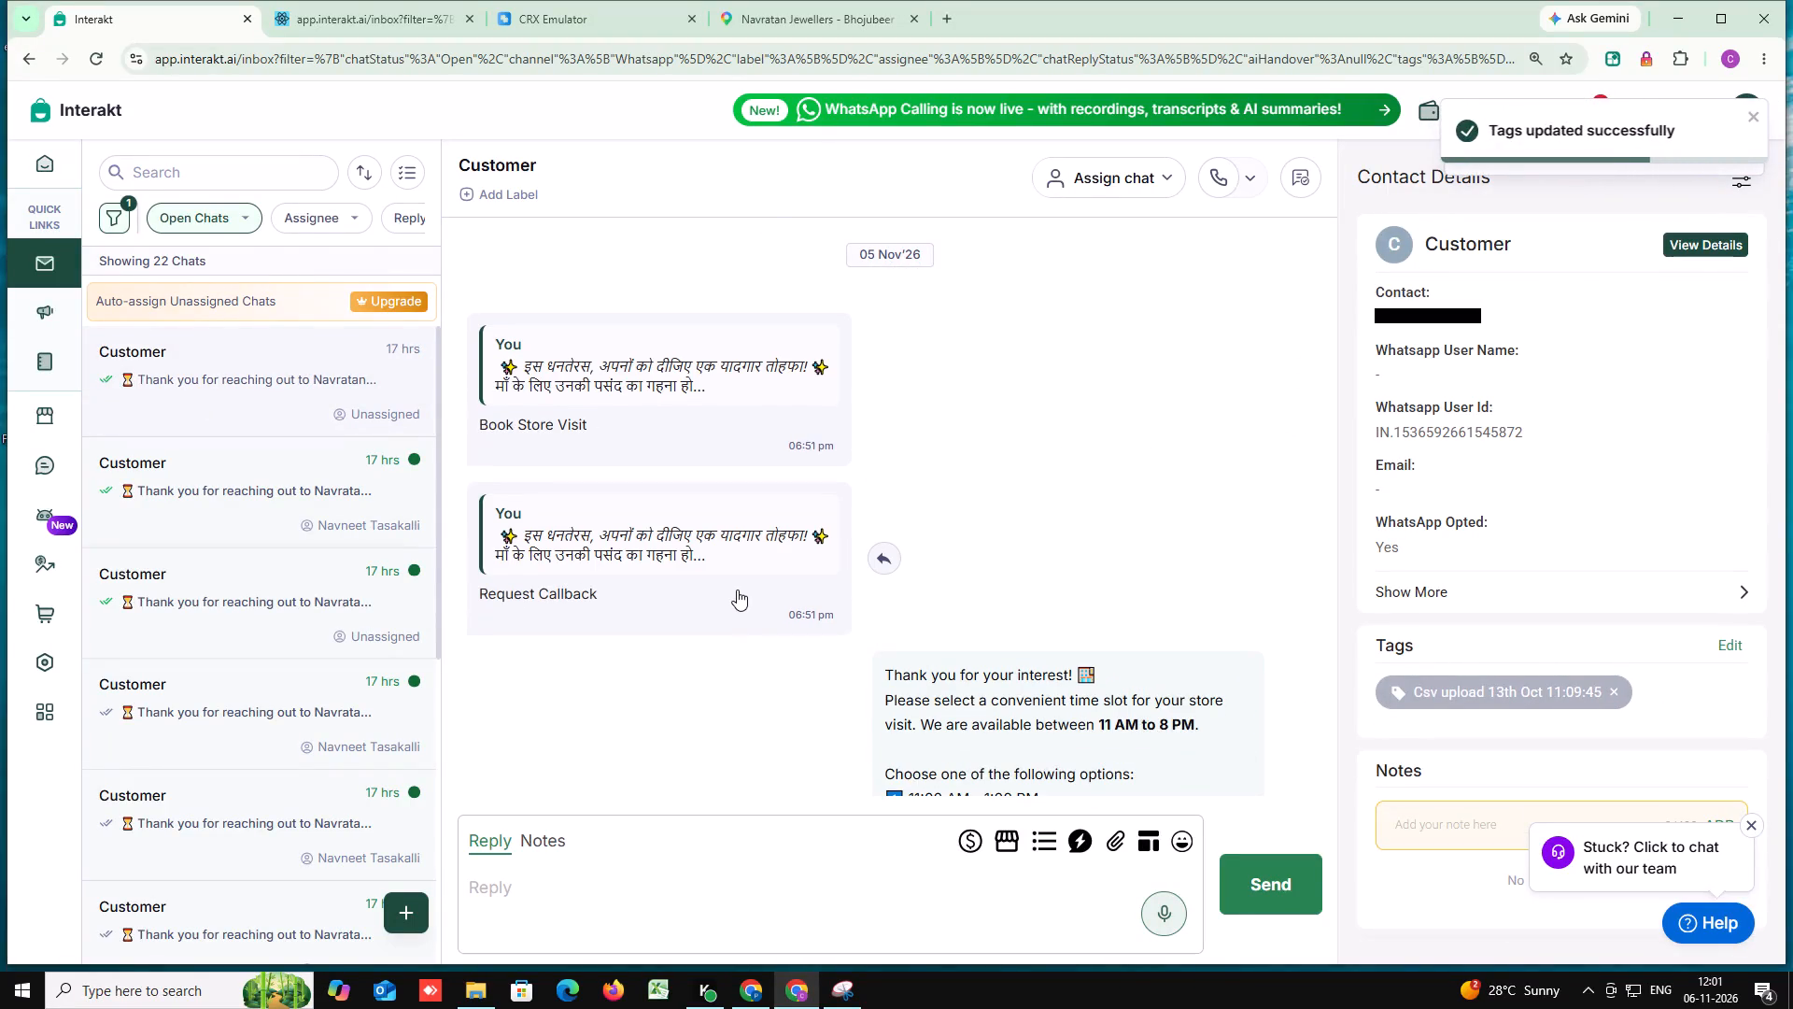
scroll(737, 590, "down", 1)
left_click(840, 999)
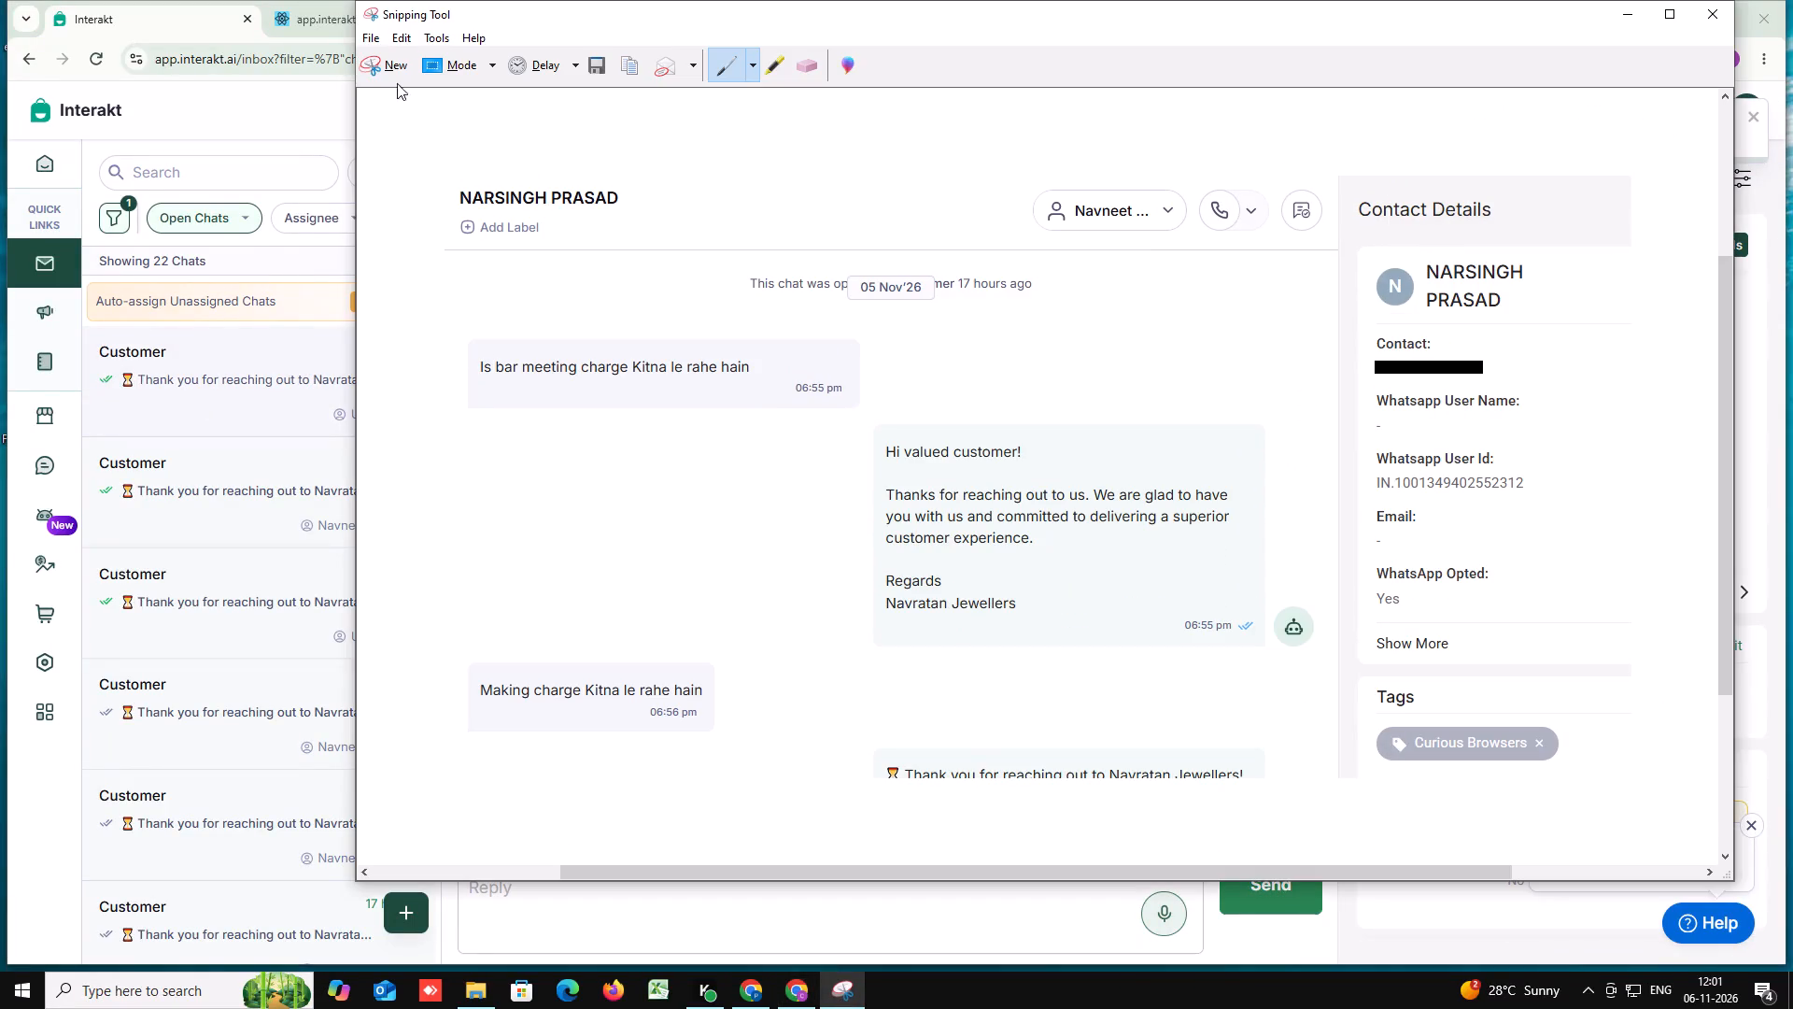
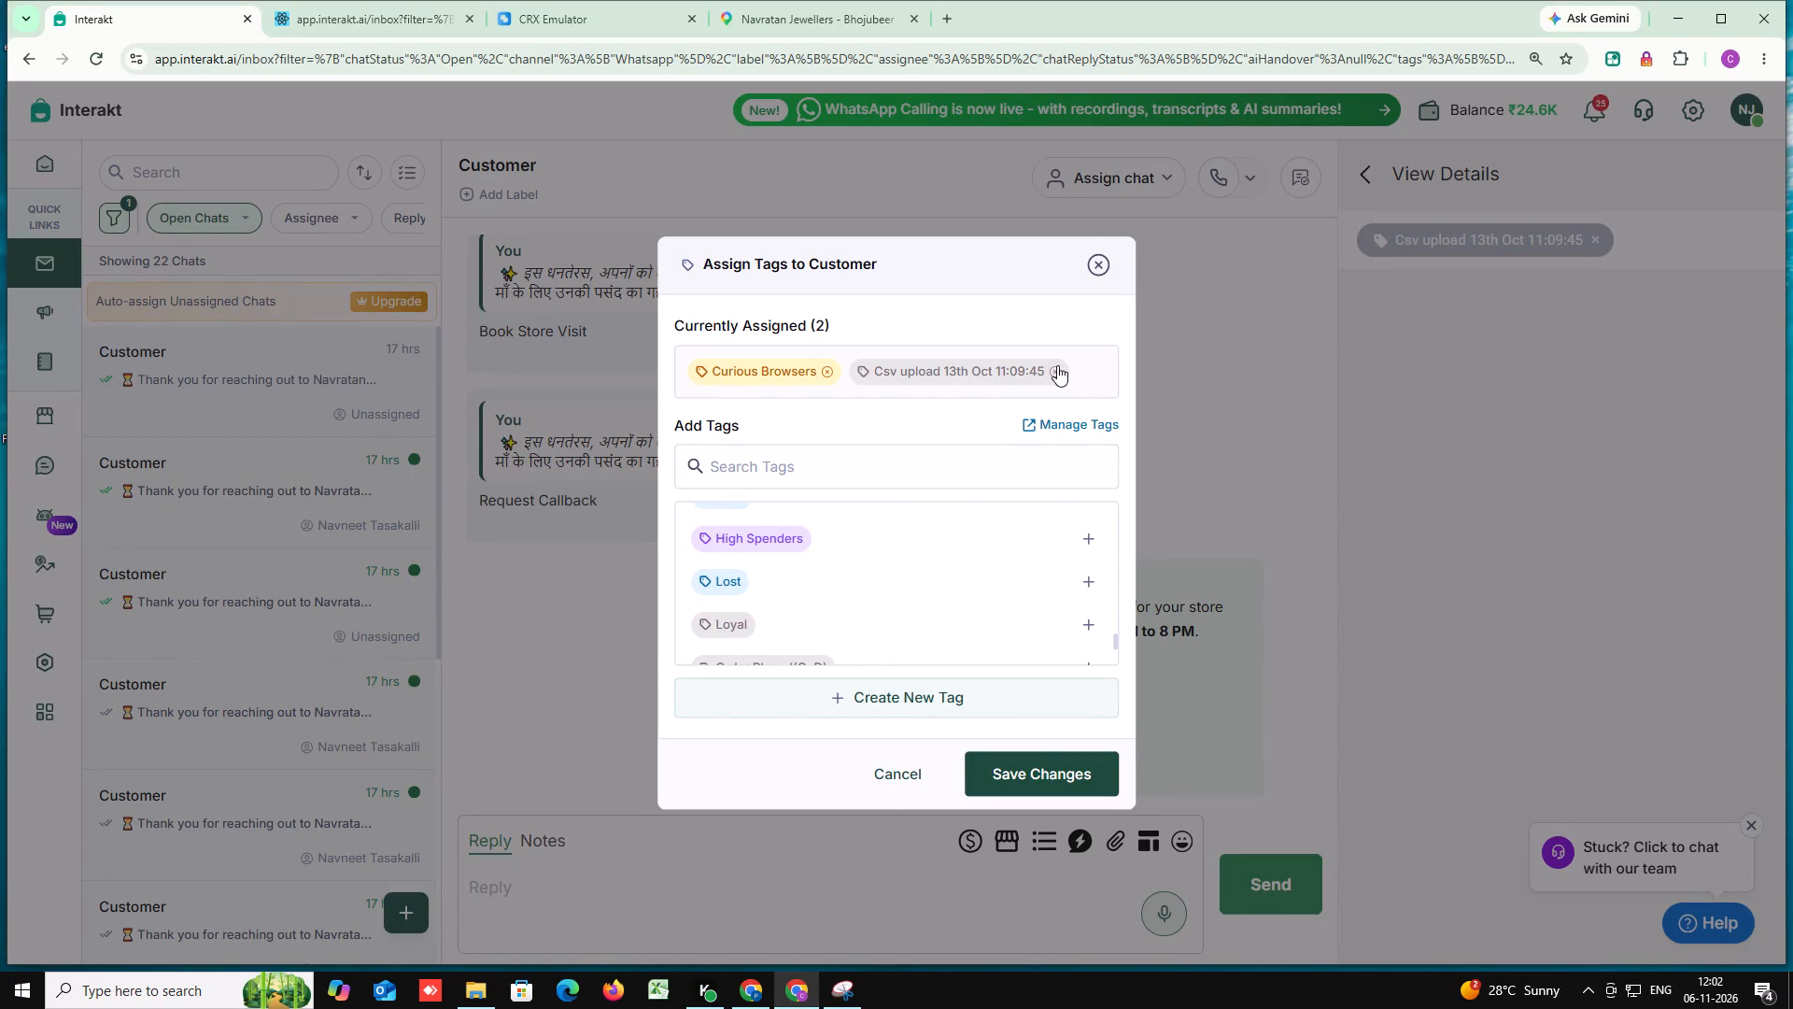
Save the customer's tags with only Curious Browsers assigned and close the chat.
left_click(1017, 754)
left_click(1311, 171)
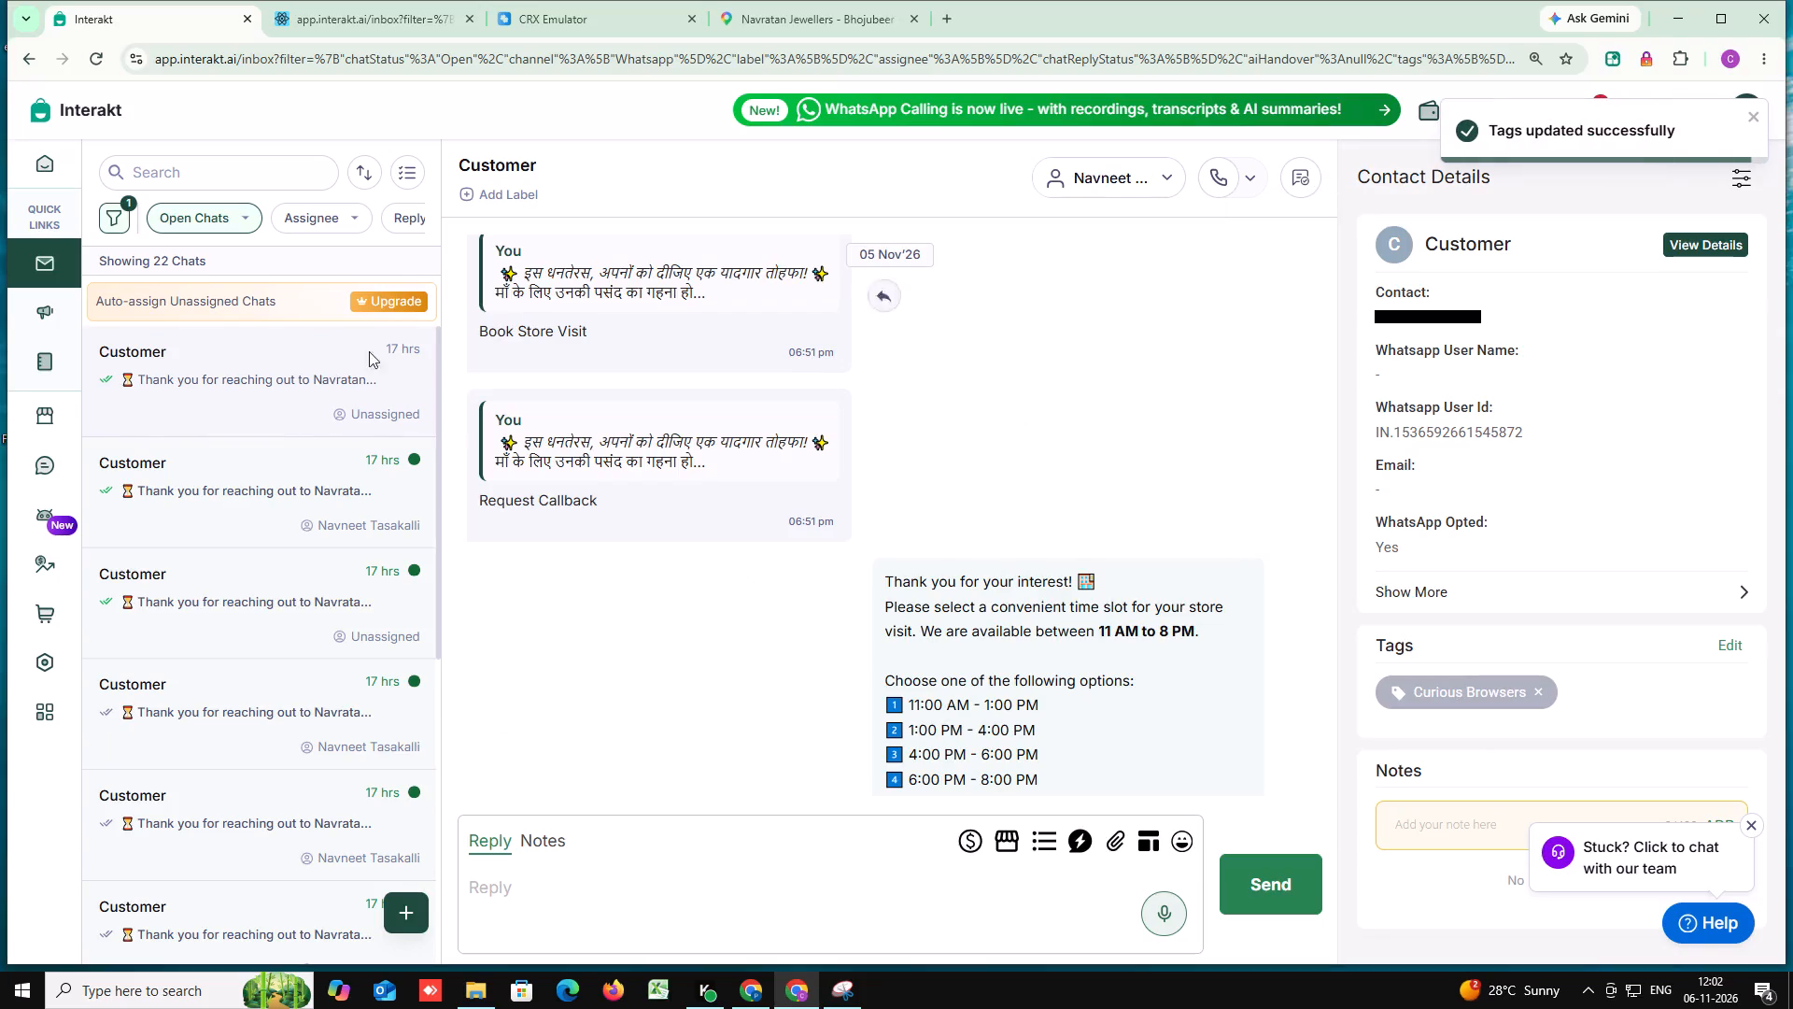
Open the first chat in the open chats list, check its earlier 05 Nov'26 messages and close the chat.
left_click(224, 379)
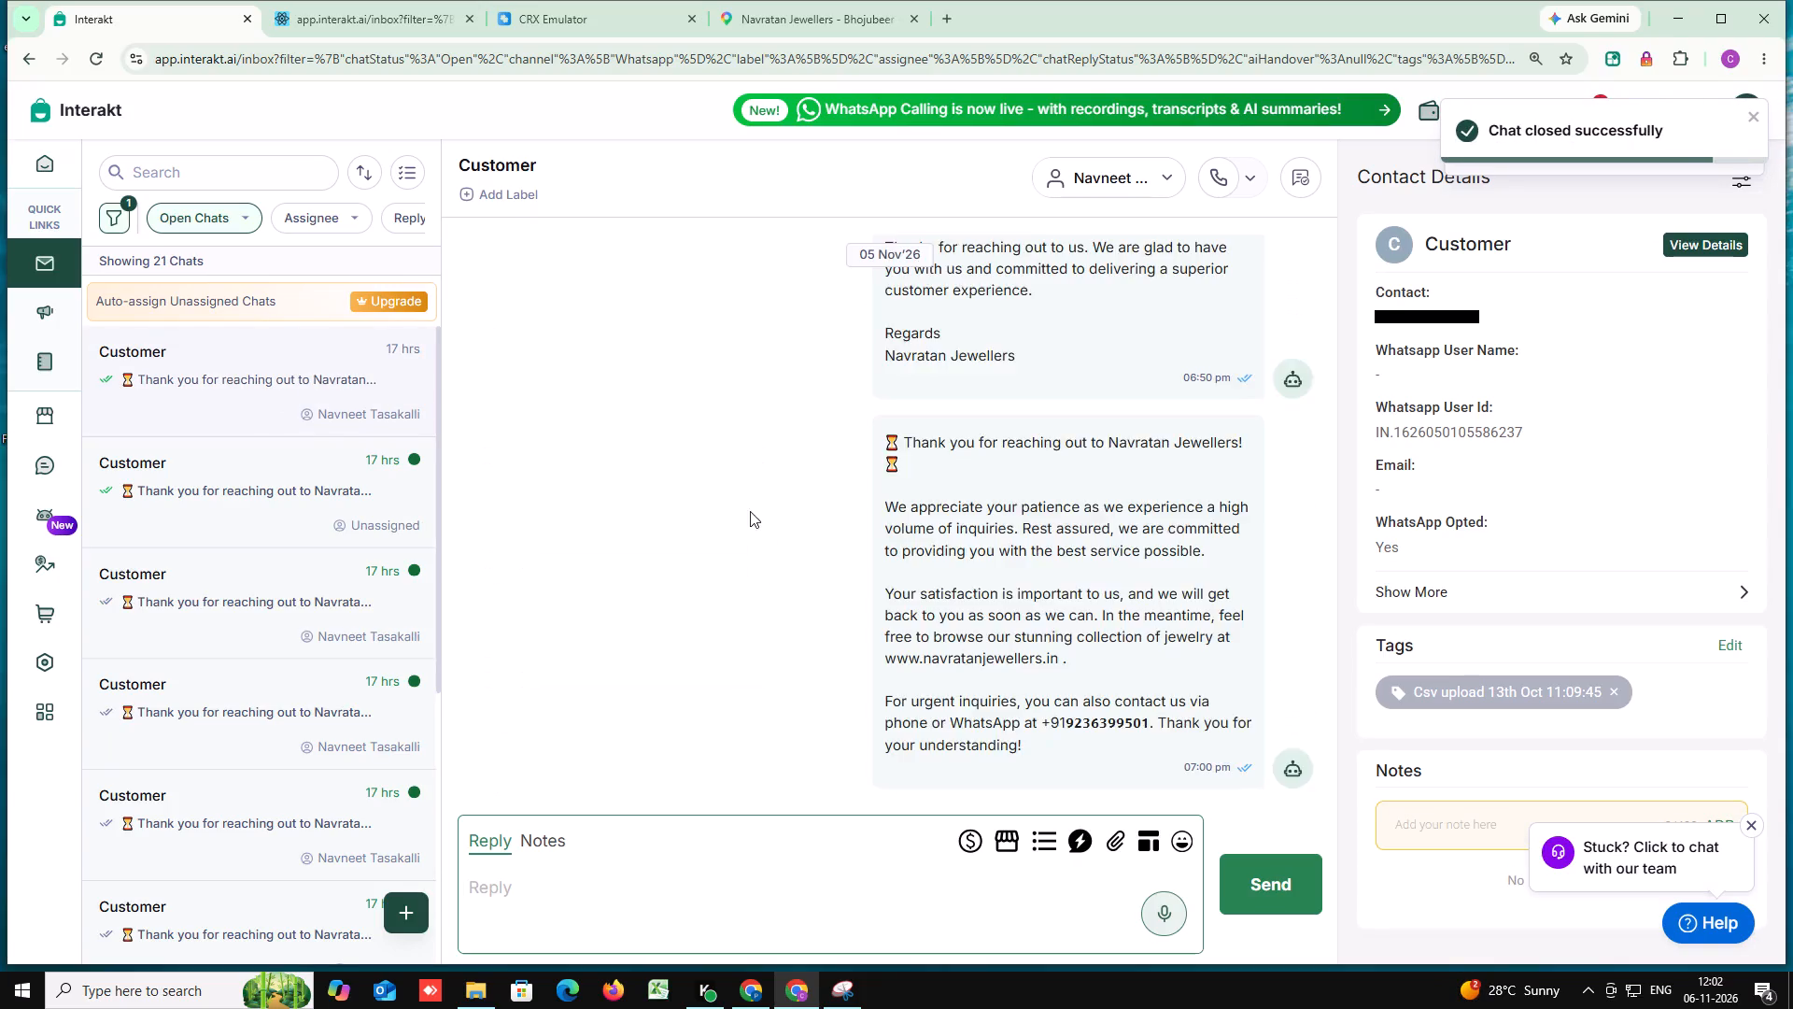
scroll(749, 502, "up", 10)
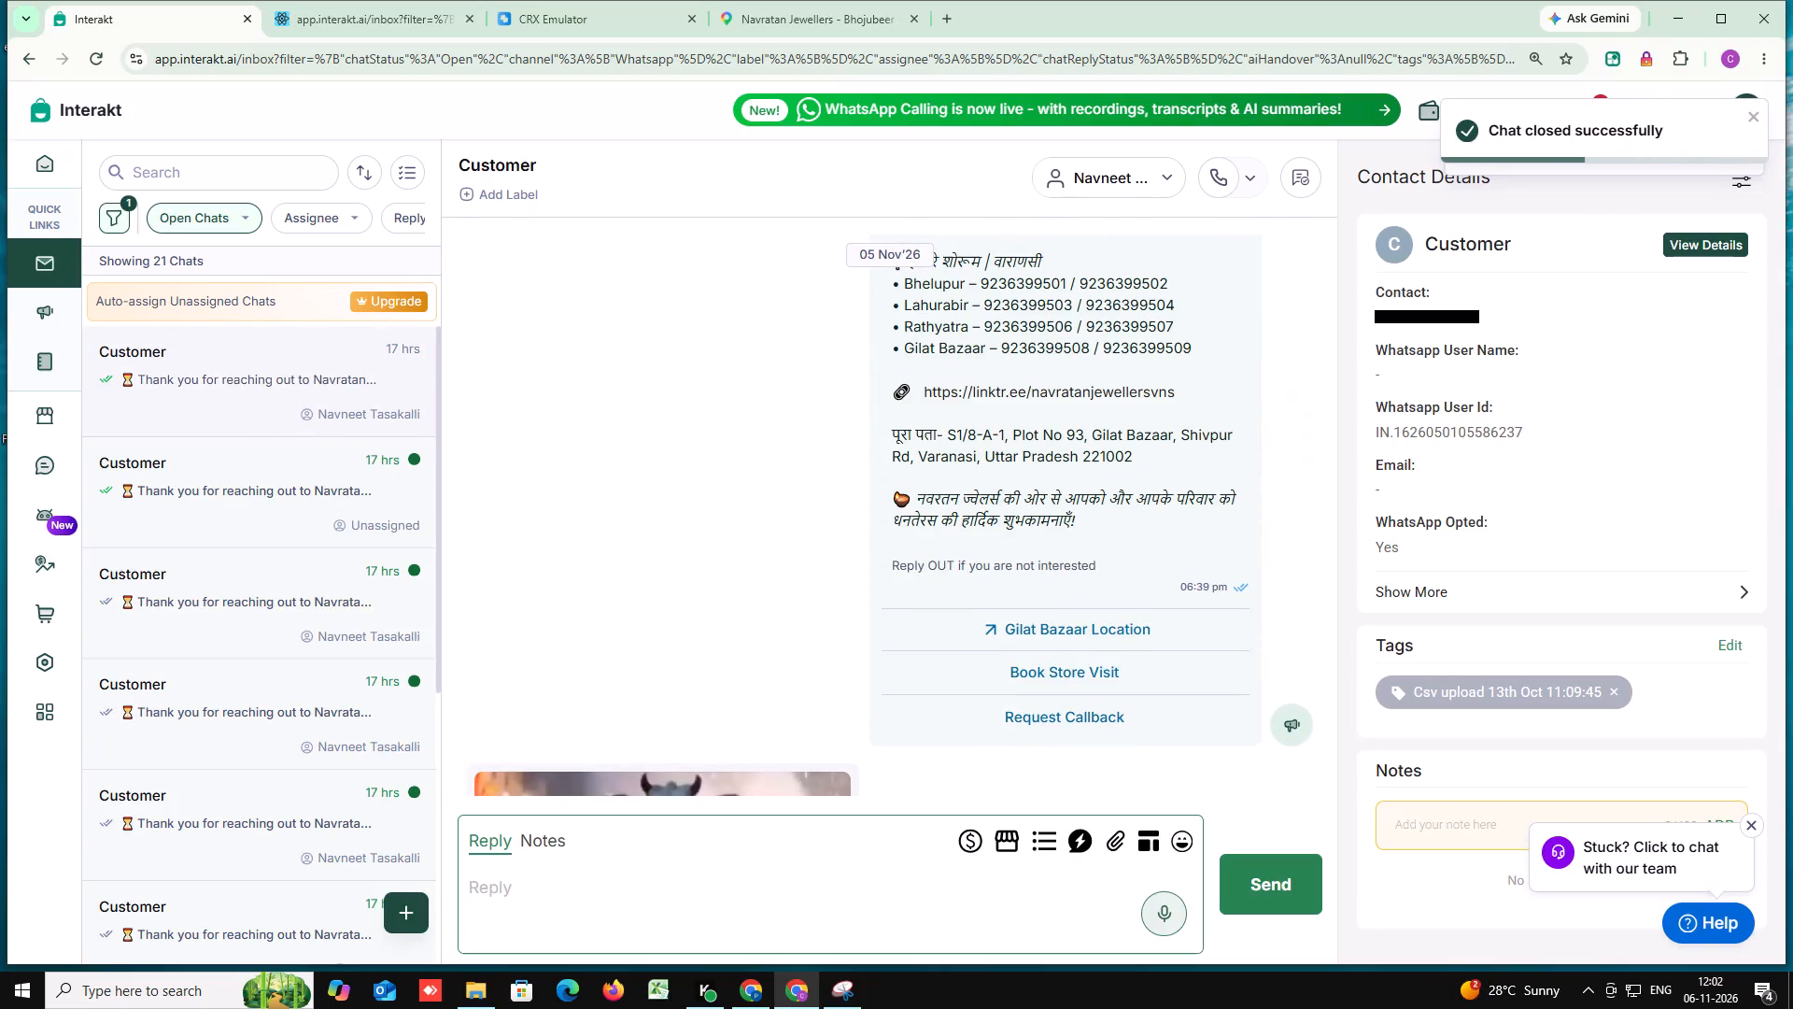
left_click(1297, 195)
Open the first remaining open chat, check its 05 Nov'26 messages and remove the Csv upload 23rd Mar 02:21 tag.
left_click(259, 395)
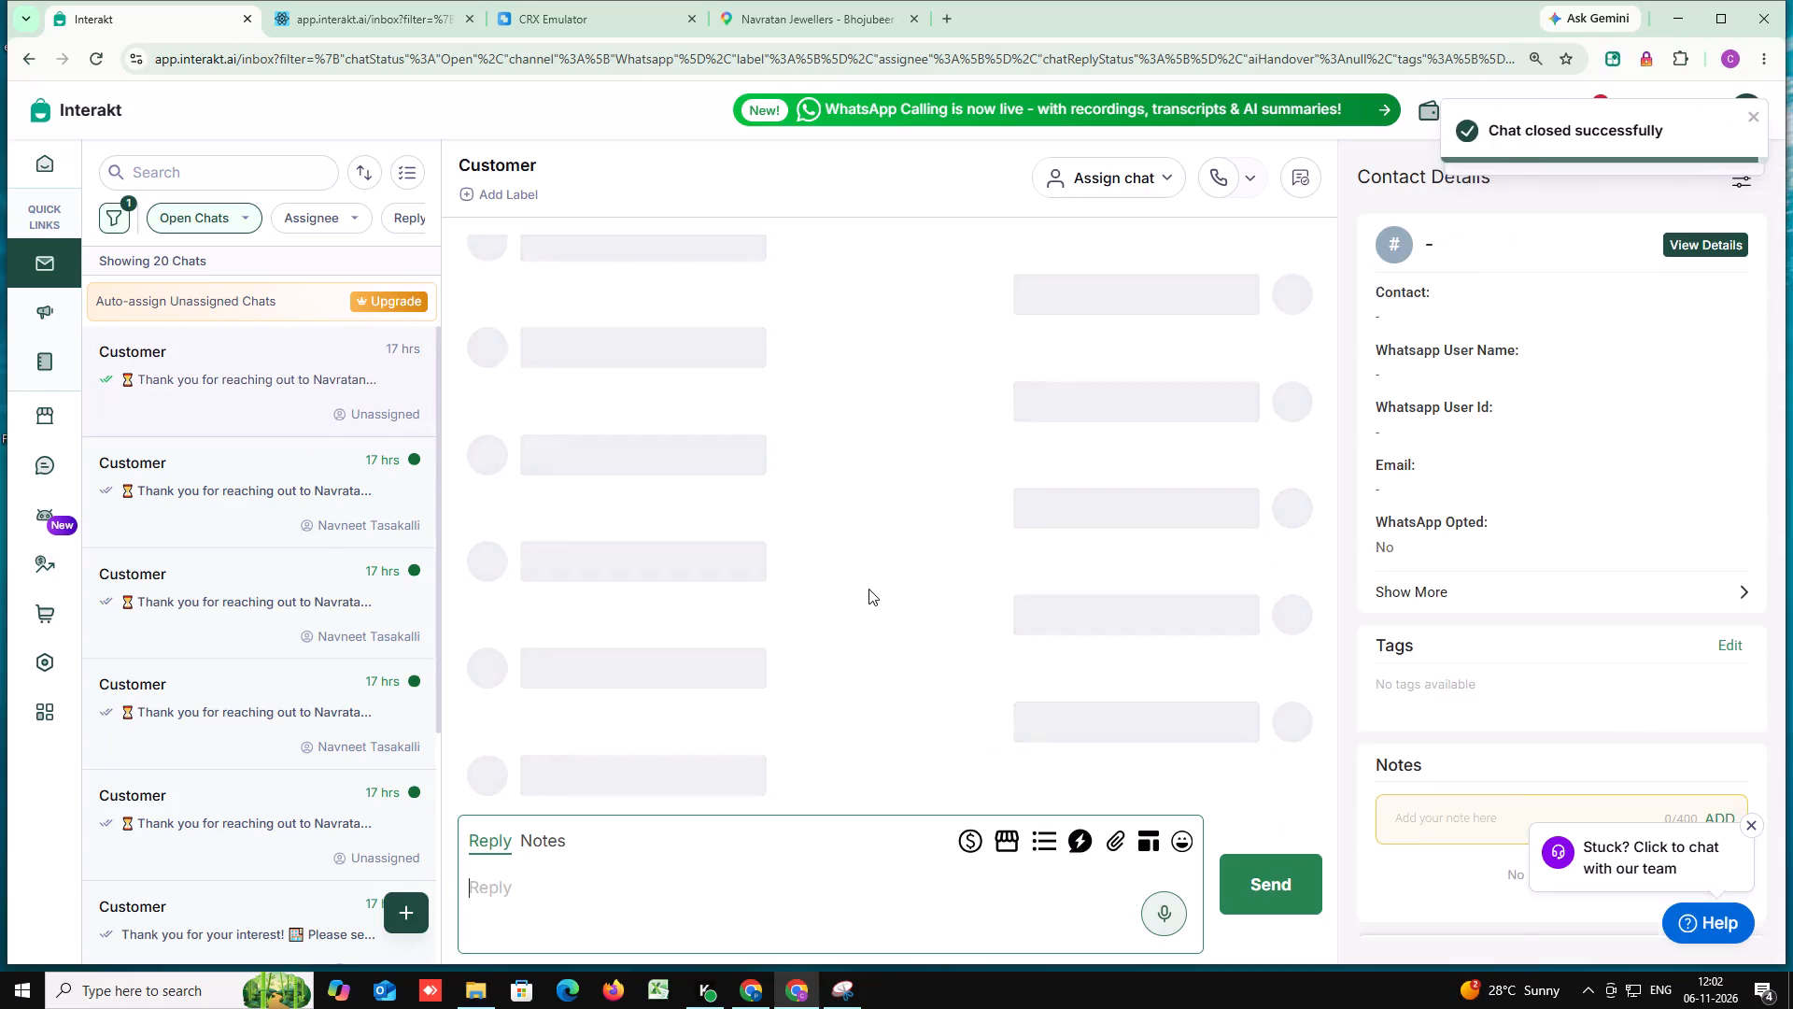
scroll(828, 580, "up", 8)
scroll(825, 577, "down", 2)
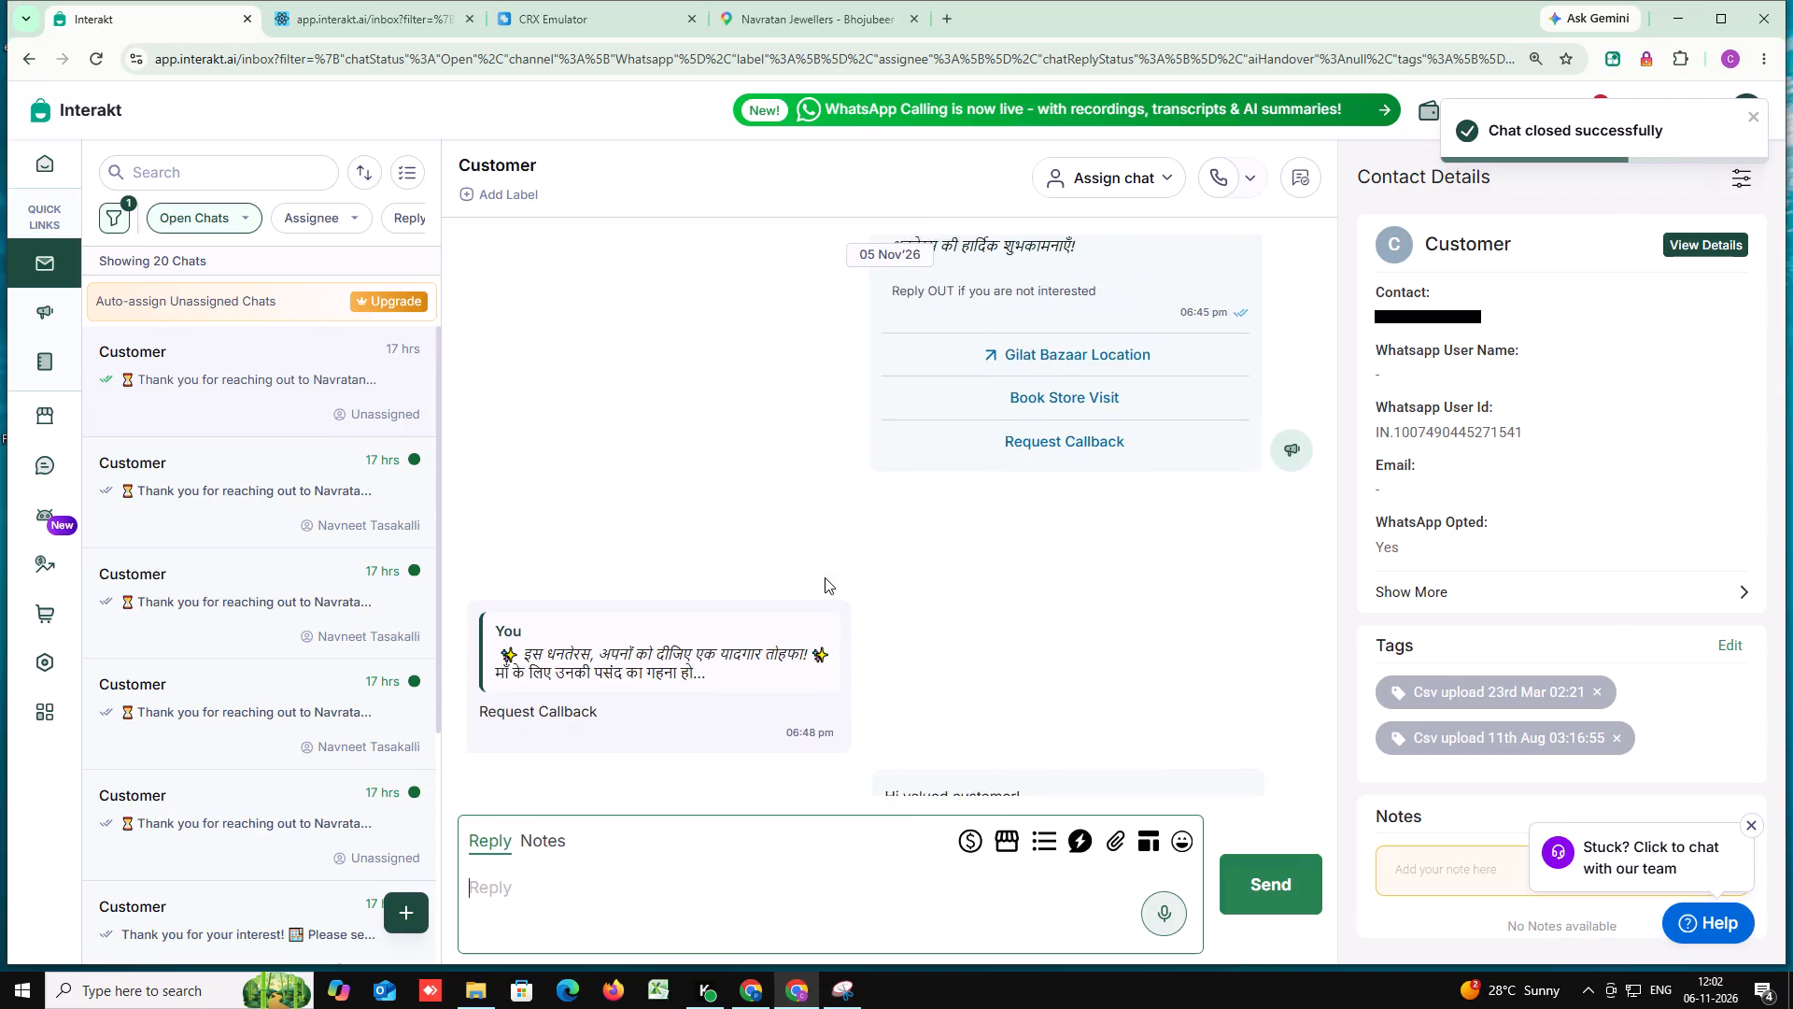
left_click(1602, 687)
left_click(1602, 690)
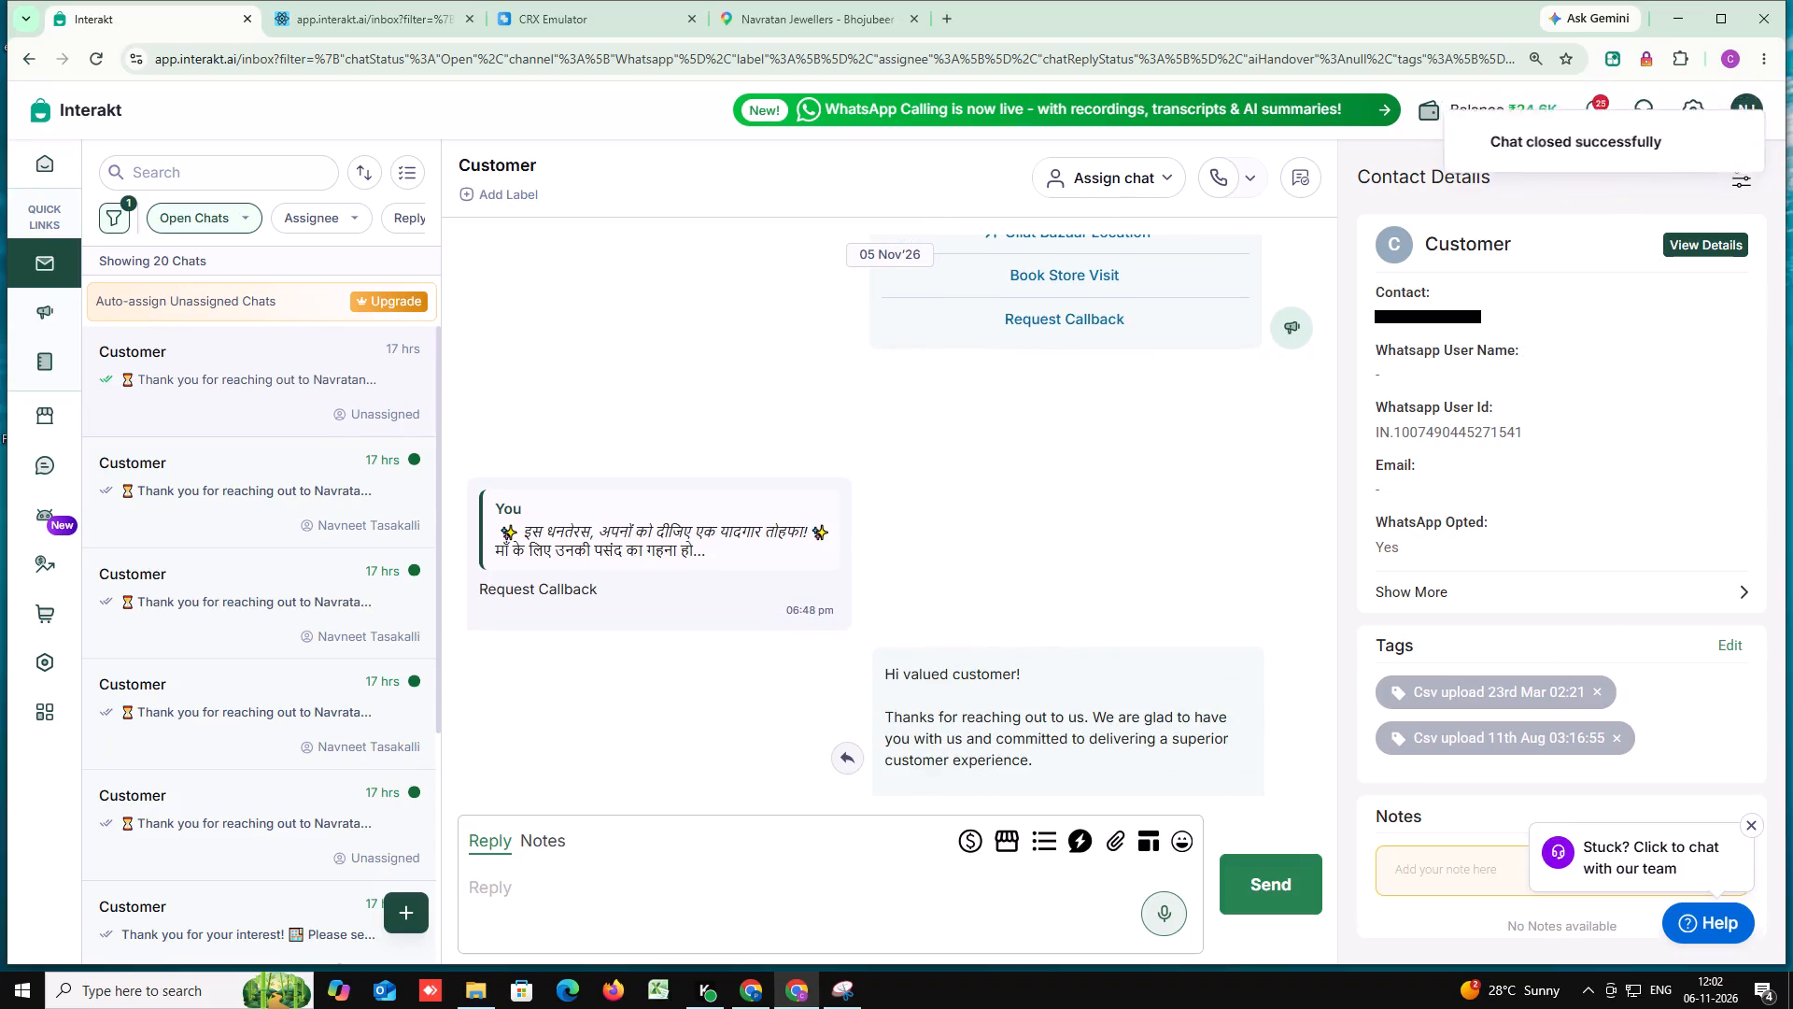
Switch to Snipping Tool and capture the chat's Request Callback message together with the customer's contact details.
left_click(848, 995)
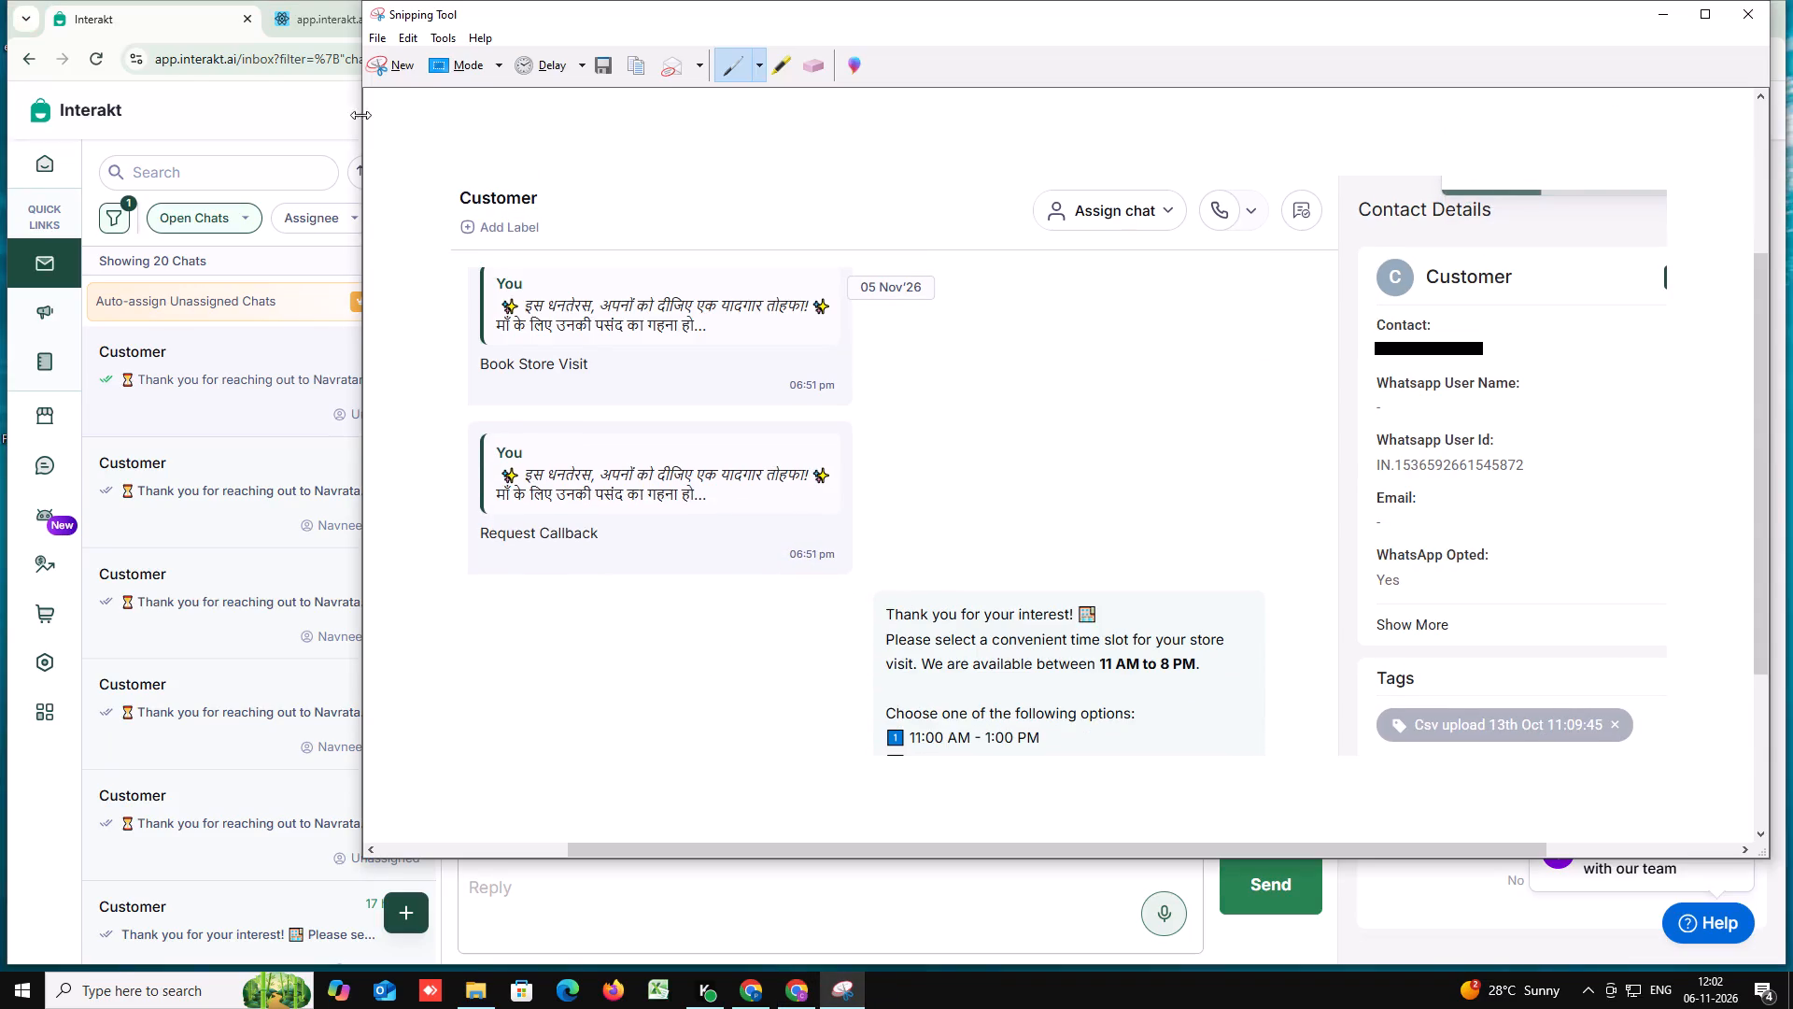
left_click(404, 61)
left_click_drag(445, 146, 1503, 722)
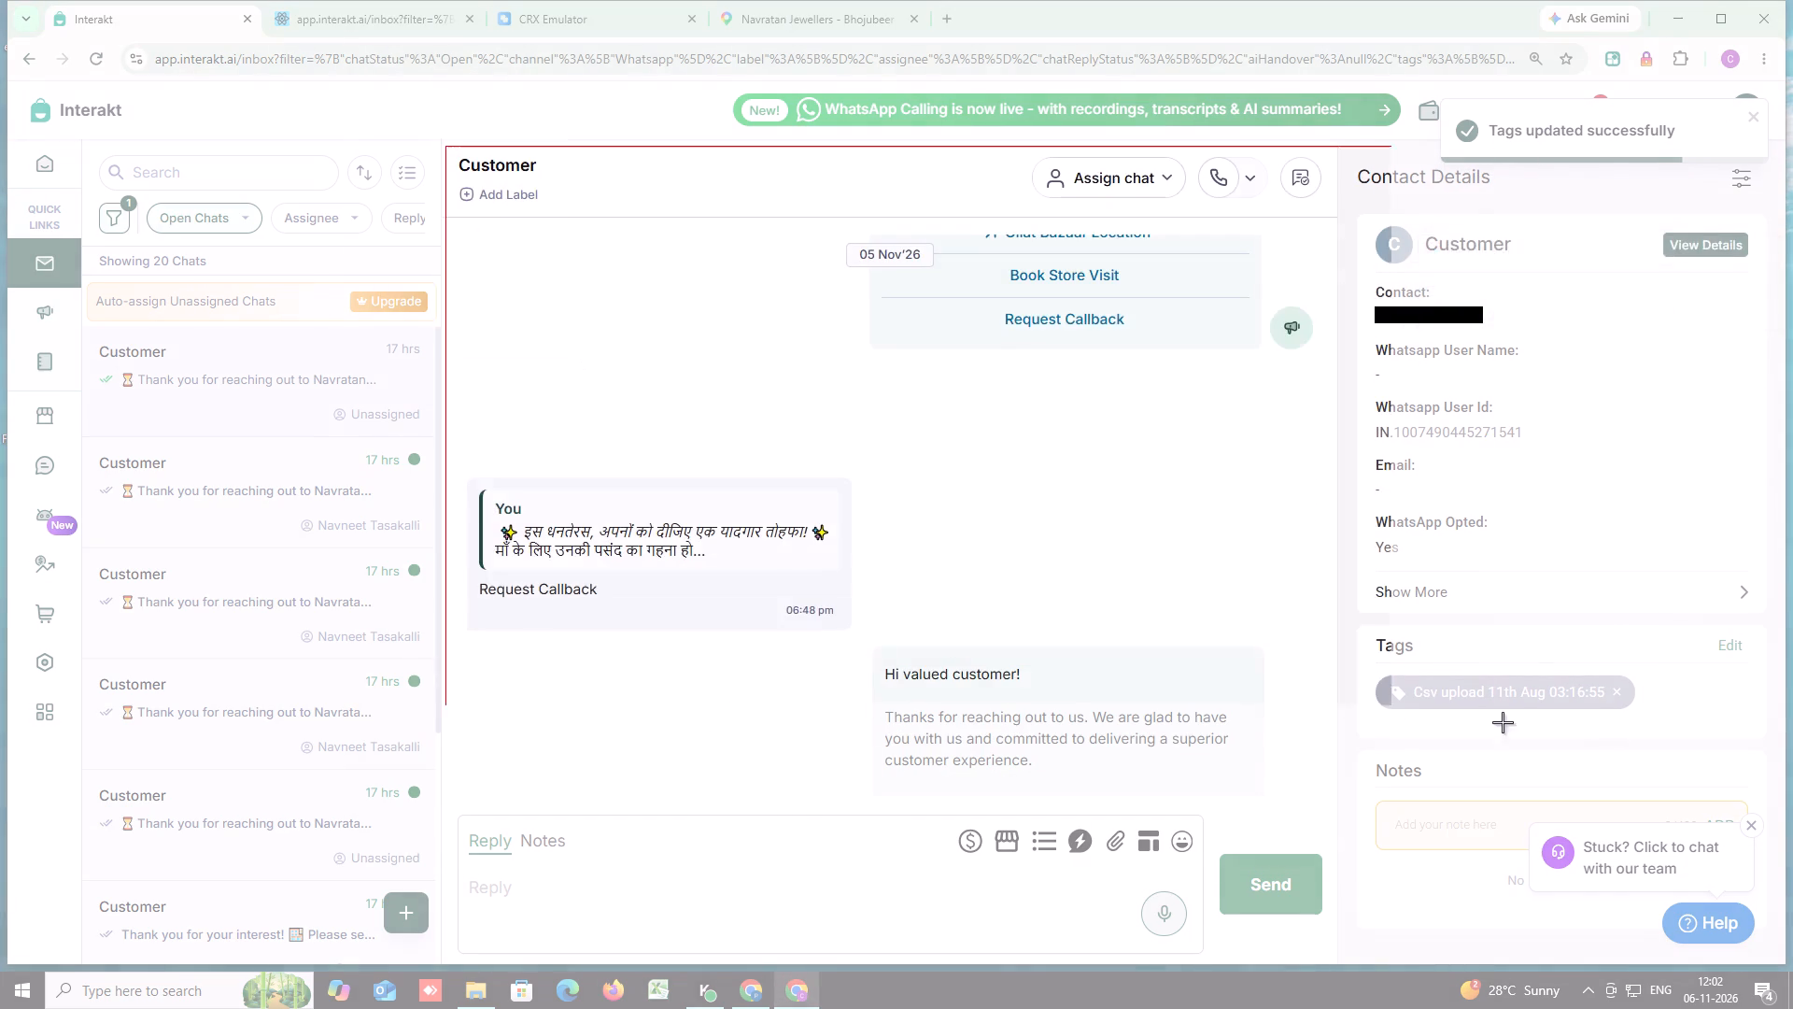
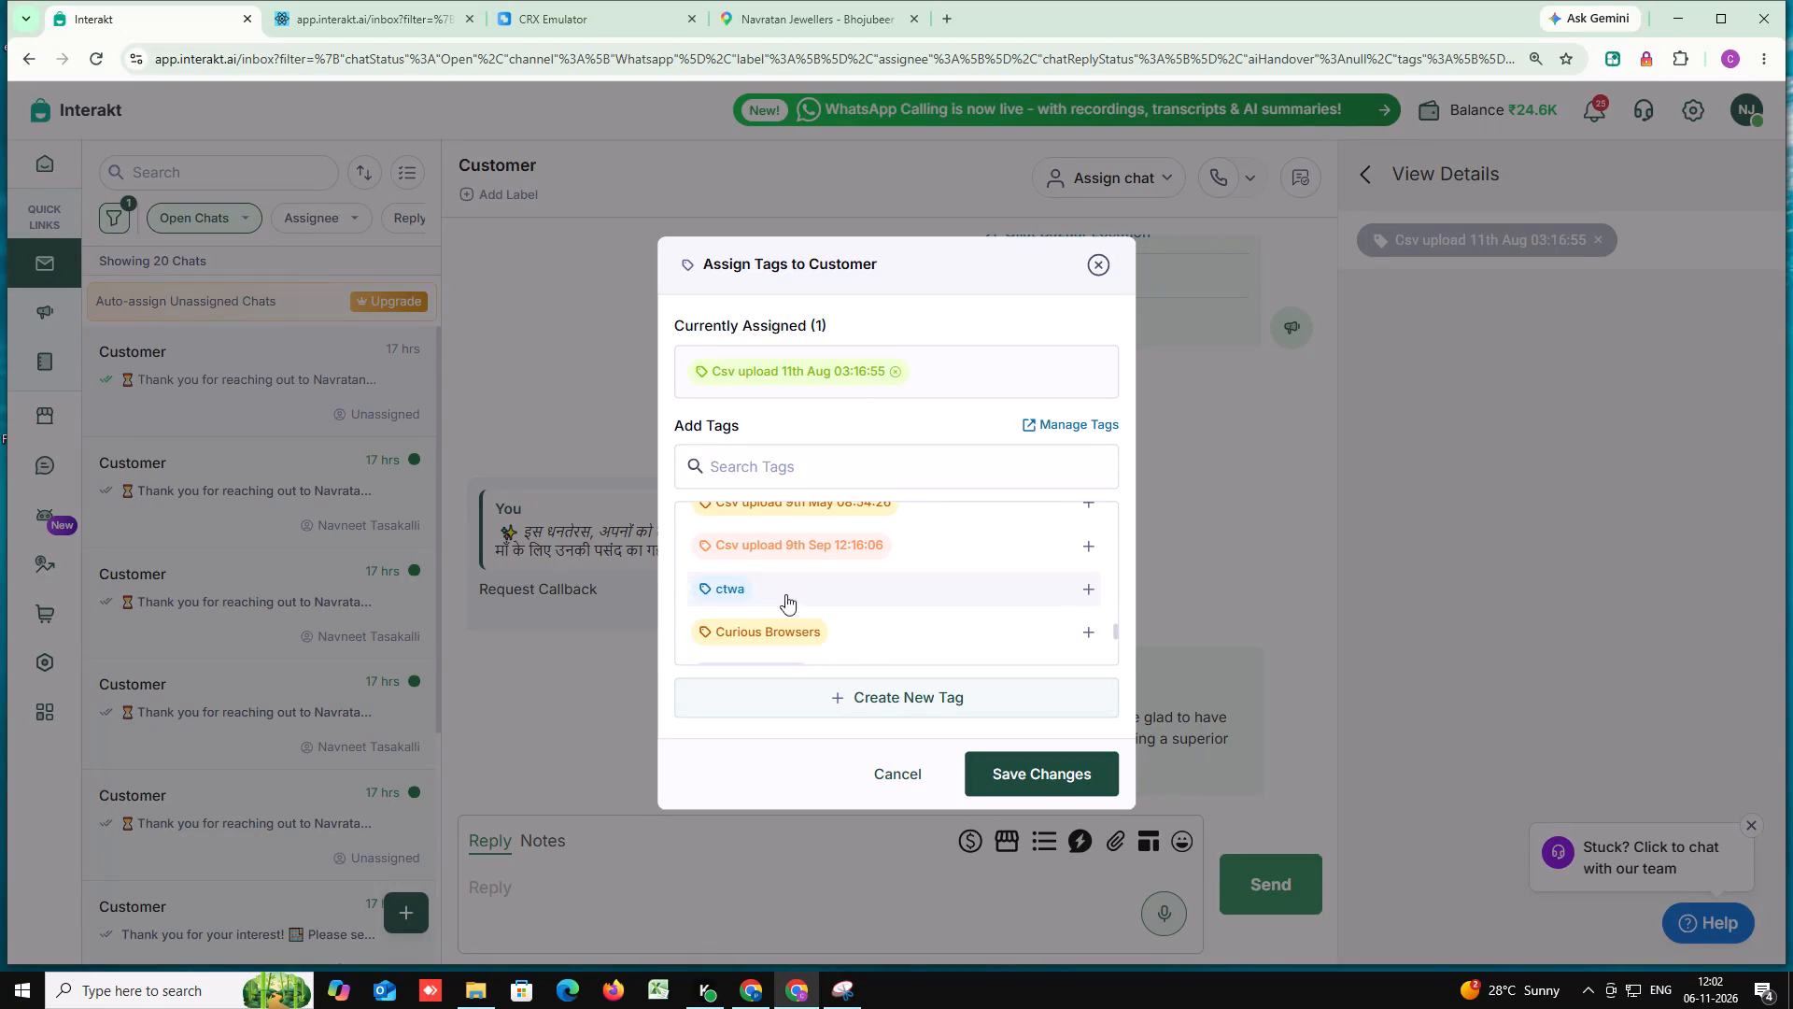
Replace the customer's Csv upload 11th Aug 03:16:55 tag with Curious Browsers, save the tags and close the chat.
left_click(791, 630)
left_click(1051, 369)
left_click(1013, 773)
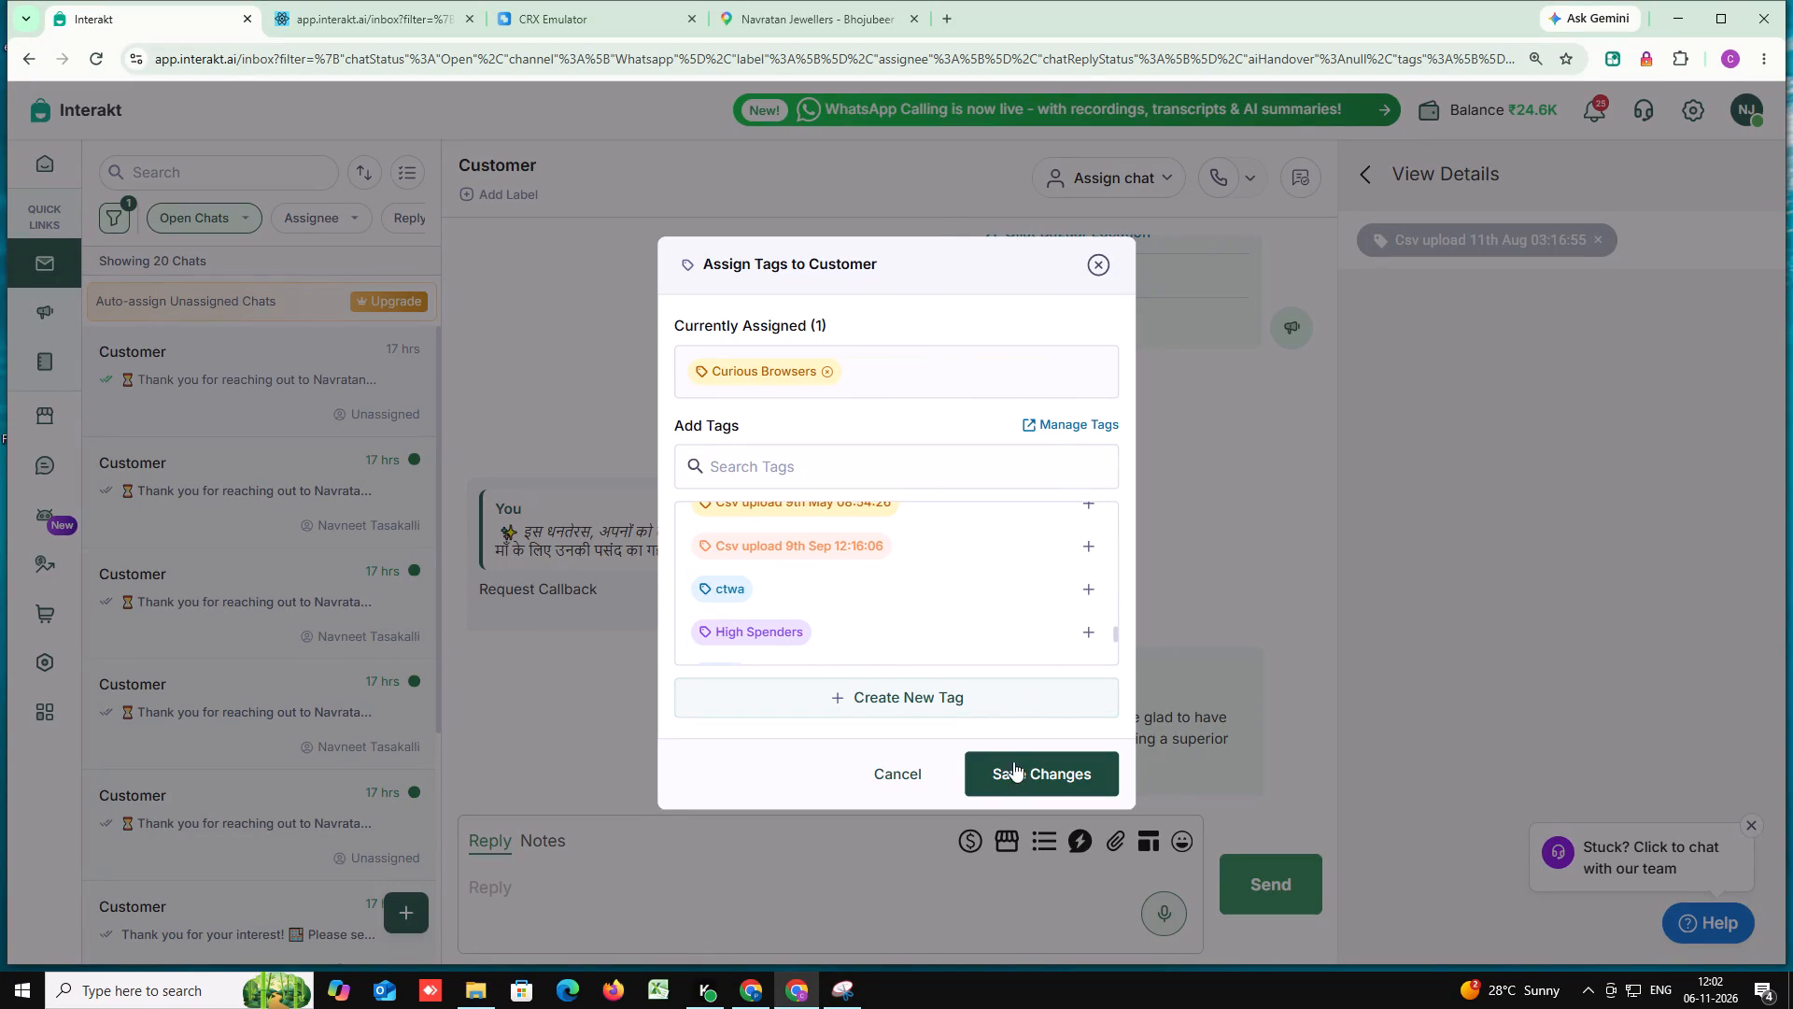
left_click(1292, 178)
Open the first chat in the open chats list, check its earlier 05 Nov'26 messages and close the chat.
left_click(230, 383)
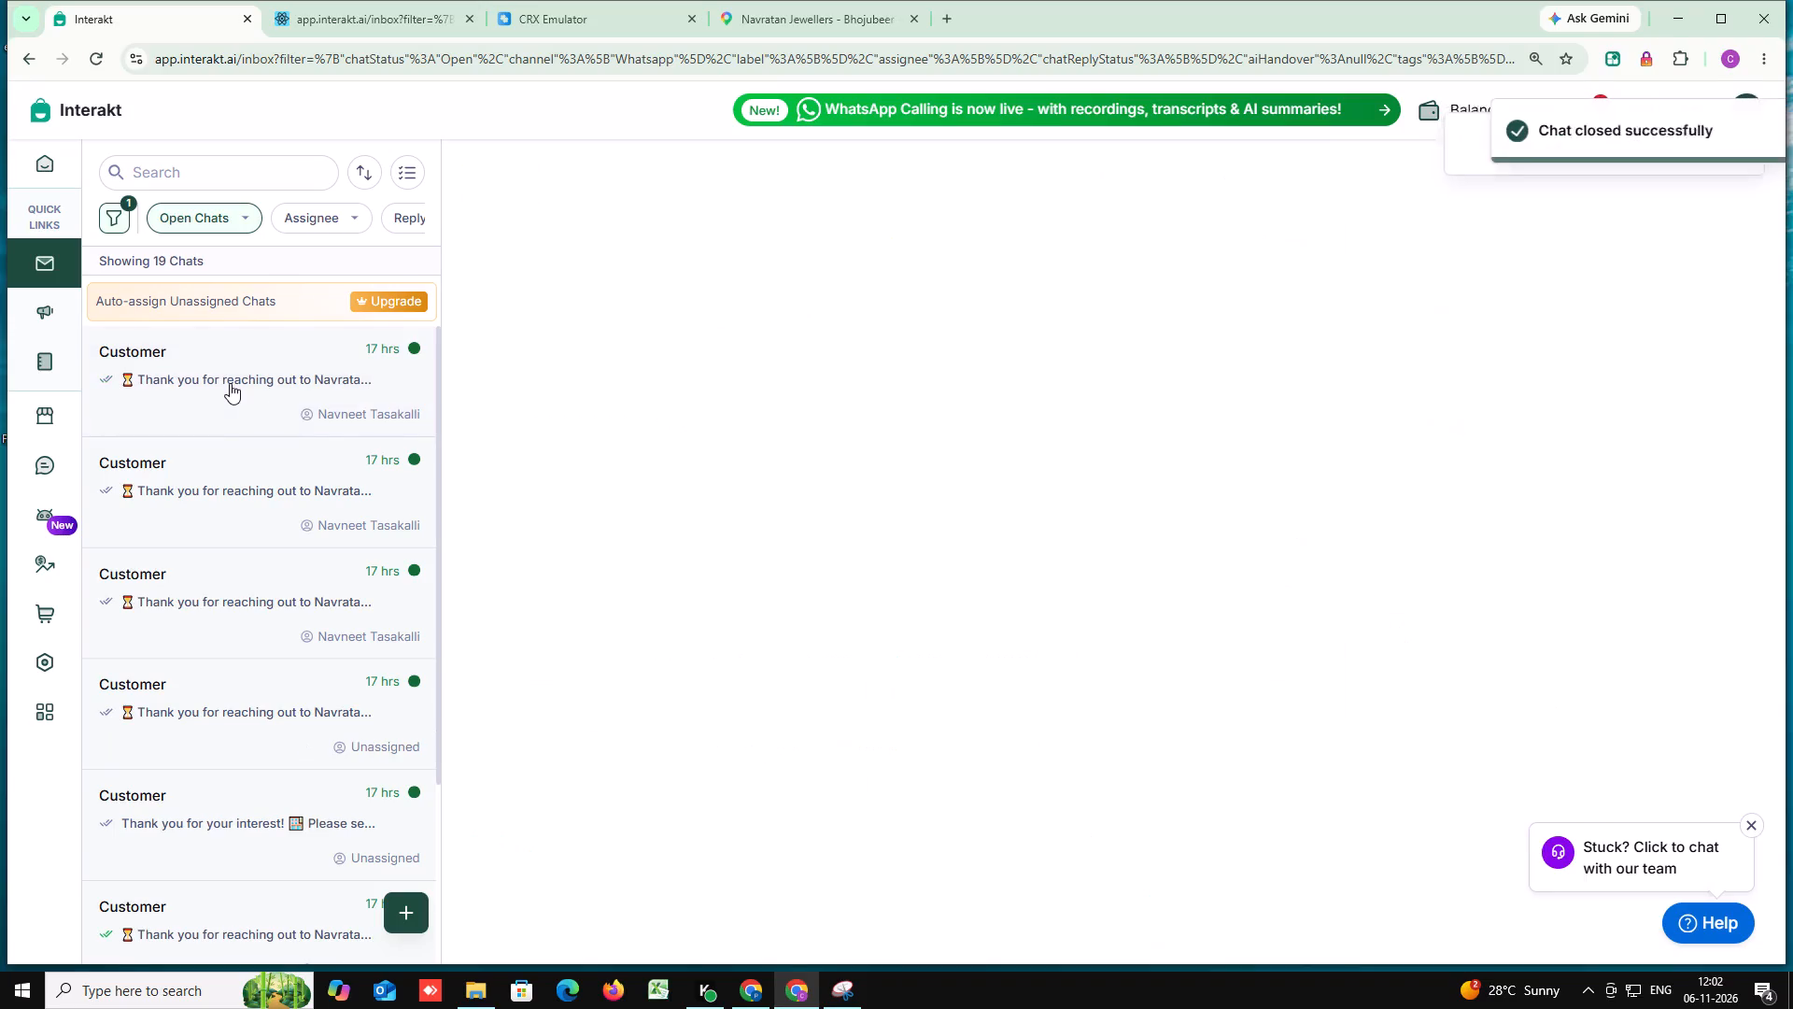
scroll(614, 512, "up", 6)
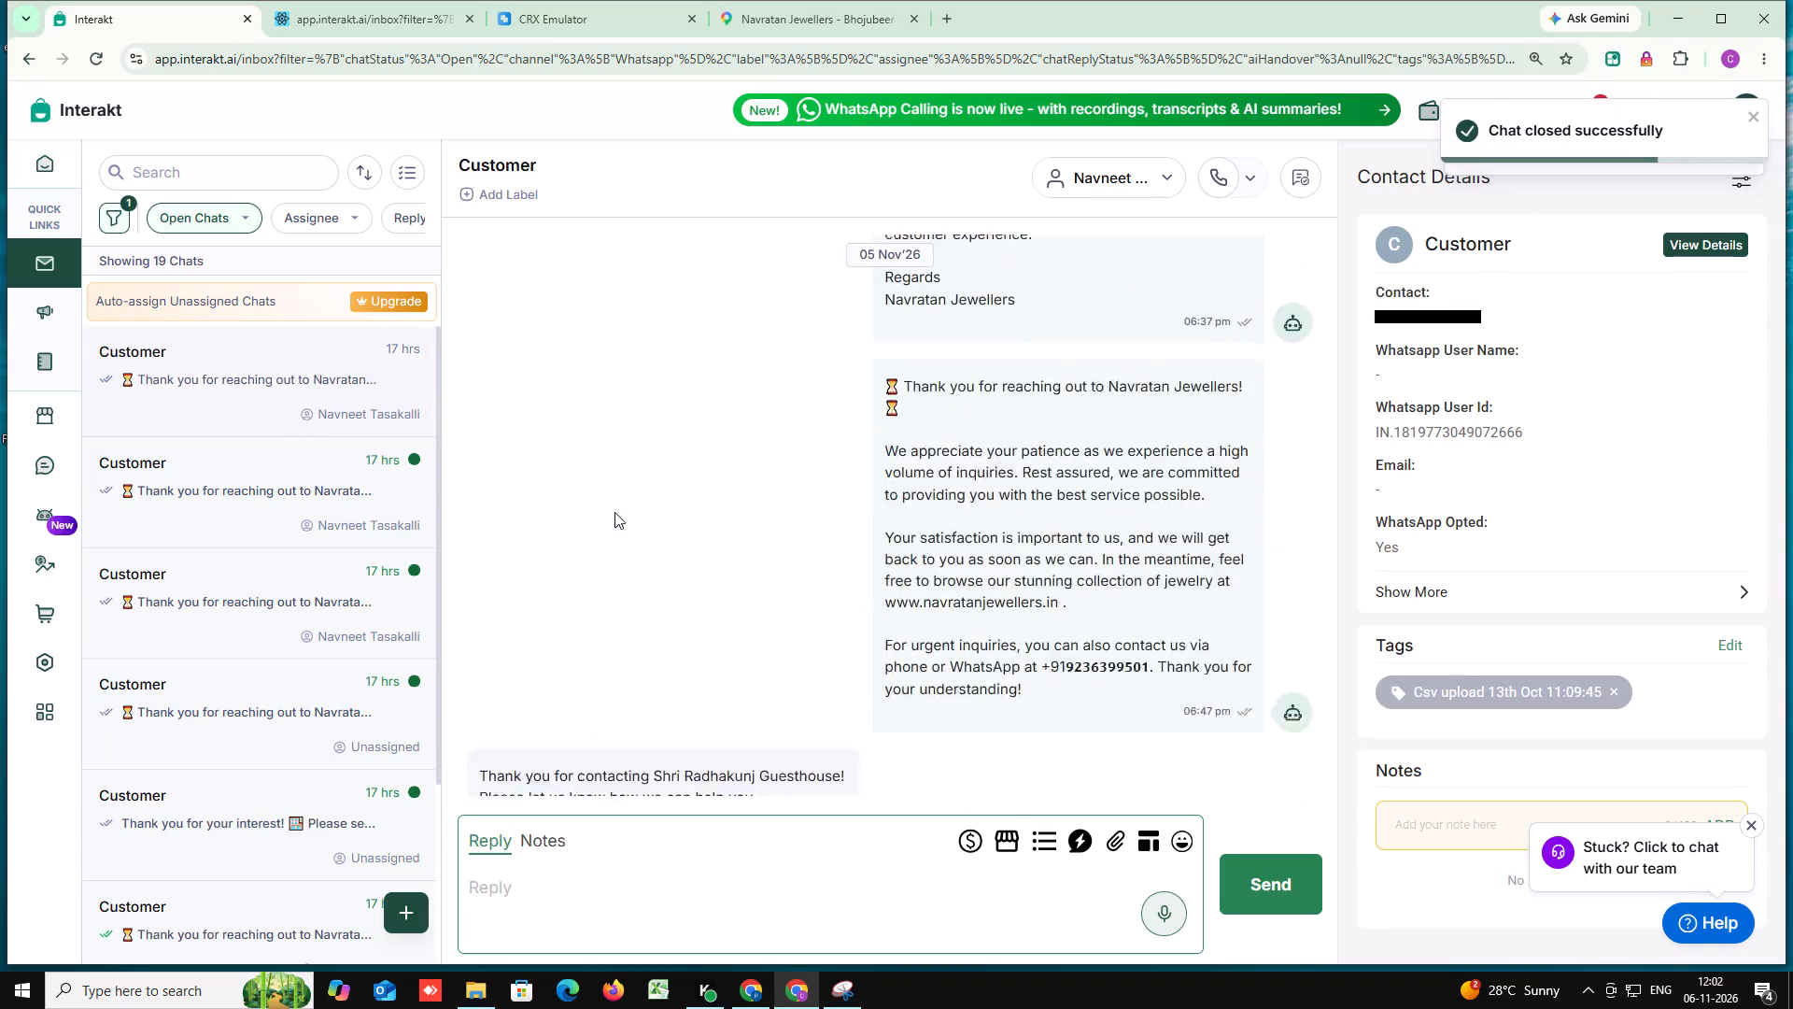
scroll(614, 512, "up", 7)
left_click(1302, 169)
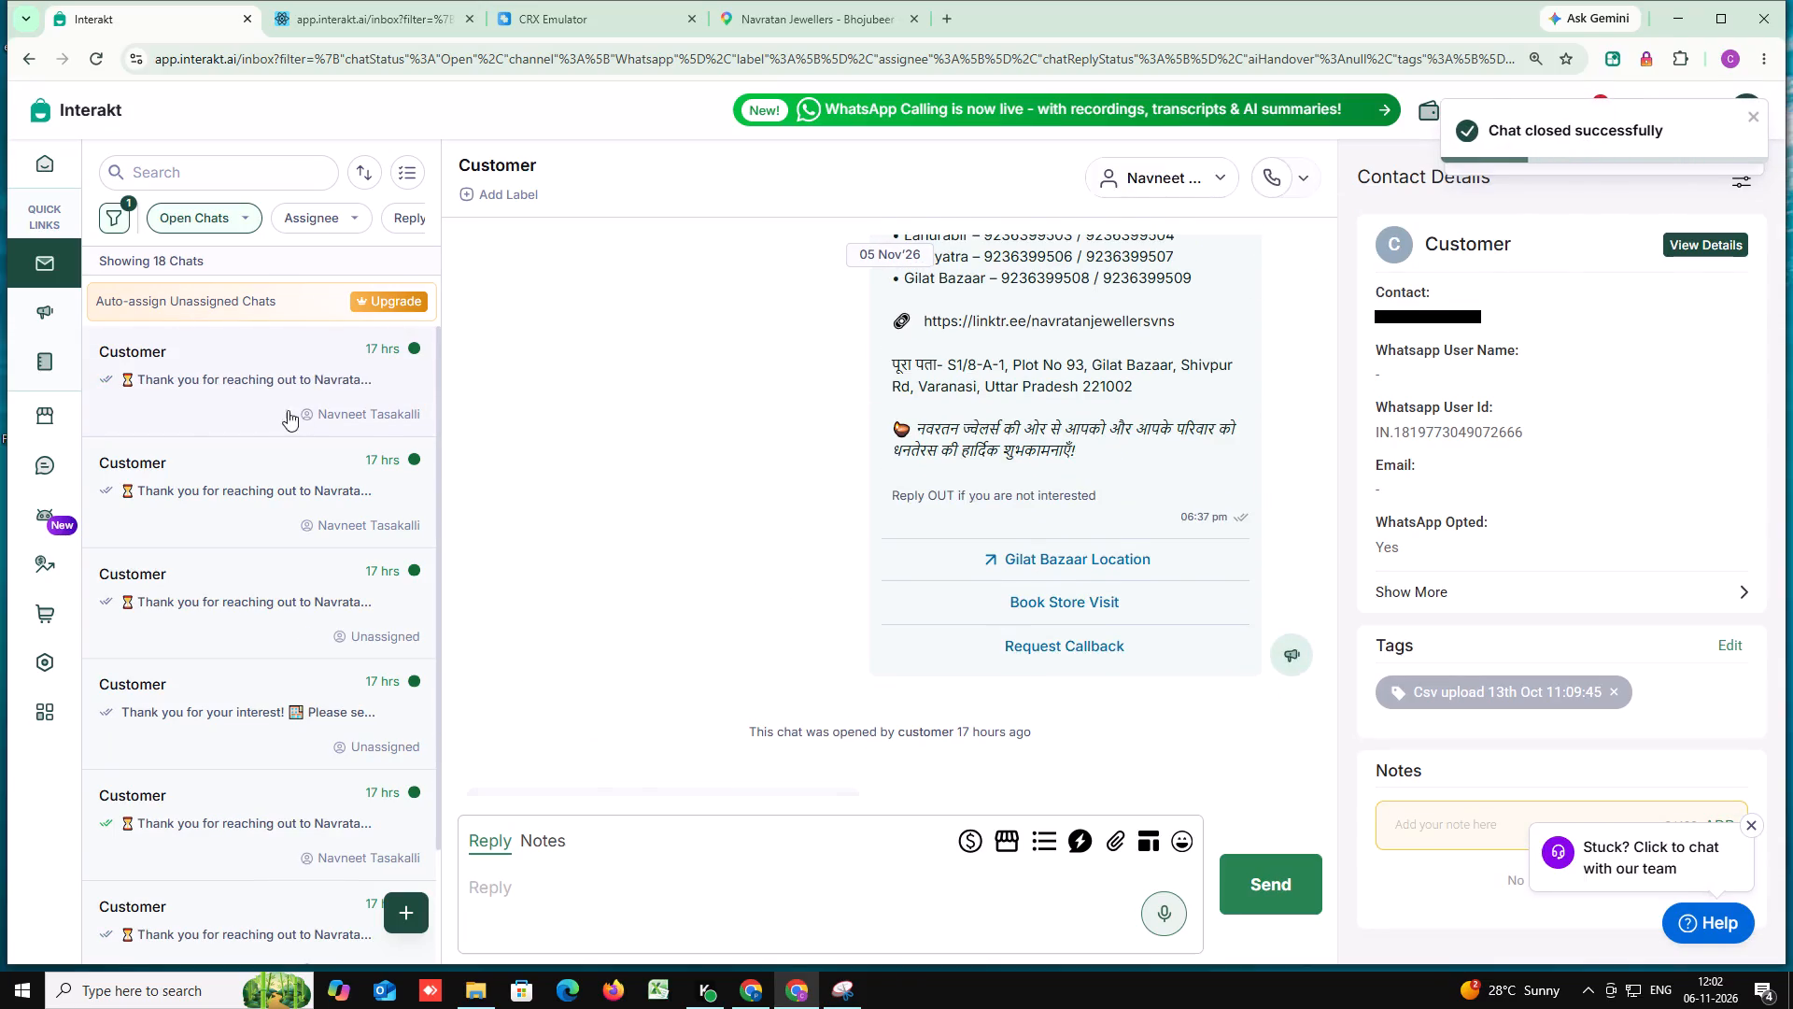
Open the first remaining open chat, review its 05 Nov'26 messages for a customer request and close it.
left_click(246, 388)
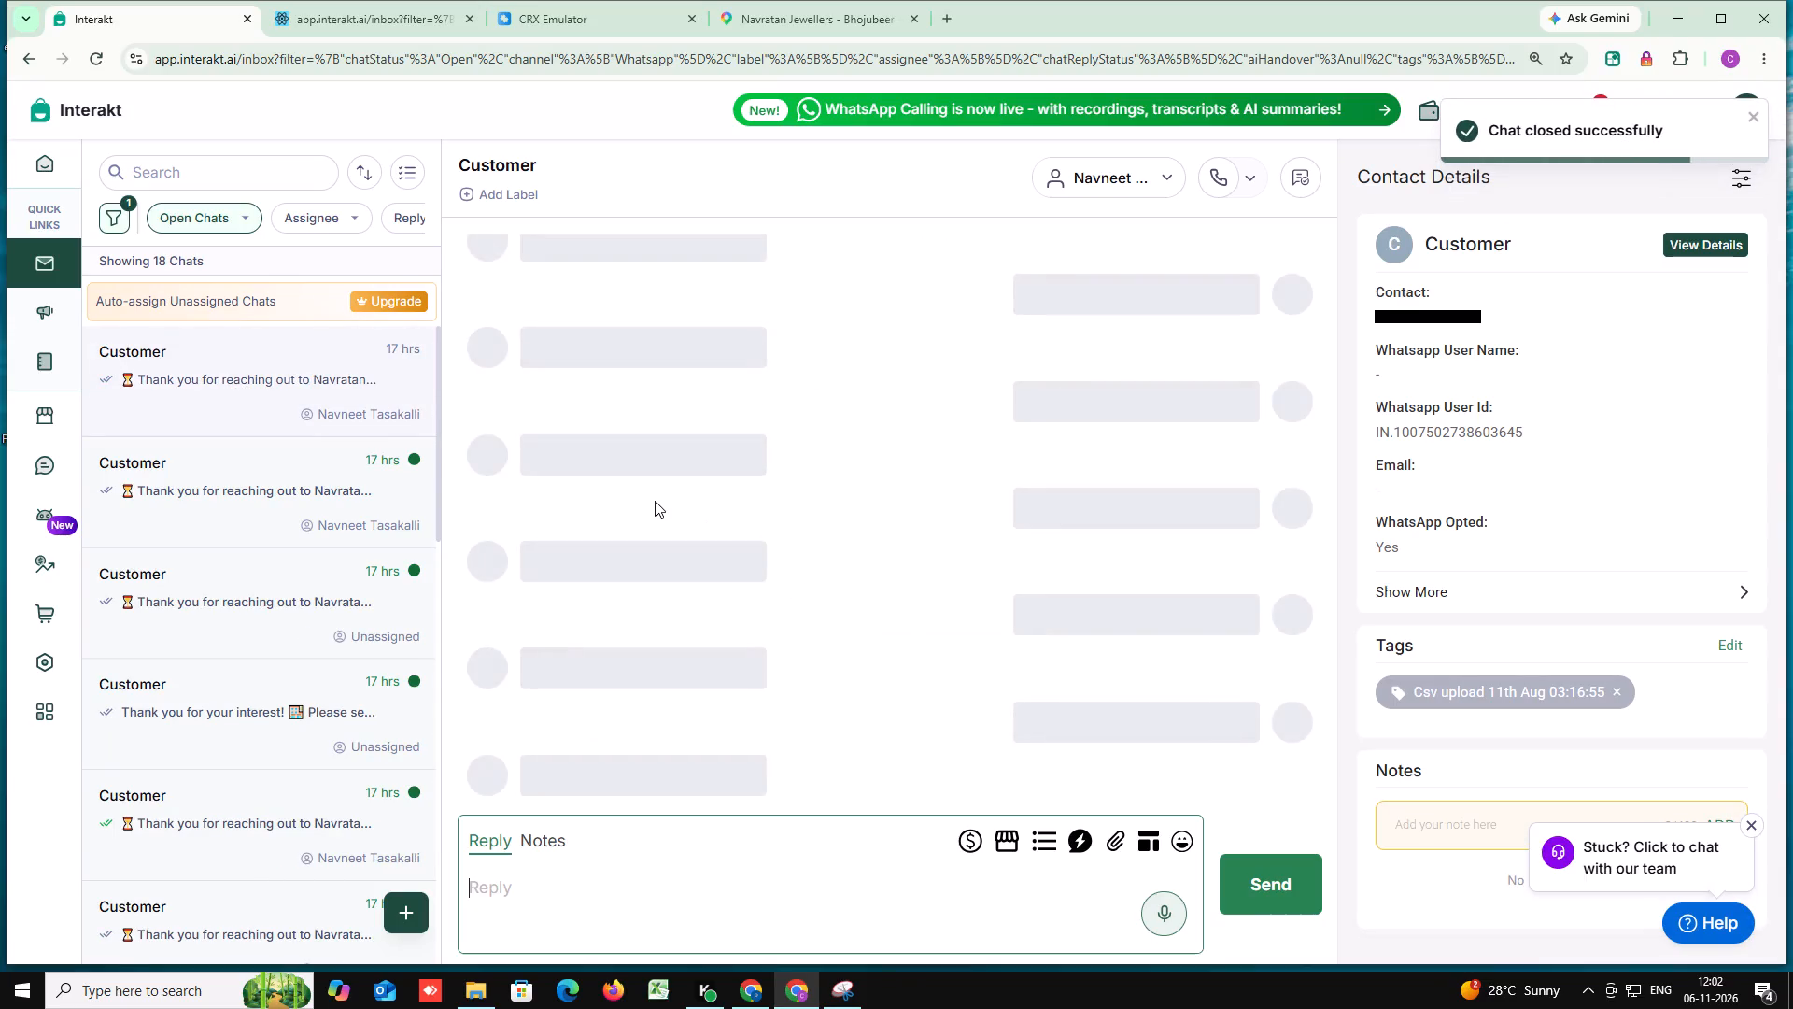
scroll(655, 501, "up", 7)
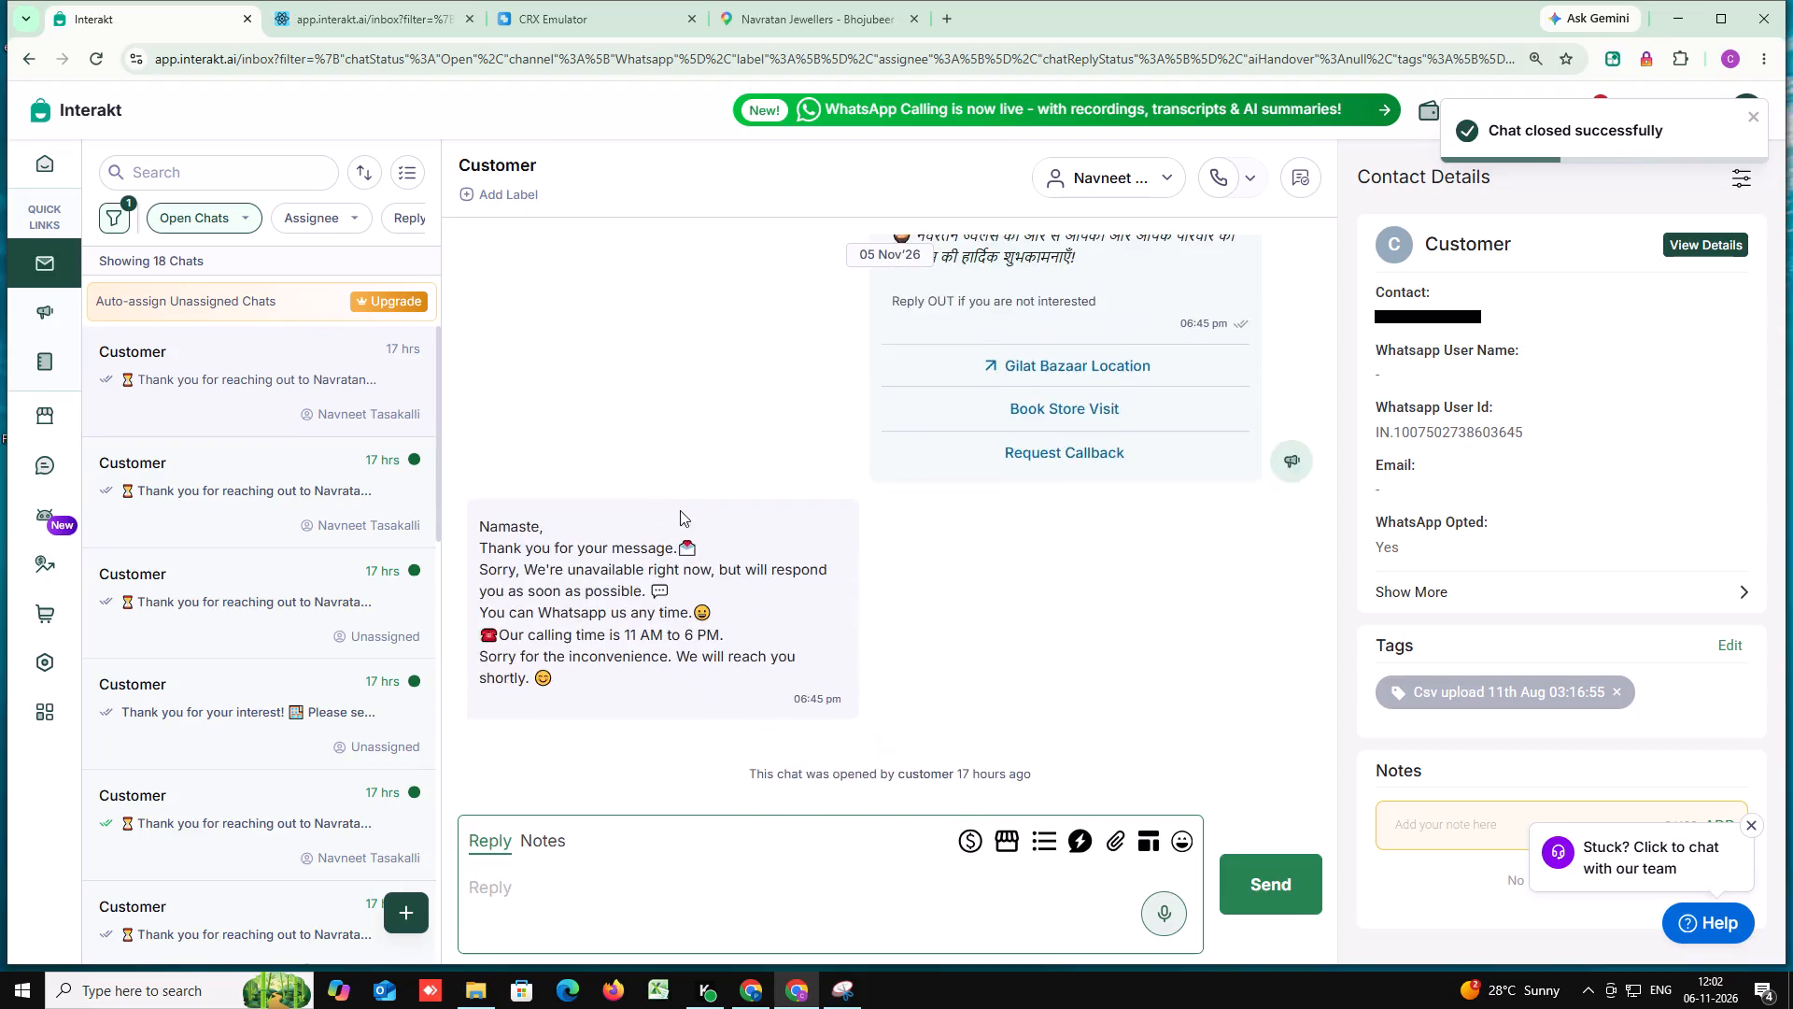
scroll(688, 512, "up", 3)
left_click(1292, 191)
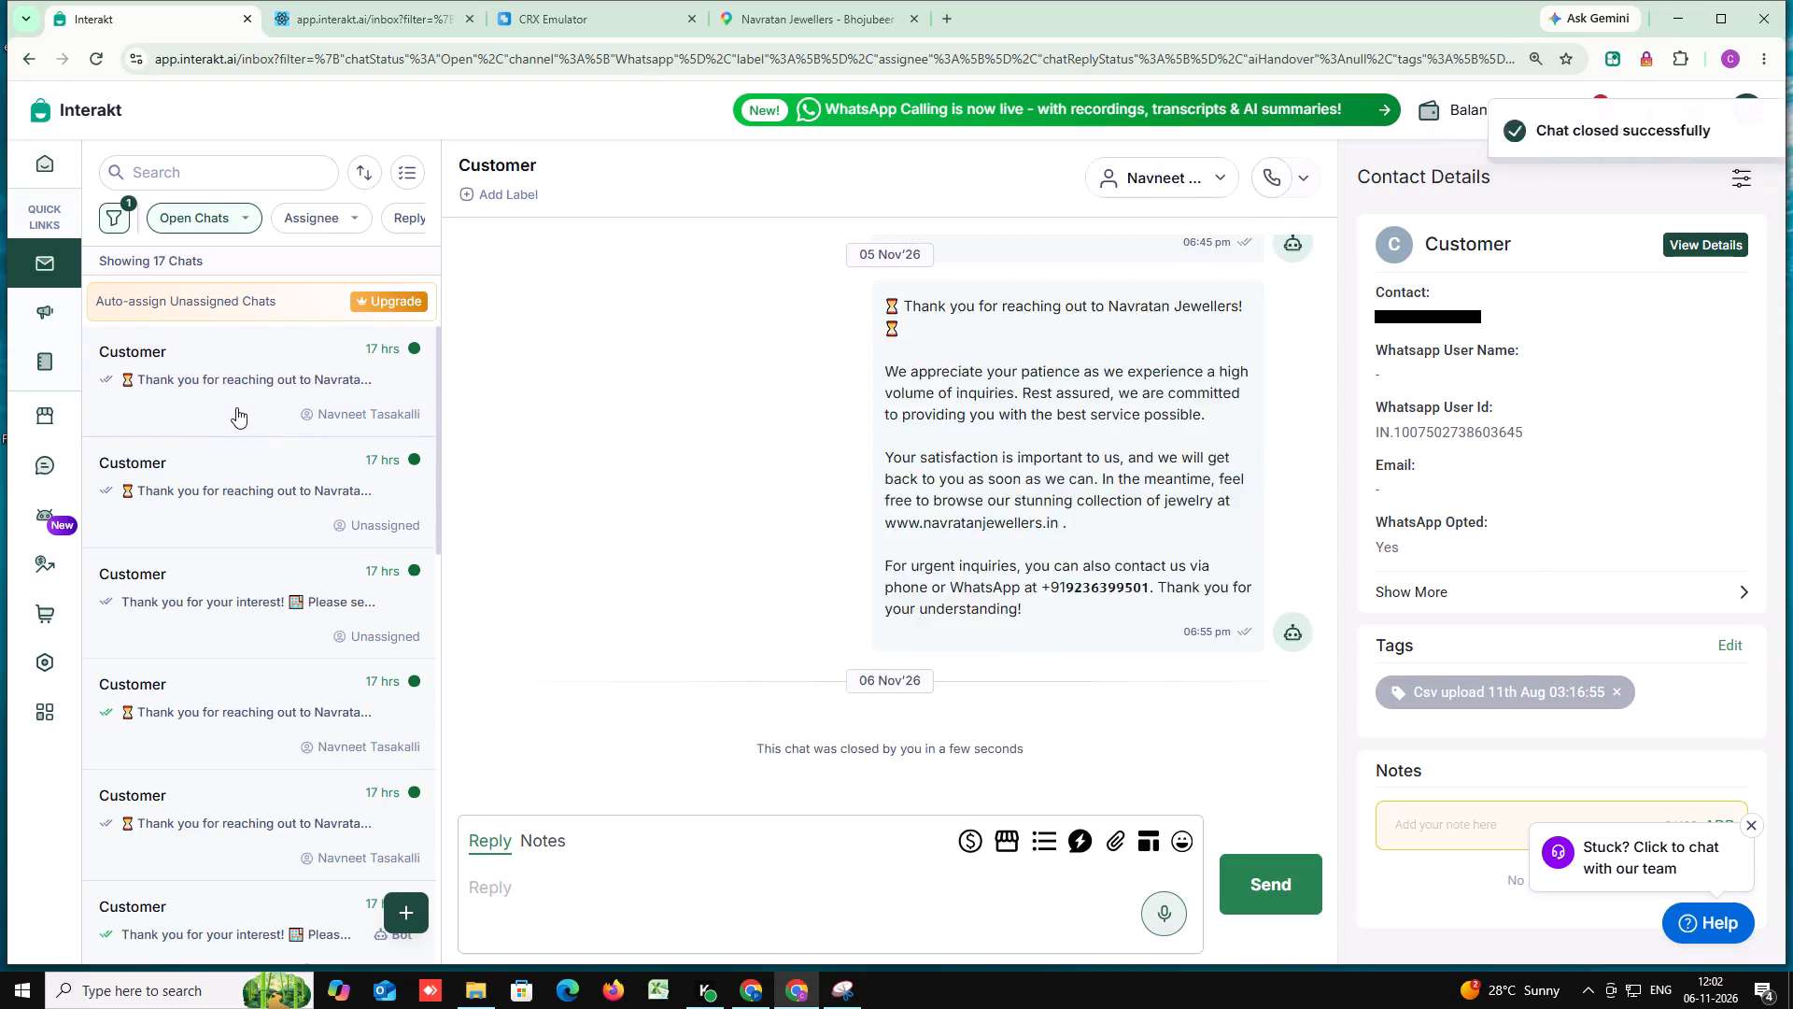
Open the new first chat in the open chats list, check its 05 Nov'26 messages and close it.
left_click(237, 402)
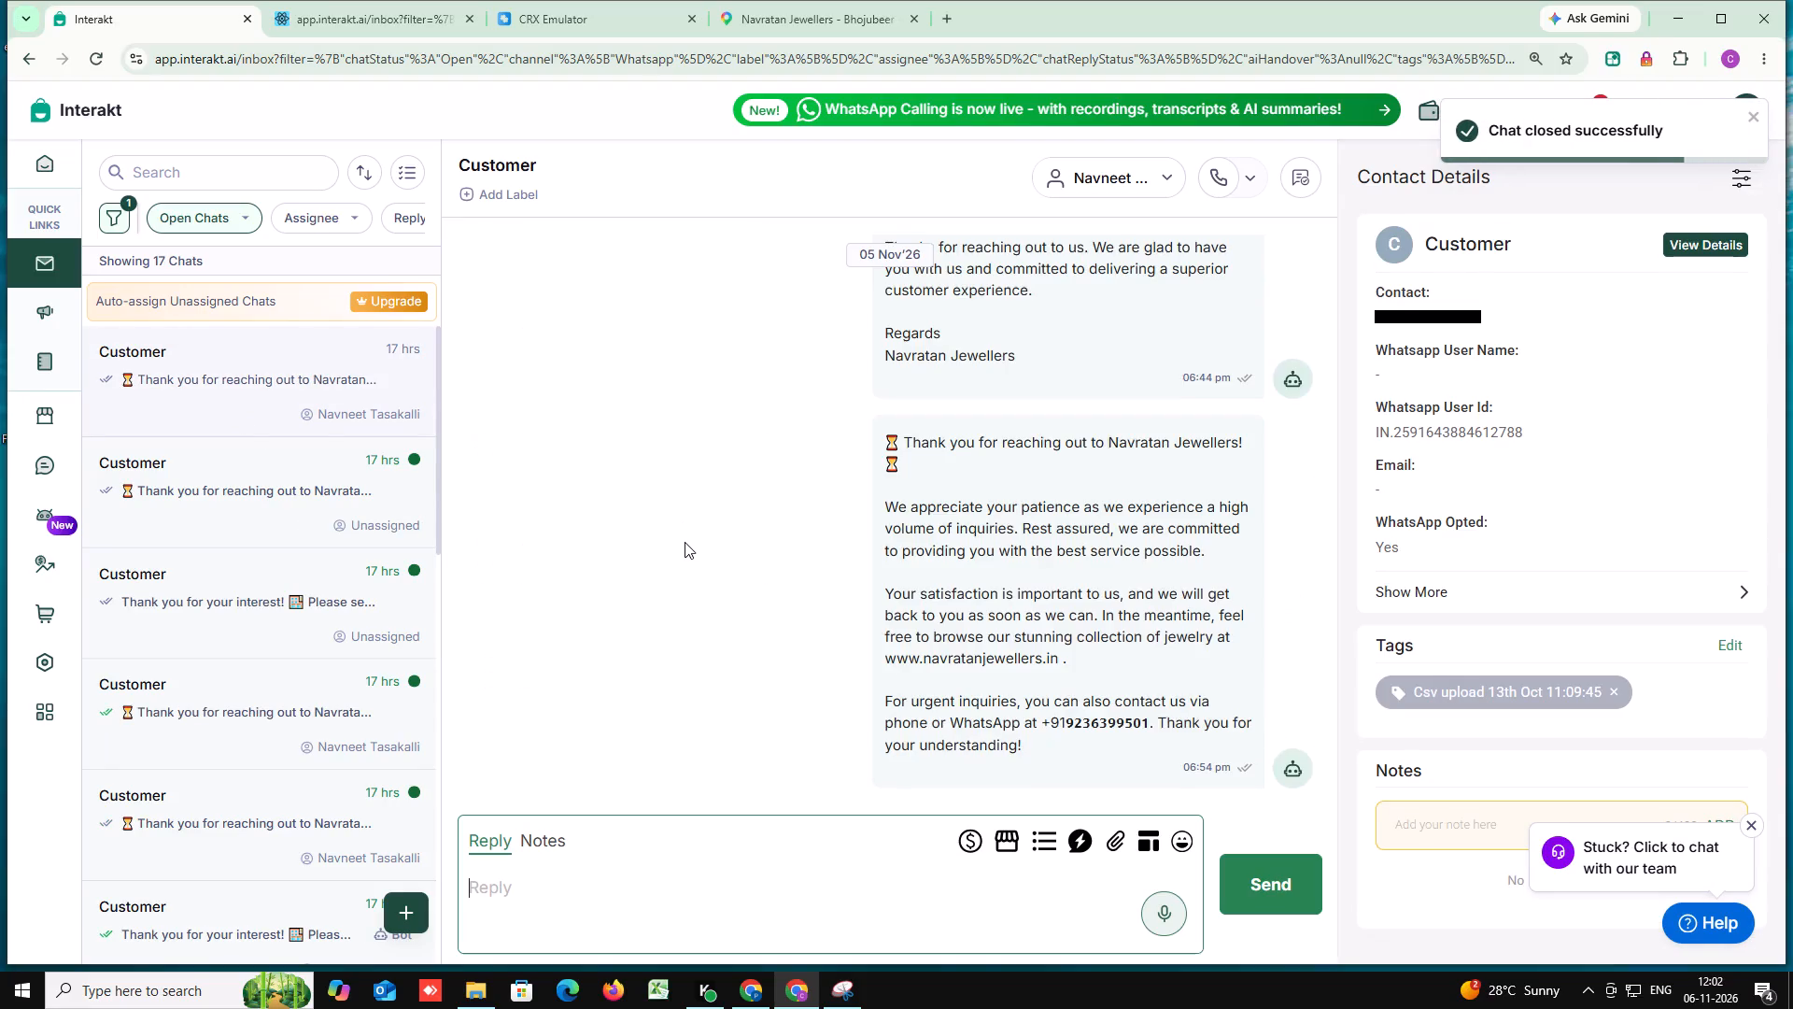
scroll(694, 558, "up", 7)
left_click(1297, 181)
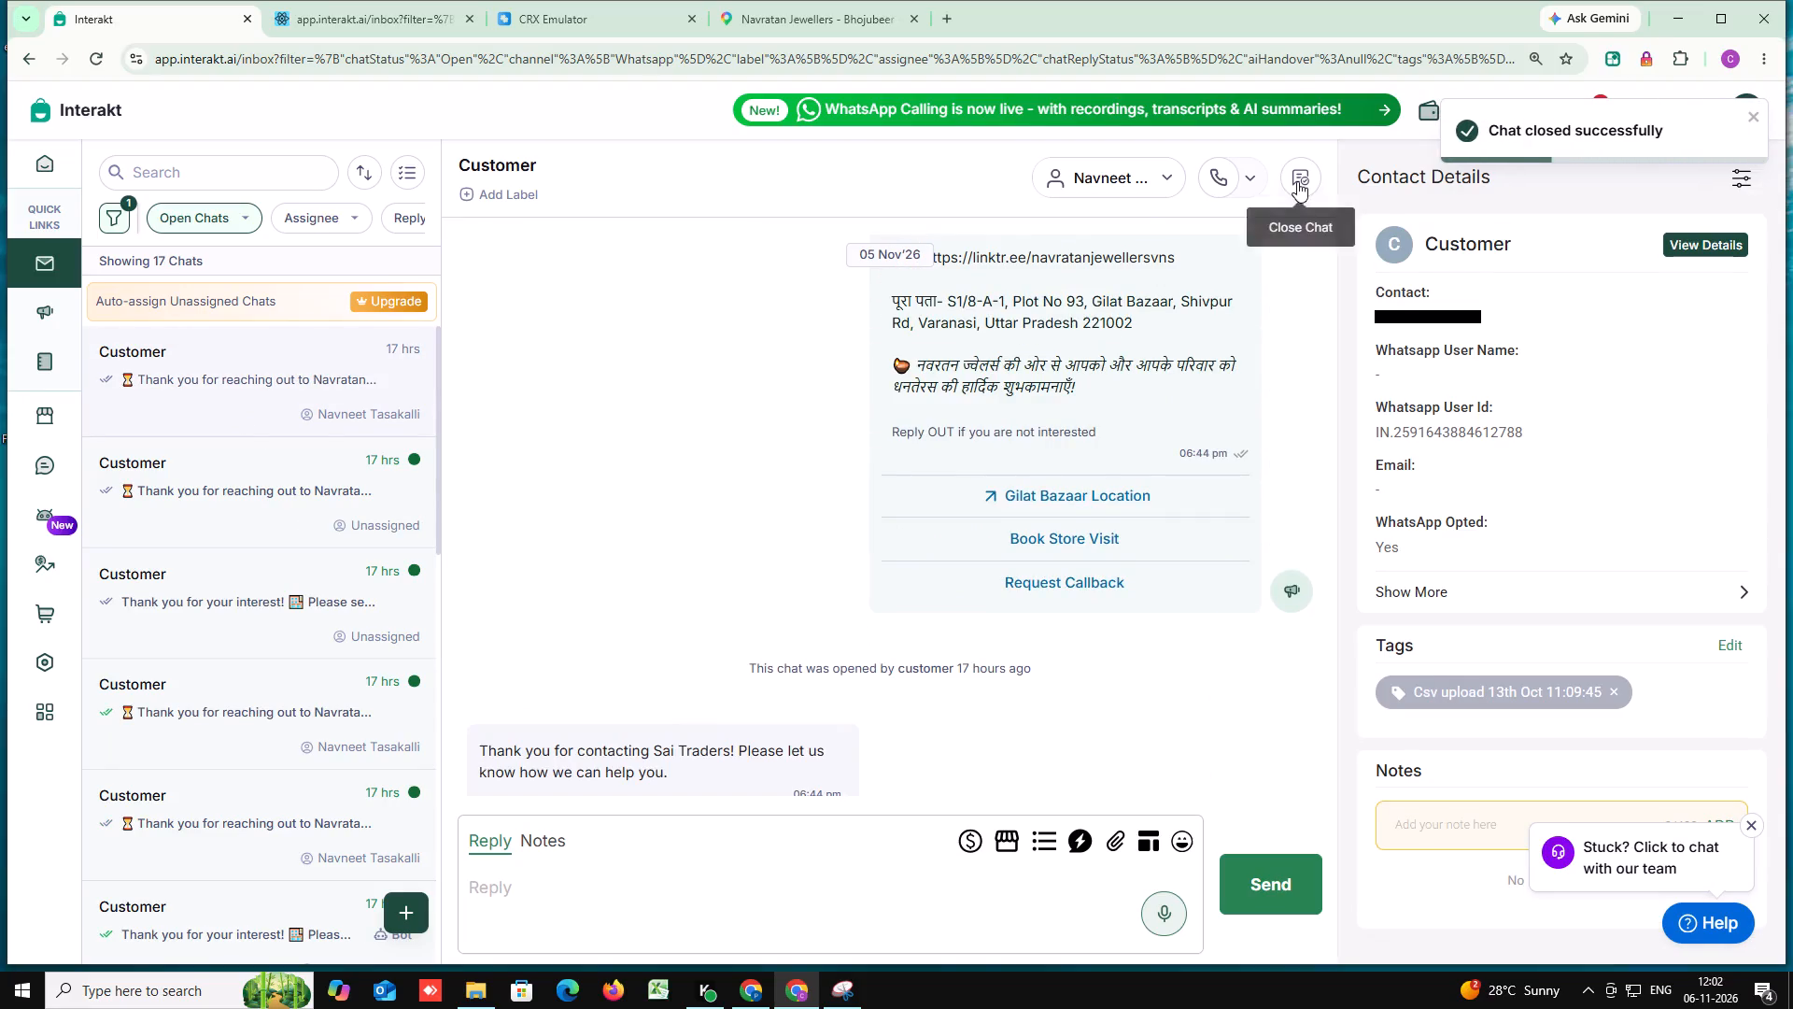
Open the first remaining open chat, remove the Csv upload 5th Aug 01:21:40 tag and check its 05 Nov'26 messages.
left_click(226, 391)
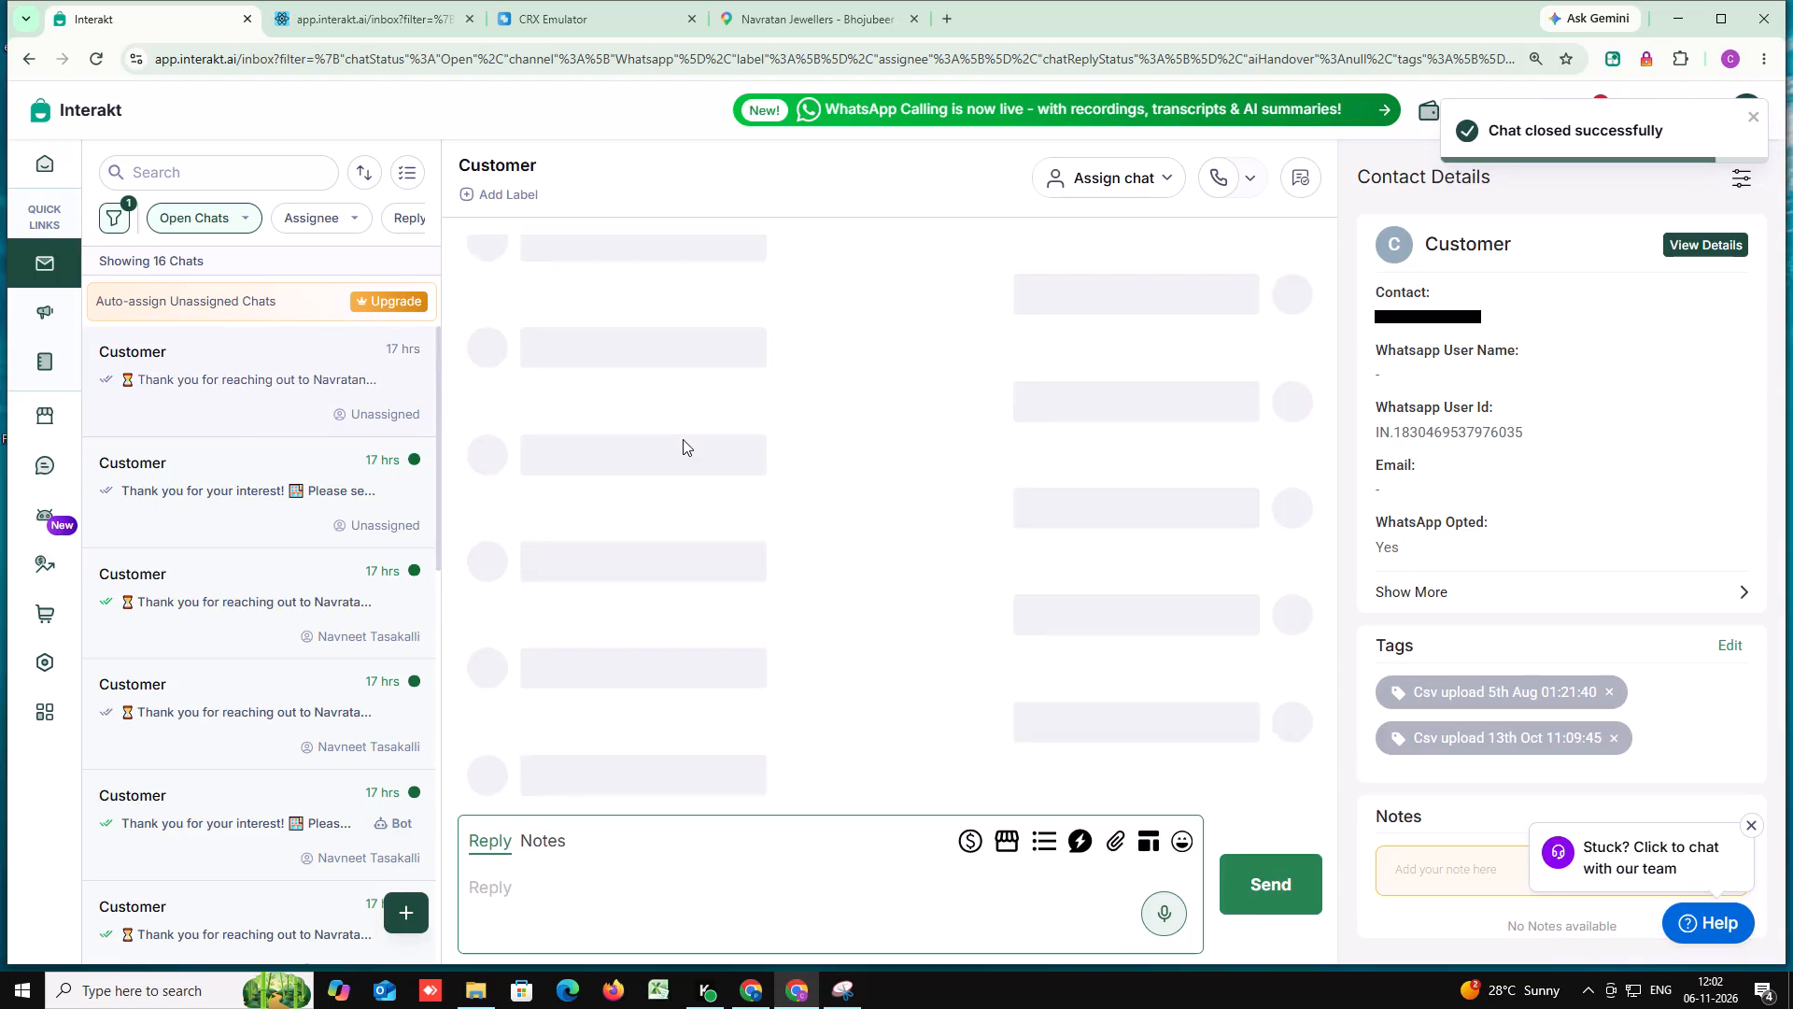
scroll(683, 439, "up", 7)
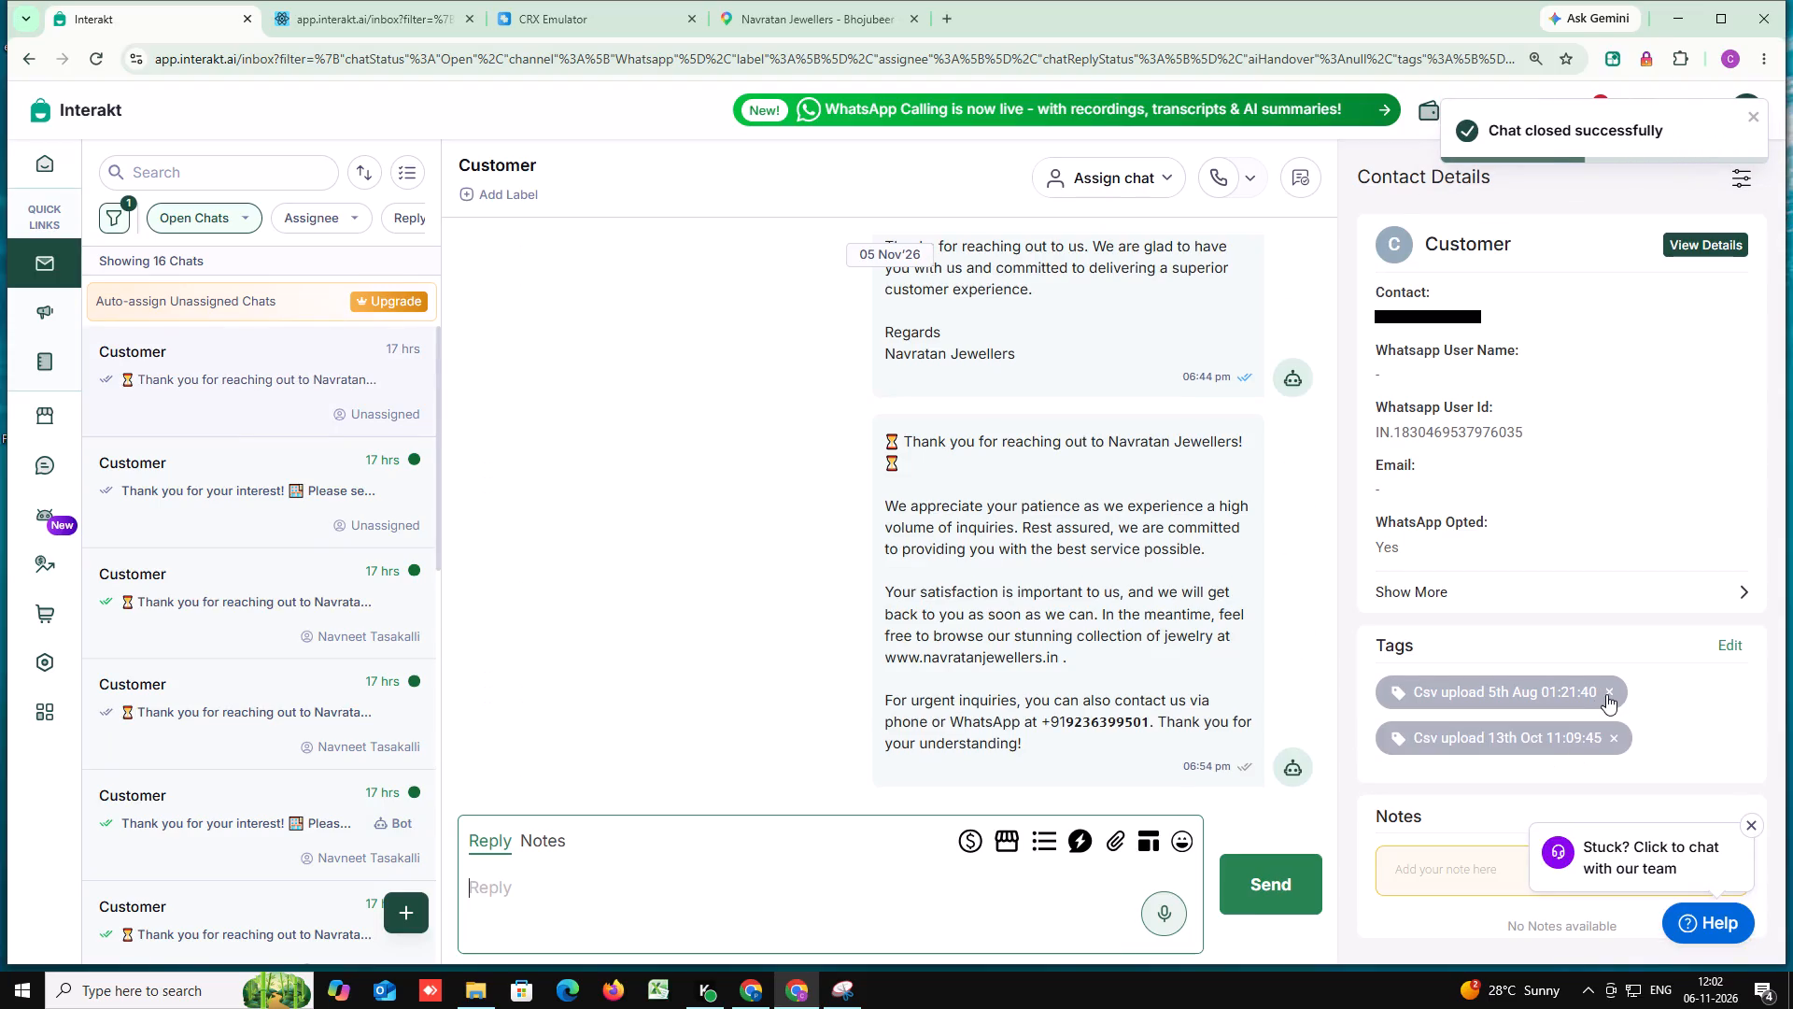
left_click(1606, 694)
scroll(869, 642, "up", 6)
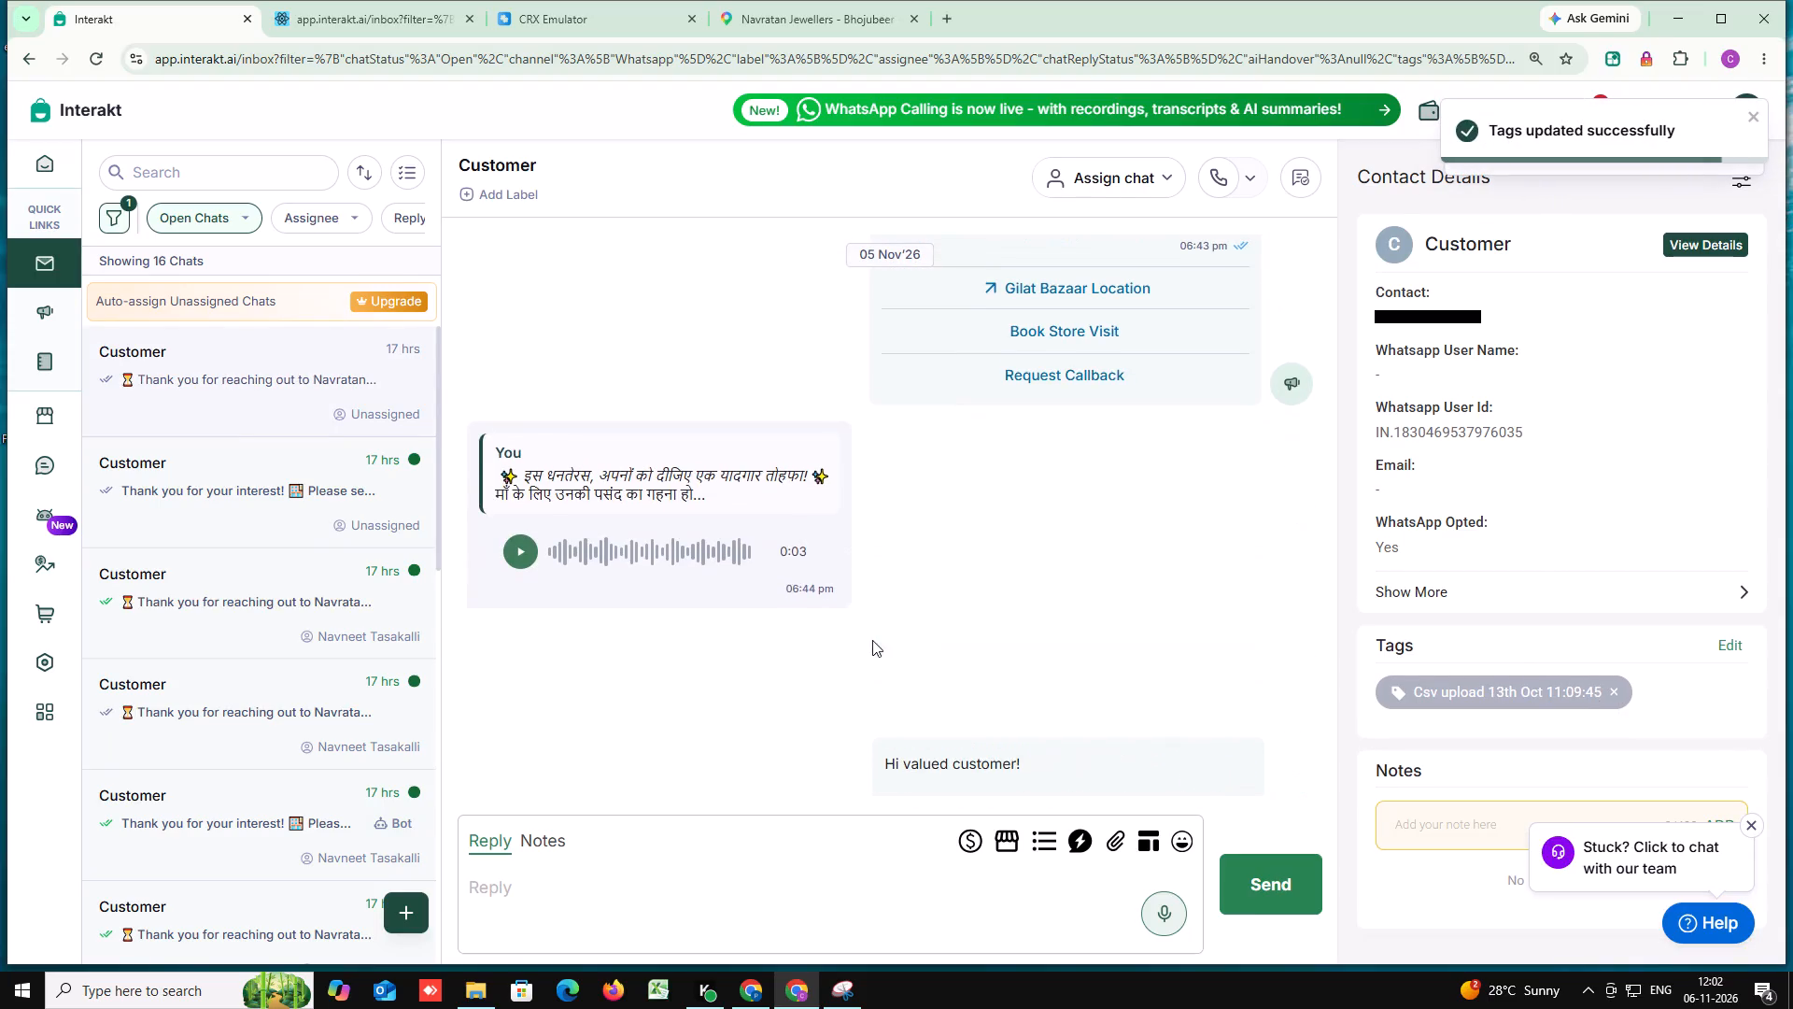
scroll(716, 585, "up", 1)
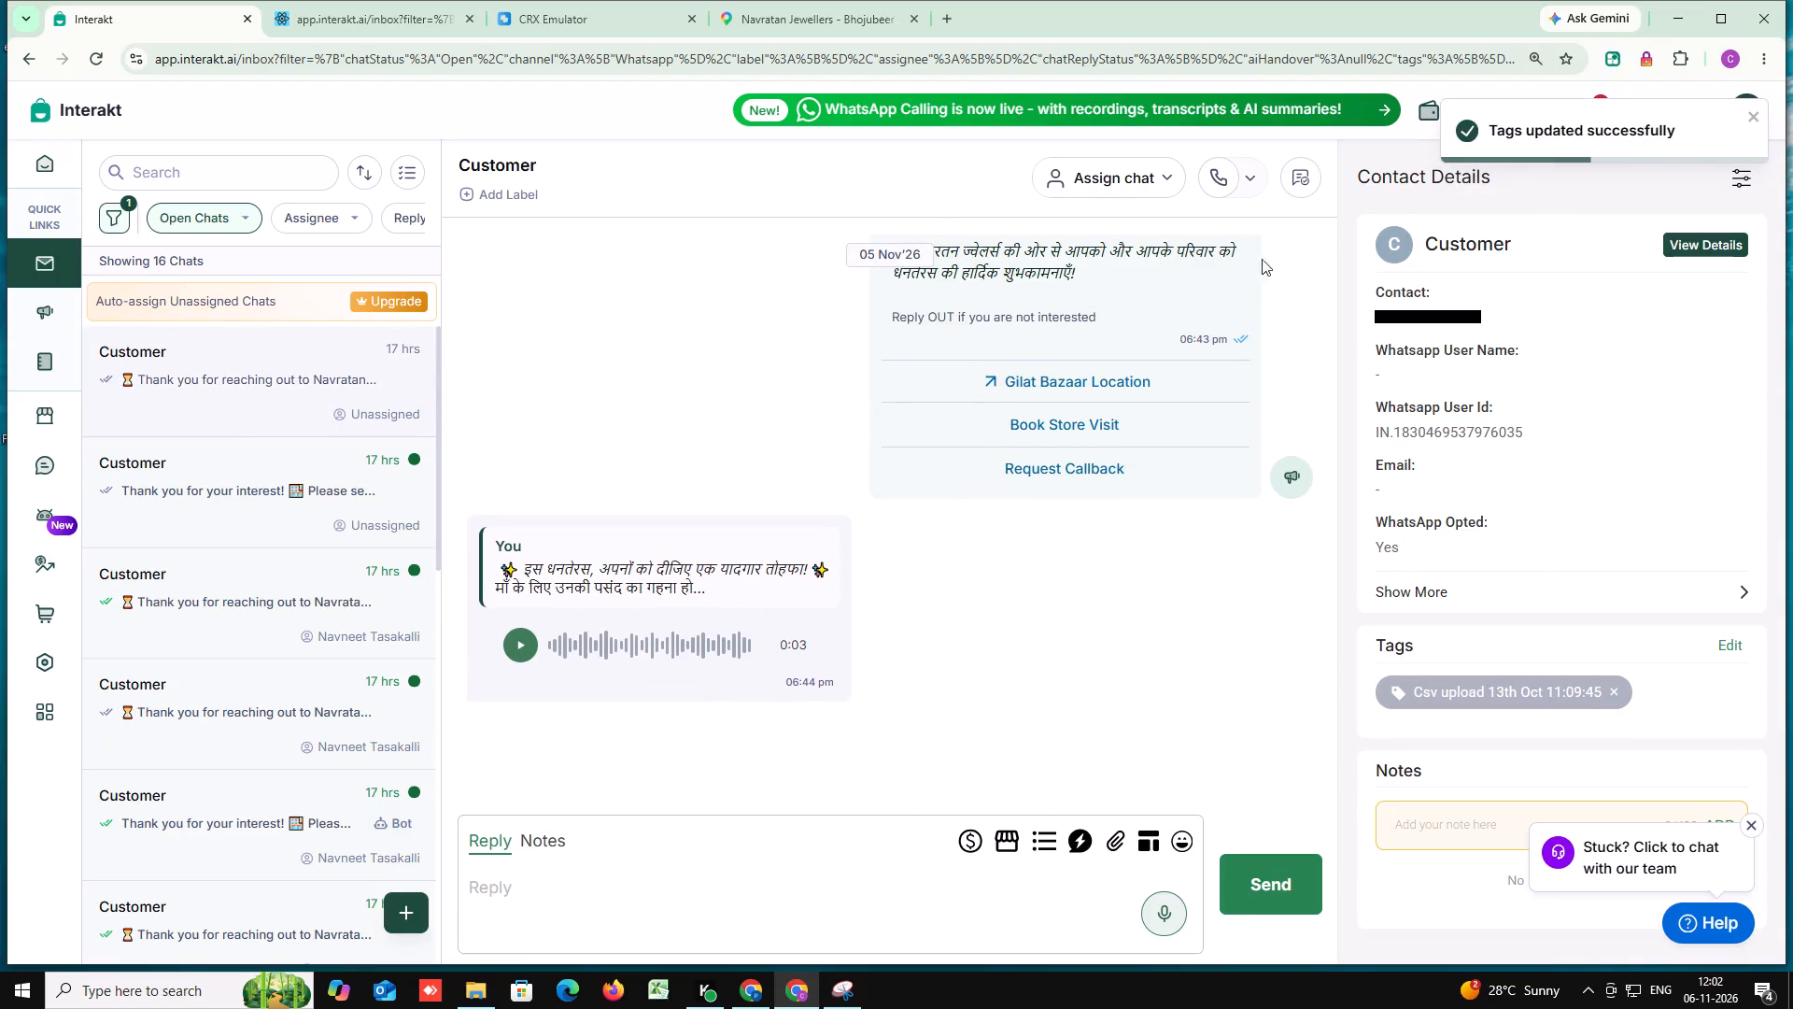
Replace the customer's Csv upload 13th Oct 11:09:45 tag with Curious Browsers, save the tags and close the chat.
left_click(1723, 646)
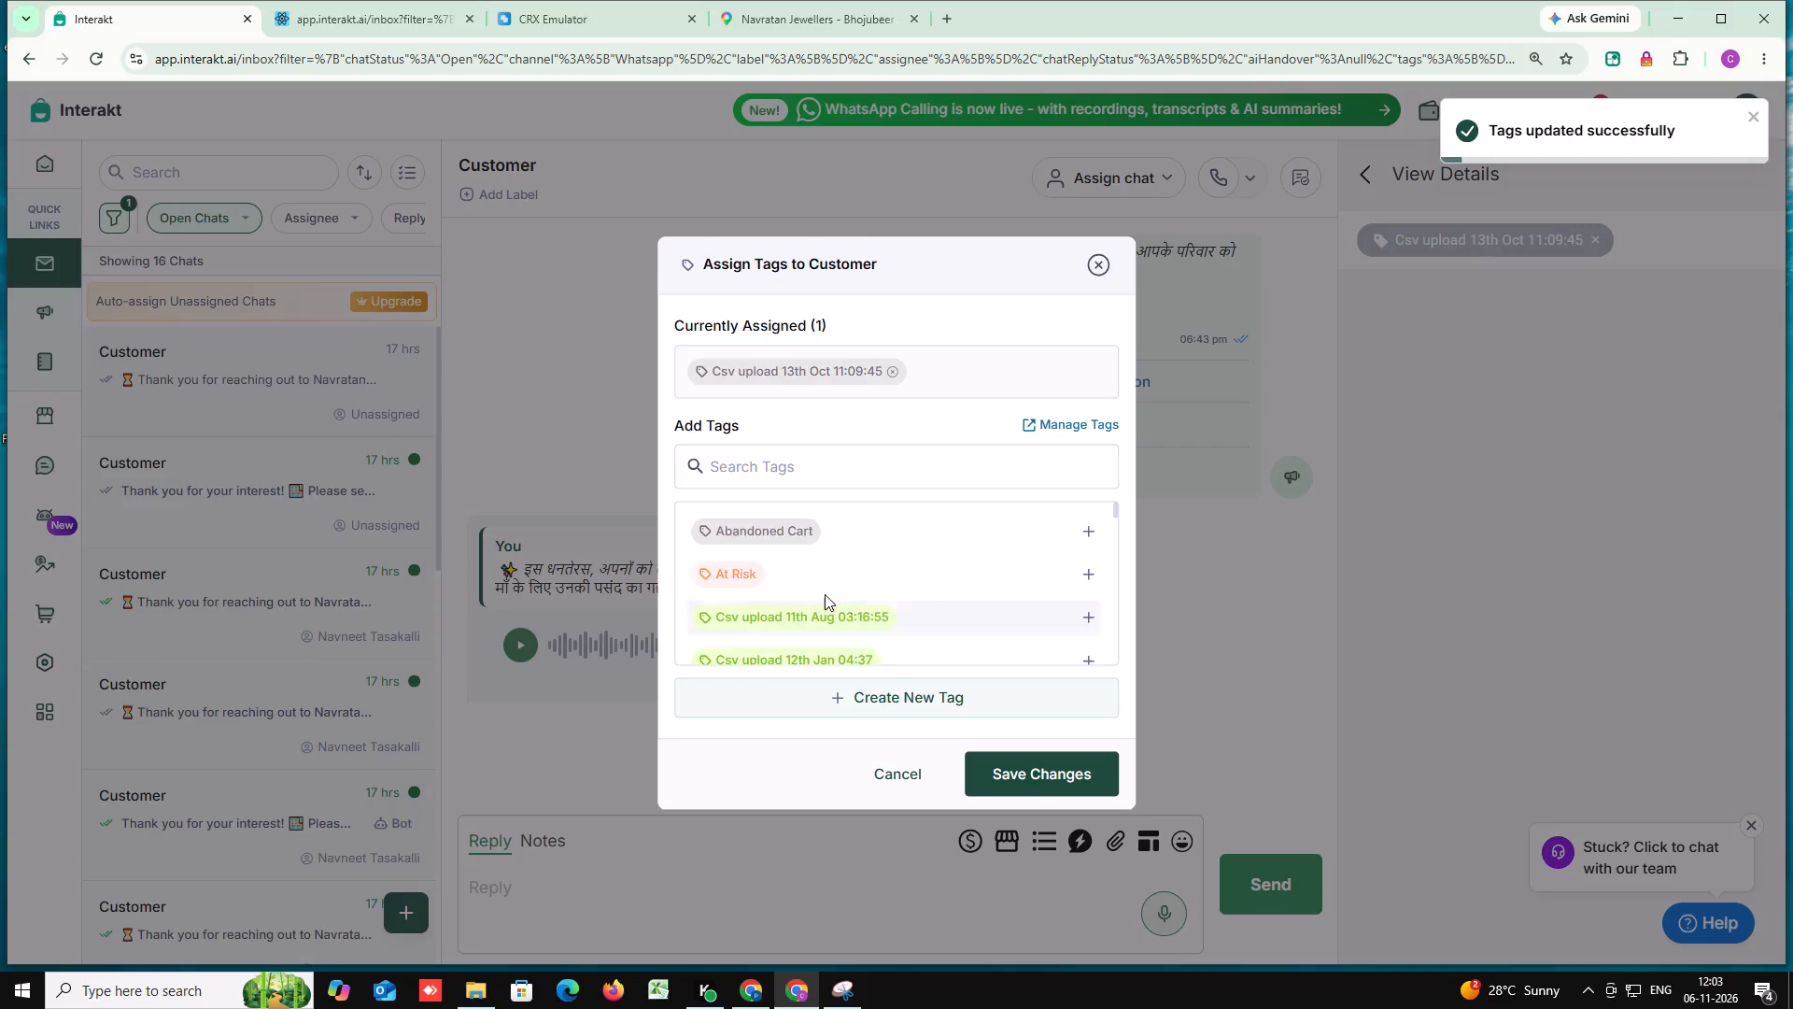
scroll(759, 585, "down", 5)
scroll(786, 575, "up", 1)
scroll(785, 575, "down", 4)
scroll(791, 575, "up", 1)
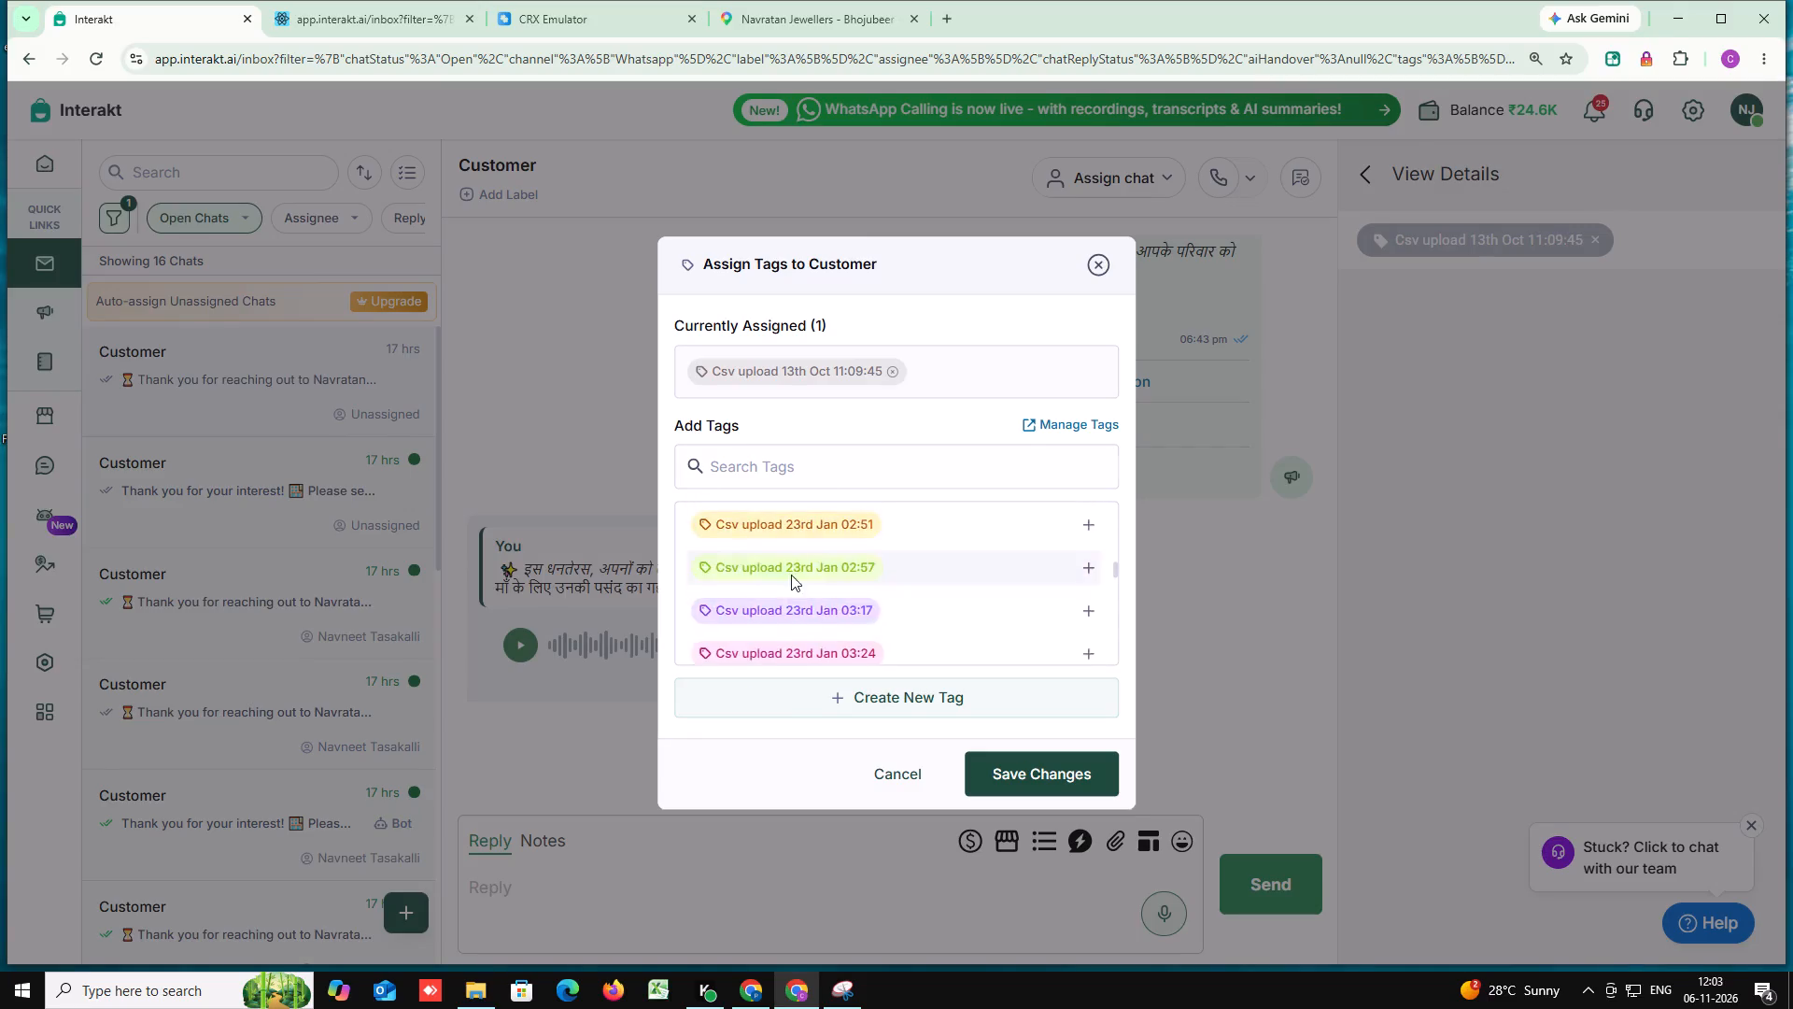
scroll(791, 575, "down", 8)
scroll(805, 596, "up", 1)
scroll(805, 596, "down", 4)
scroll(805, 596, "up", 2)
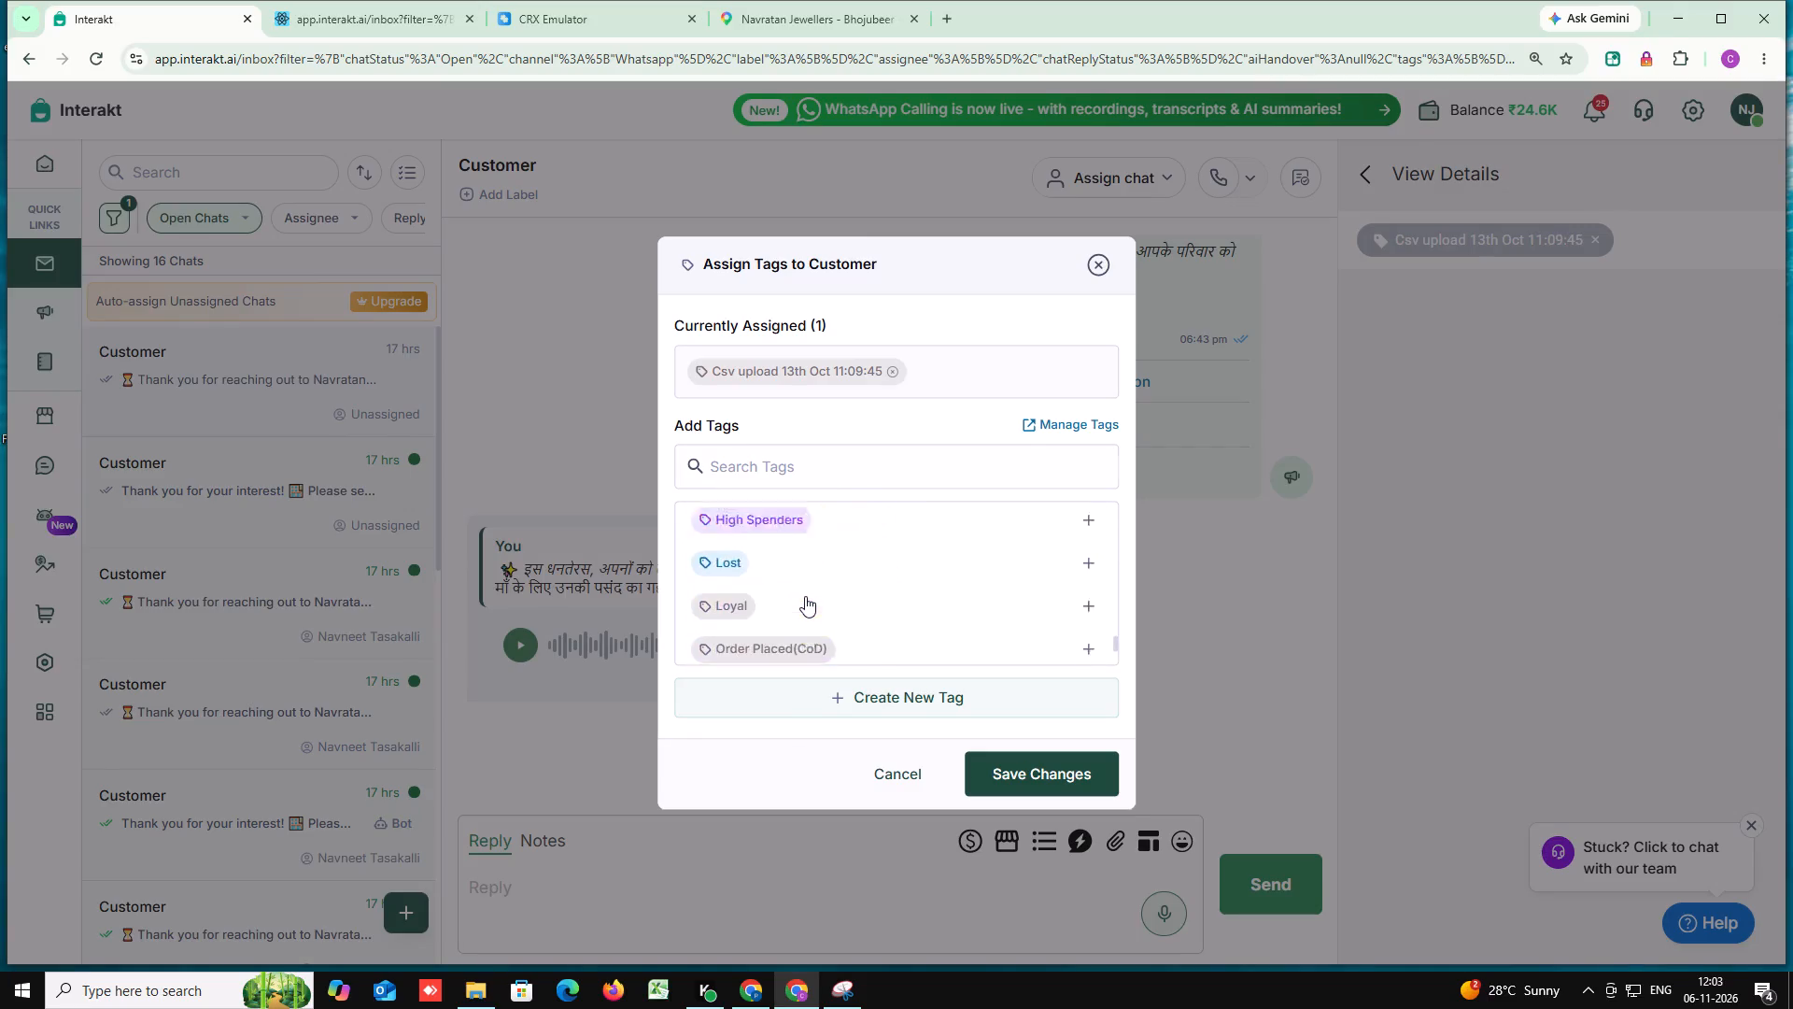
left_click(800, 626)
left_click(1058, 373)
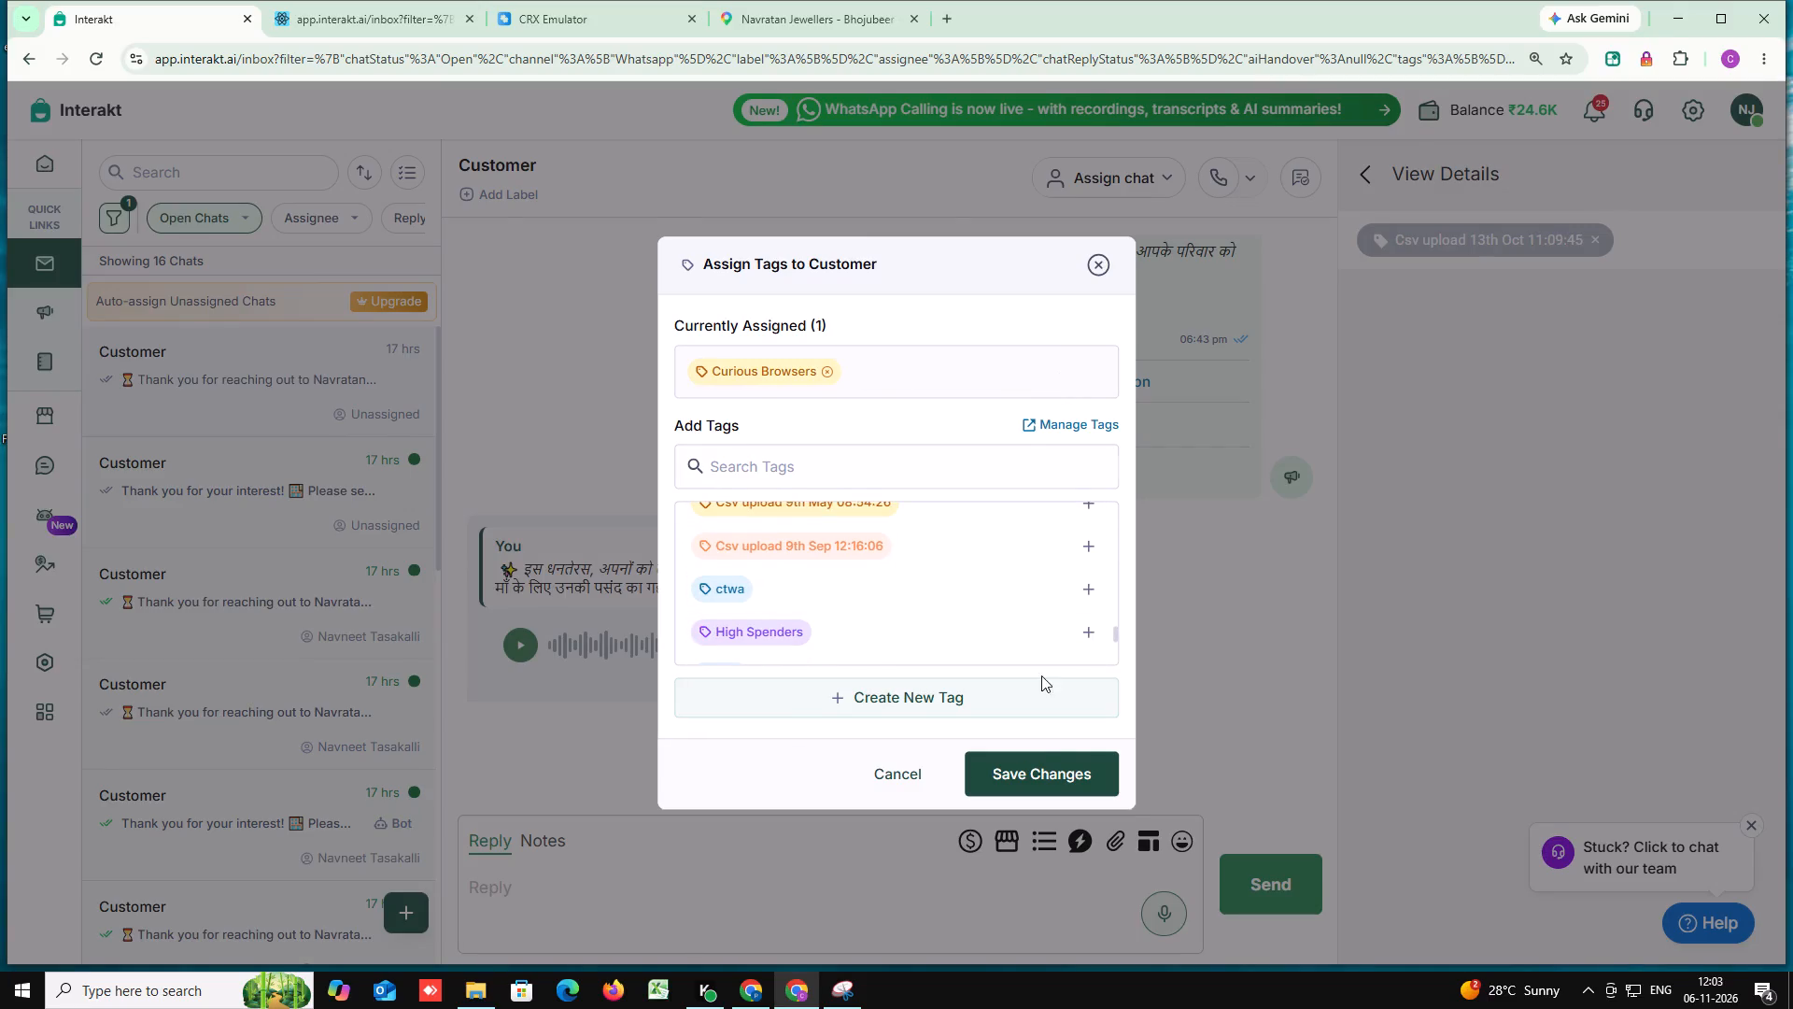
left_click(1037, 765)
left_click(1293, 177)
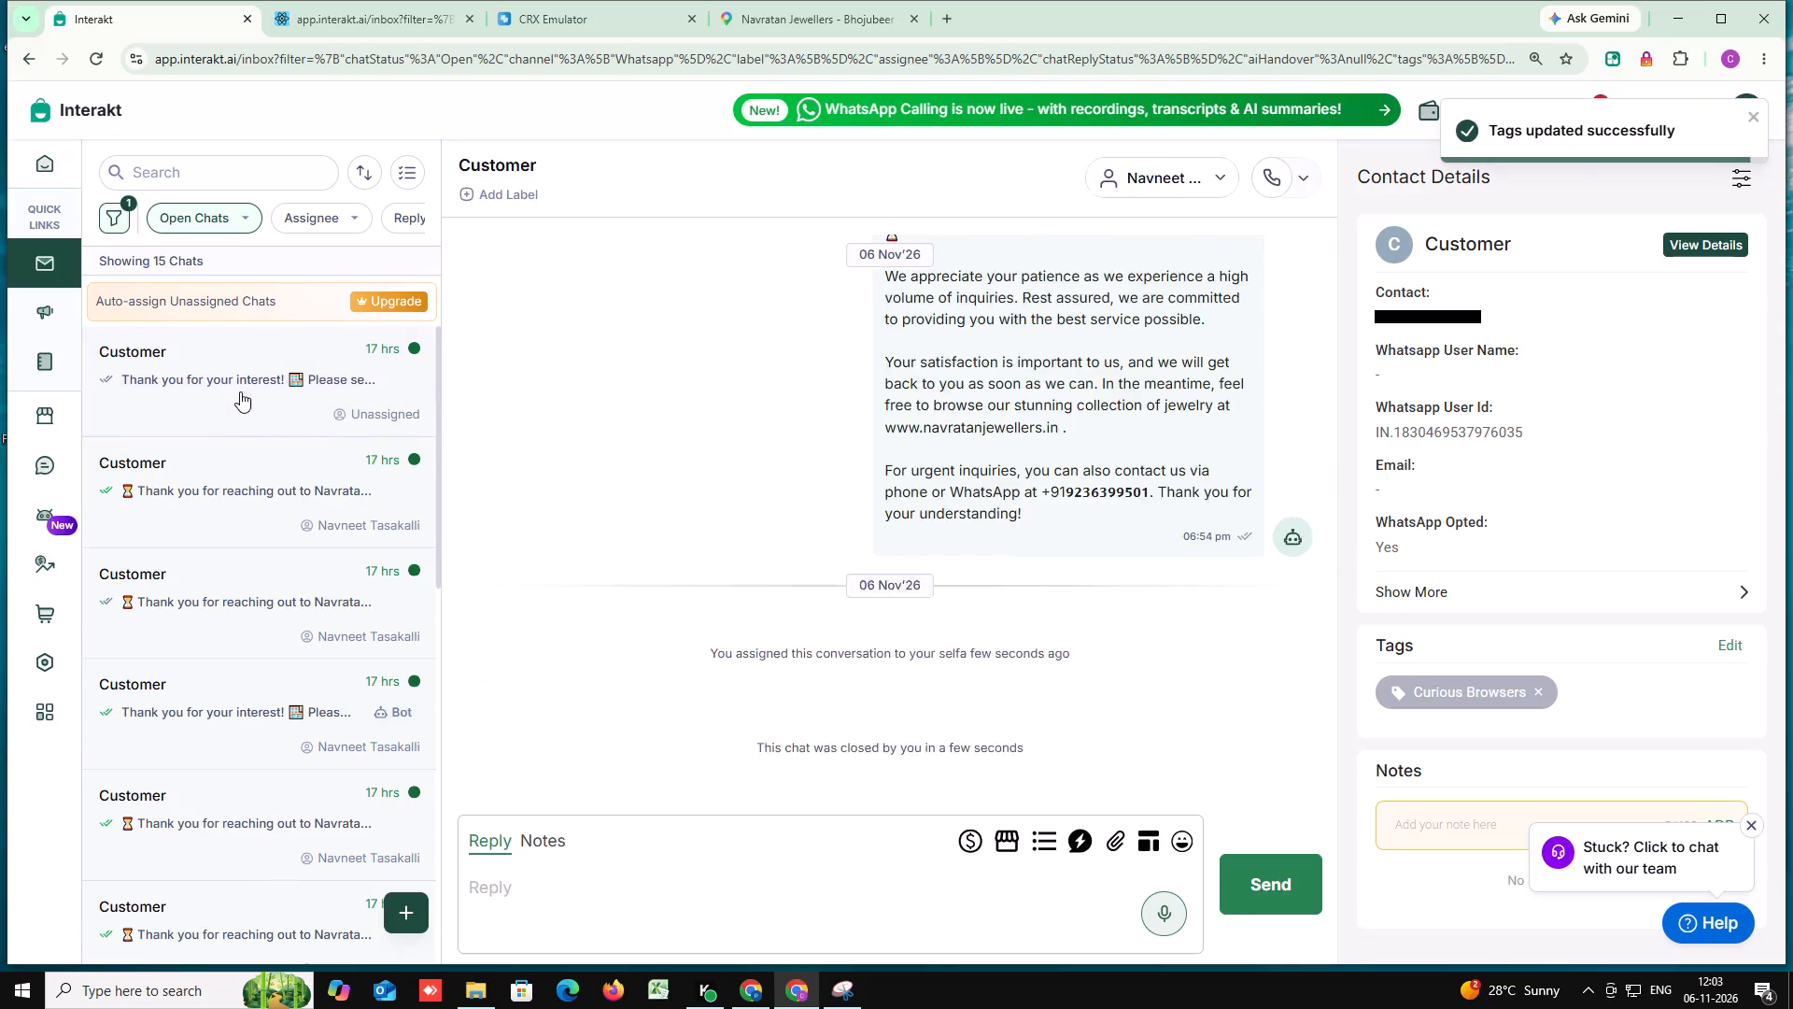
Open the first remaining open chat, check its 05 Nov'26 messages and remove the Csv upload 5th Aug 01:21:40 tag.
left_click(240, 391)
scroll(674, 523, "up", 5)
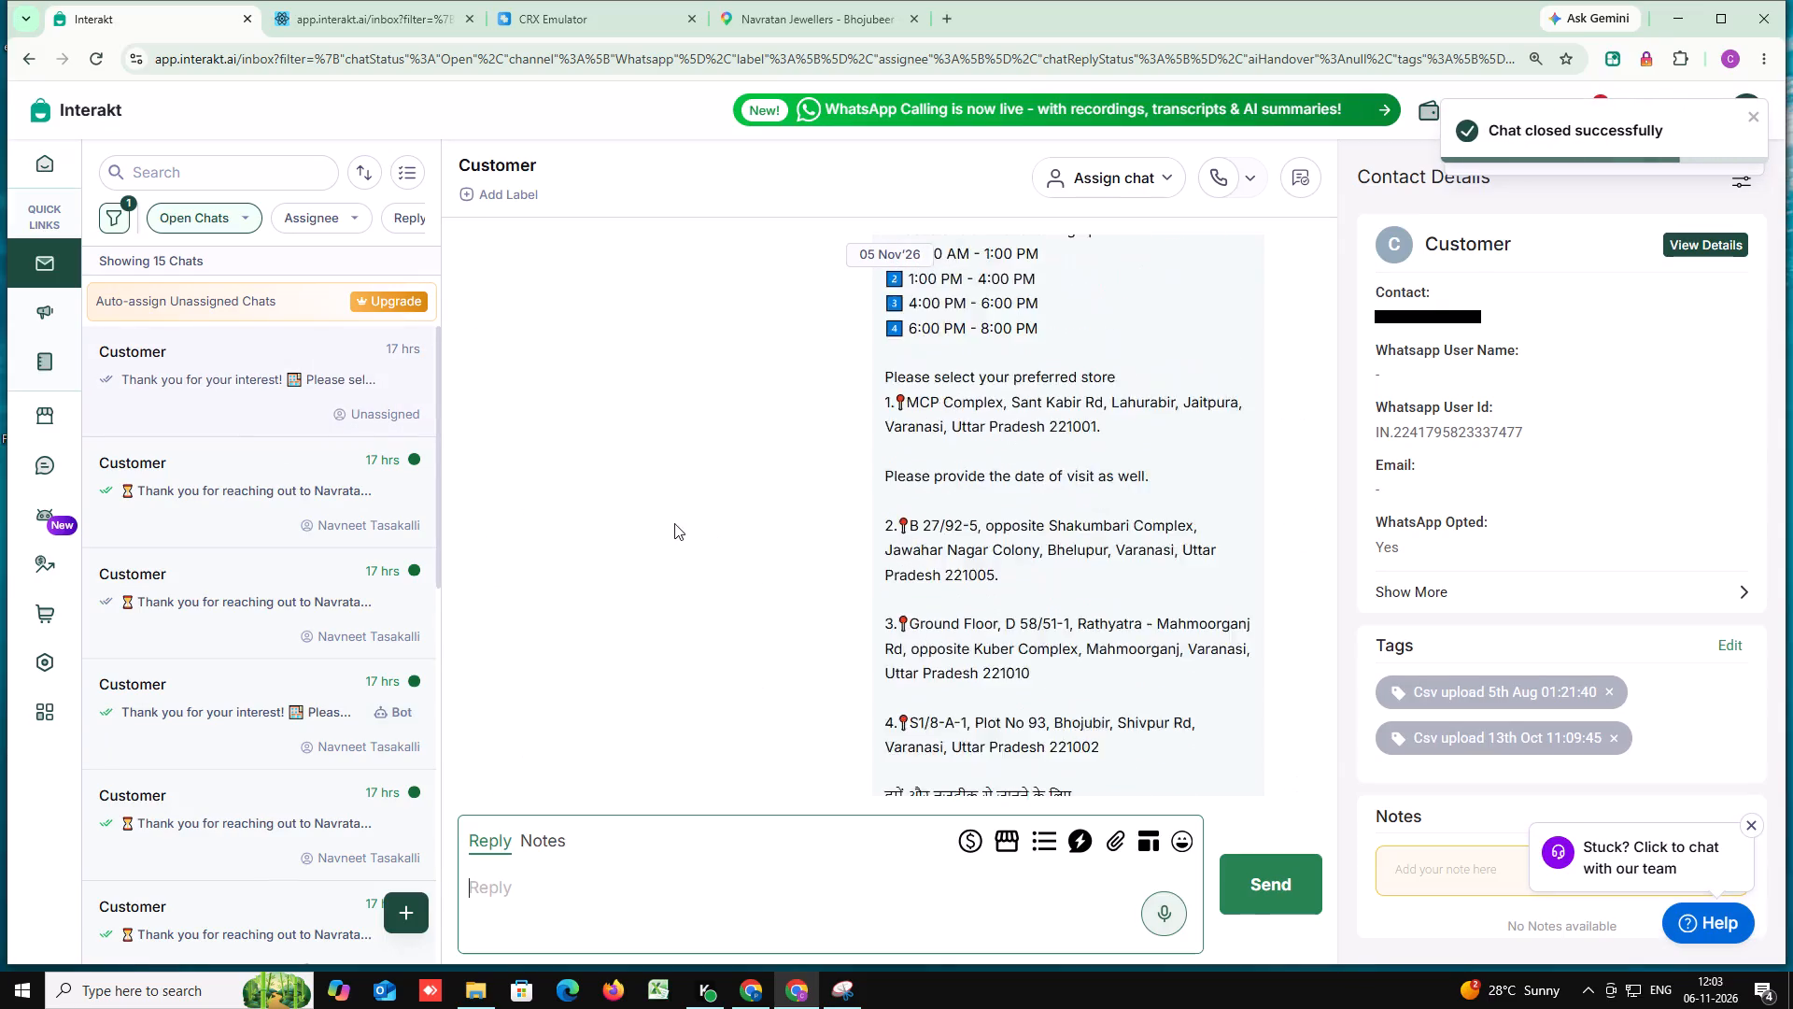
scroll(674, 523, "up", 4)
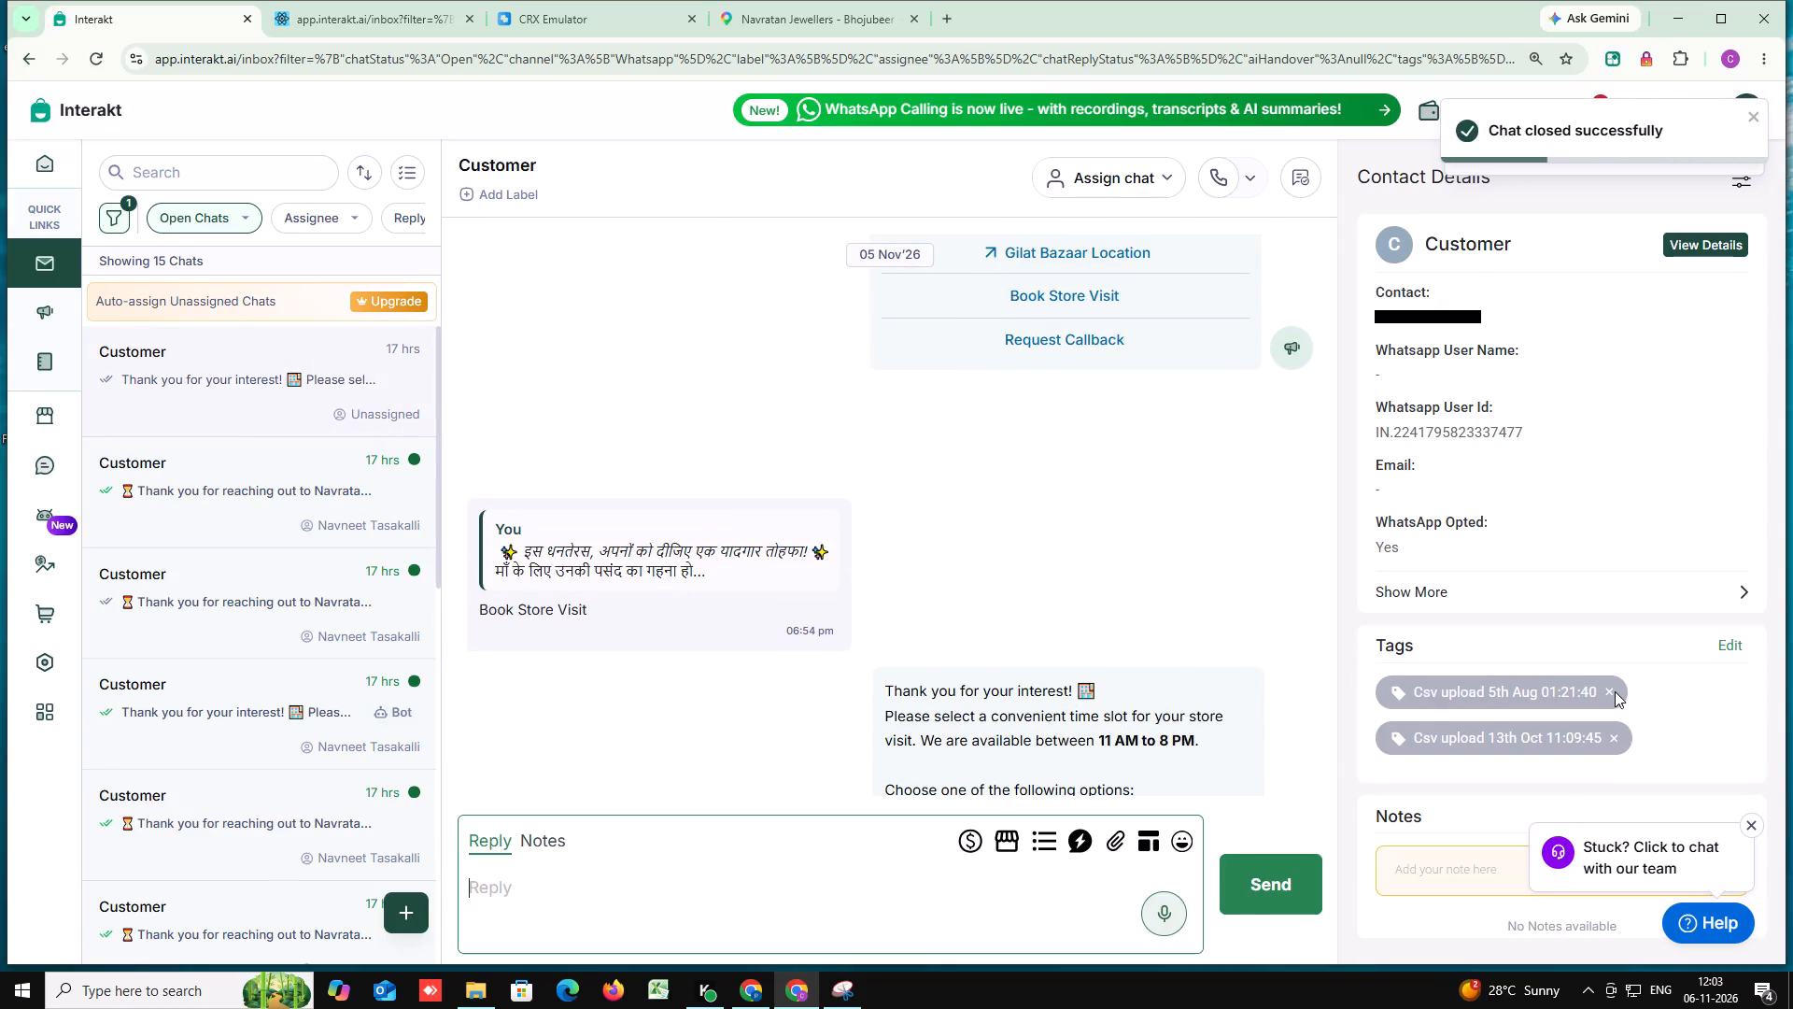
left_click(1615, 691)
left_click(1610, 689)
Switch to Snipping Tool and capture the chat's Book Store Visit message together with the customer's contact details.
scroll(794, 583, "up", 1)
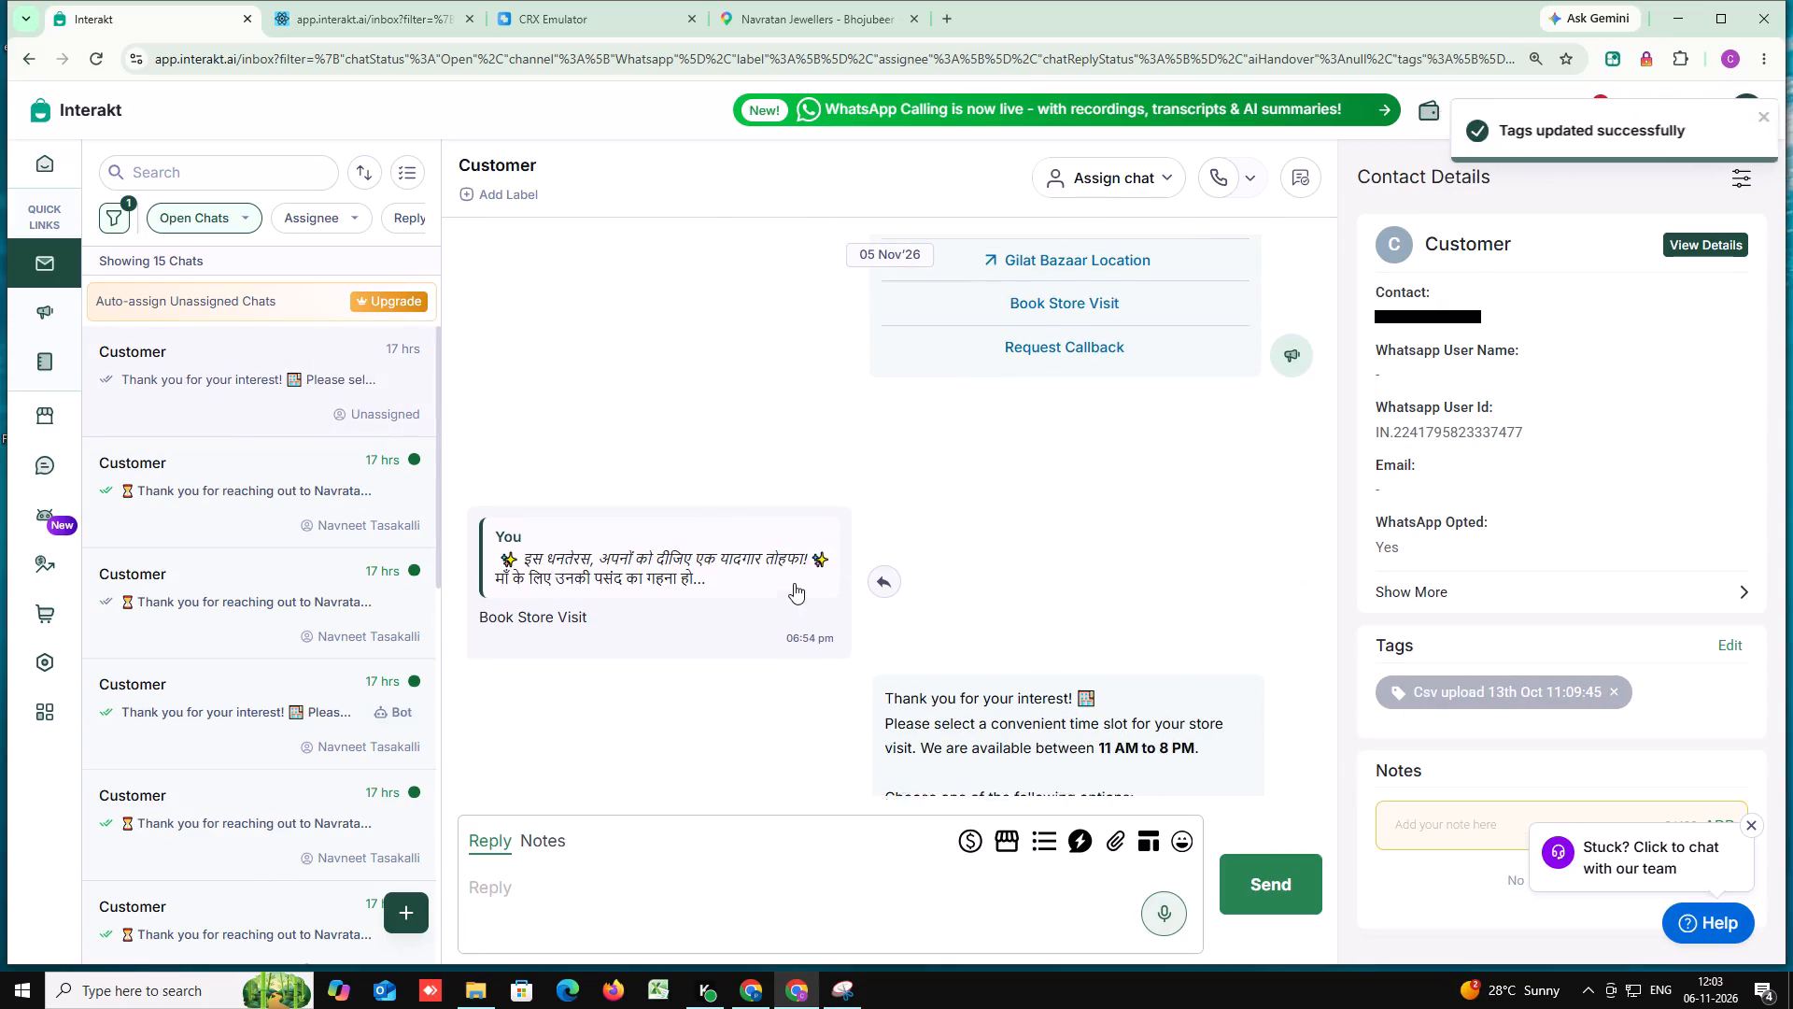
scroll(794, 583, "down", 1)
left_click(854, 998)
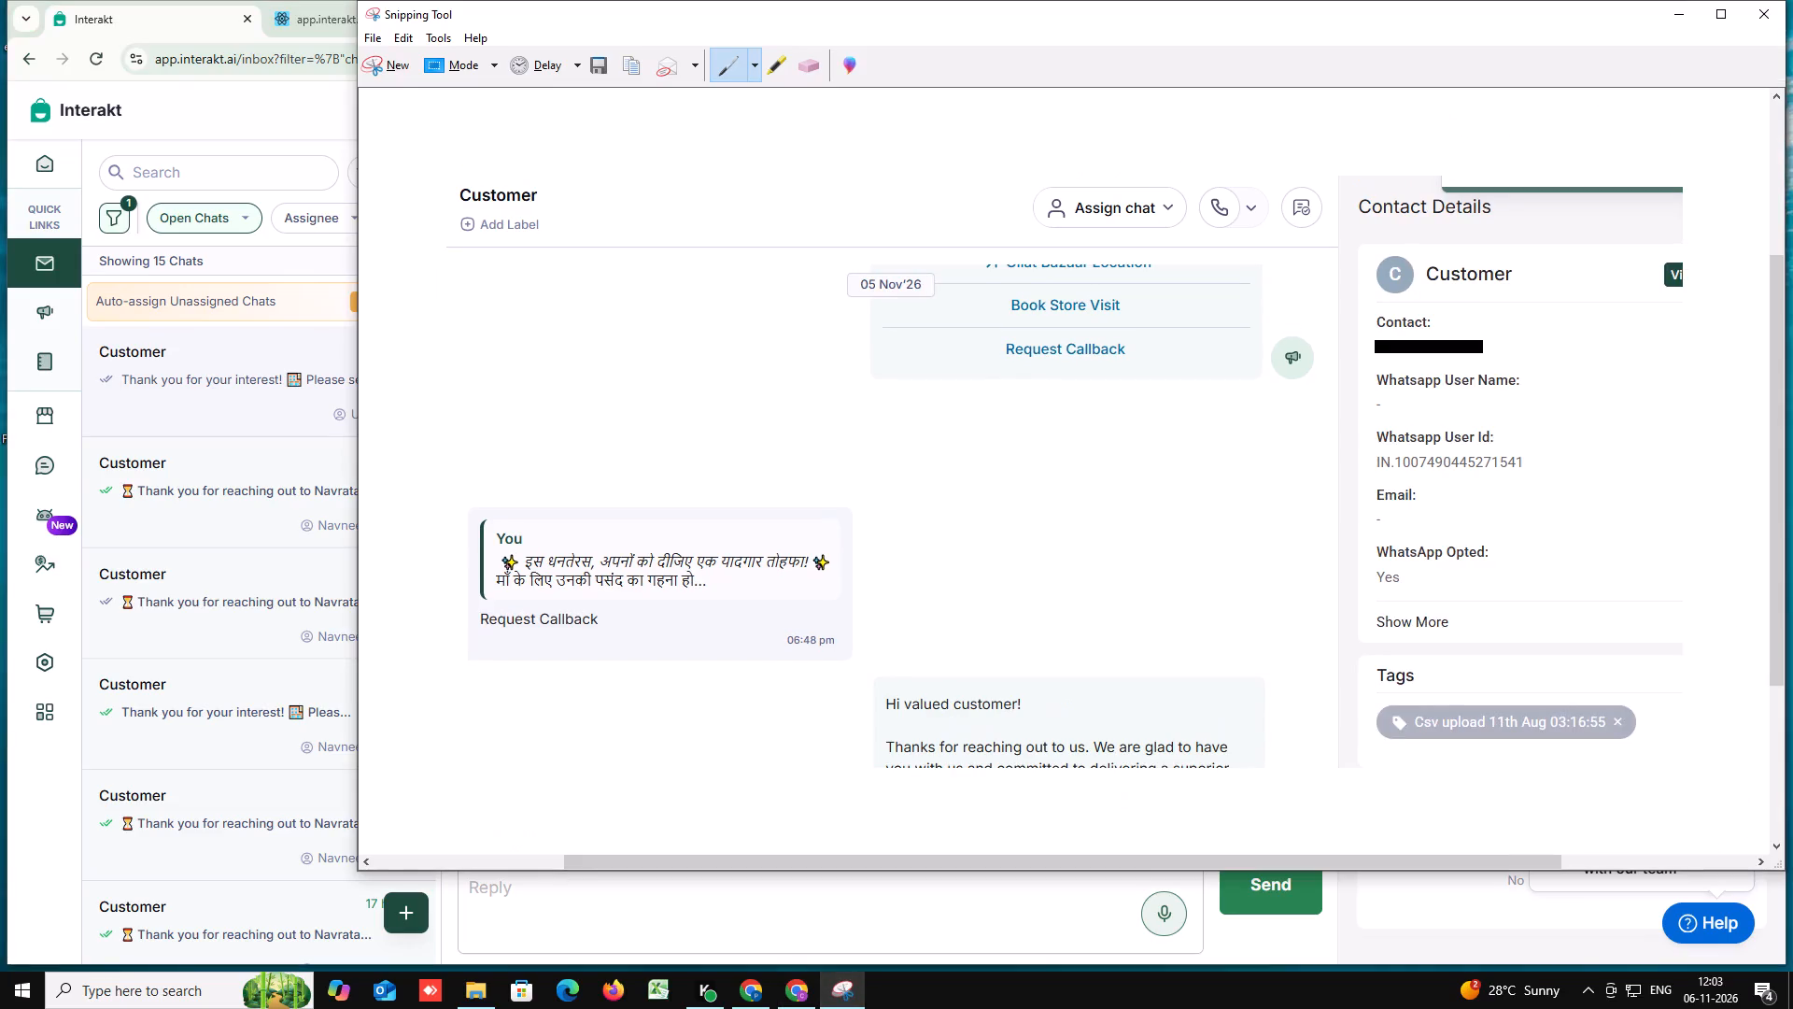
left_click(391, 64)
left_click_drag(439, 141, 1653, 729)
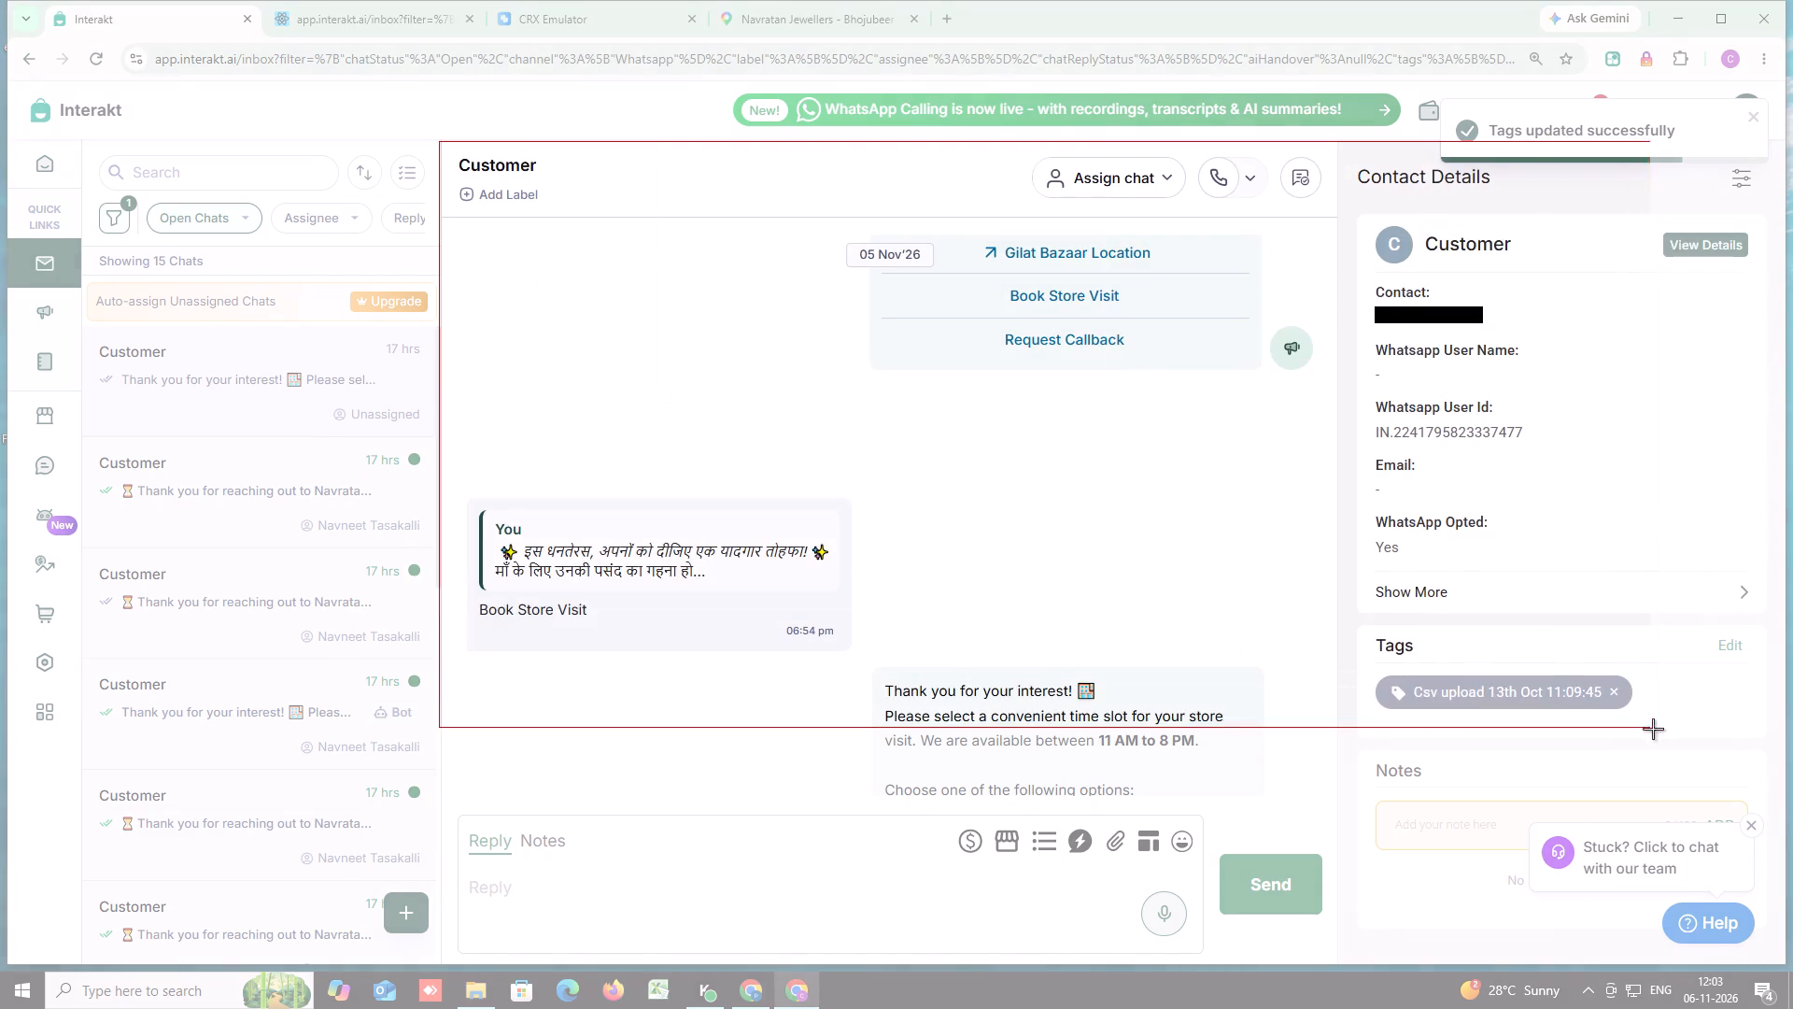
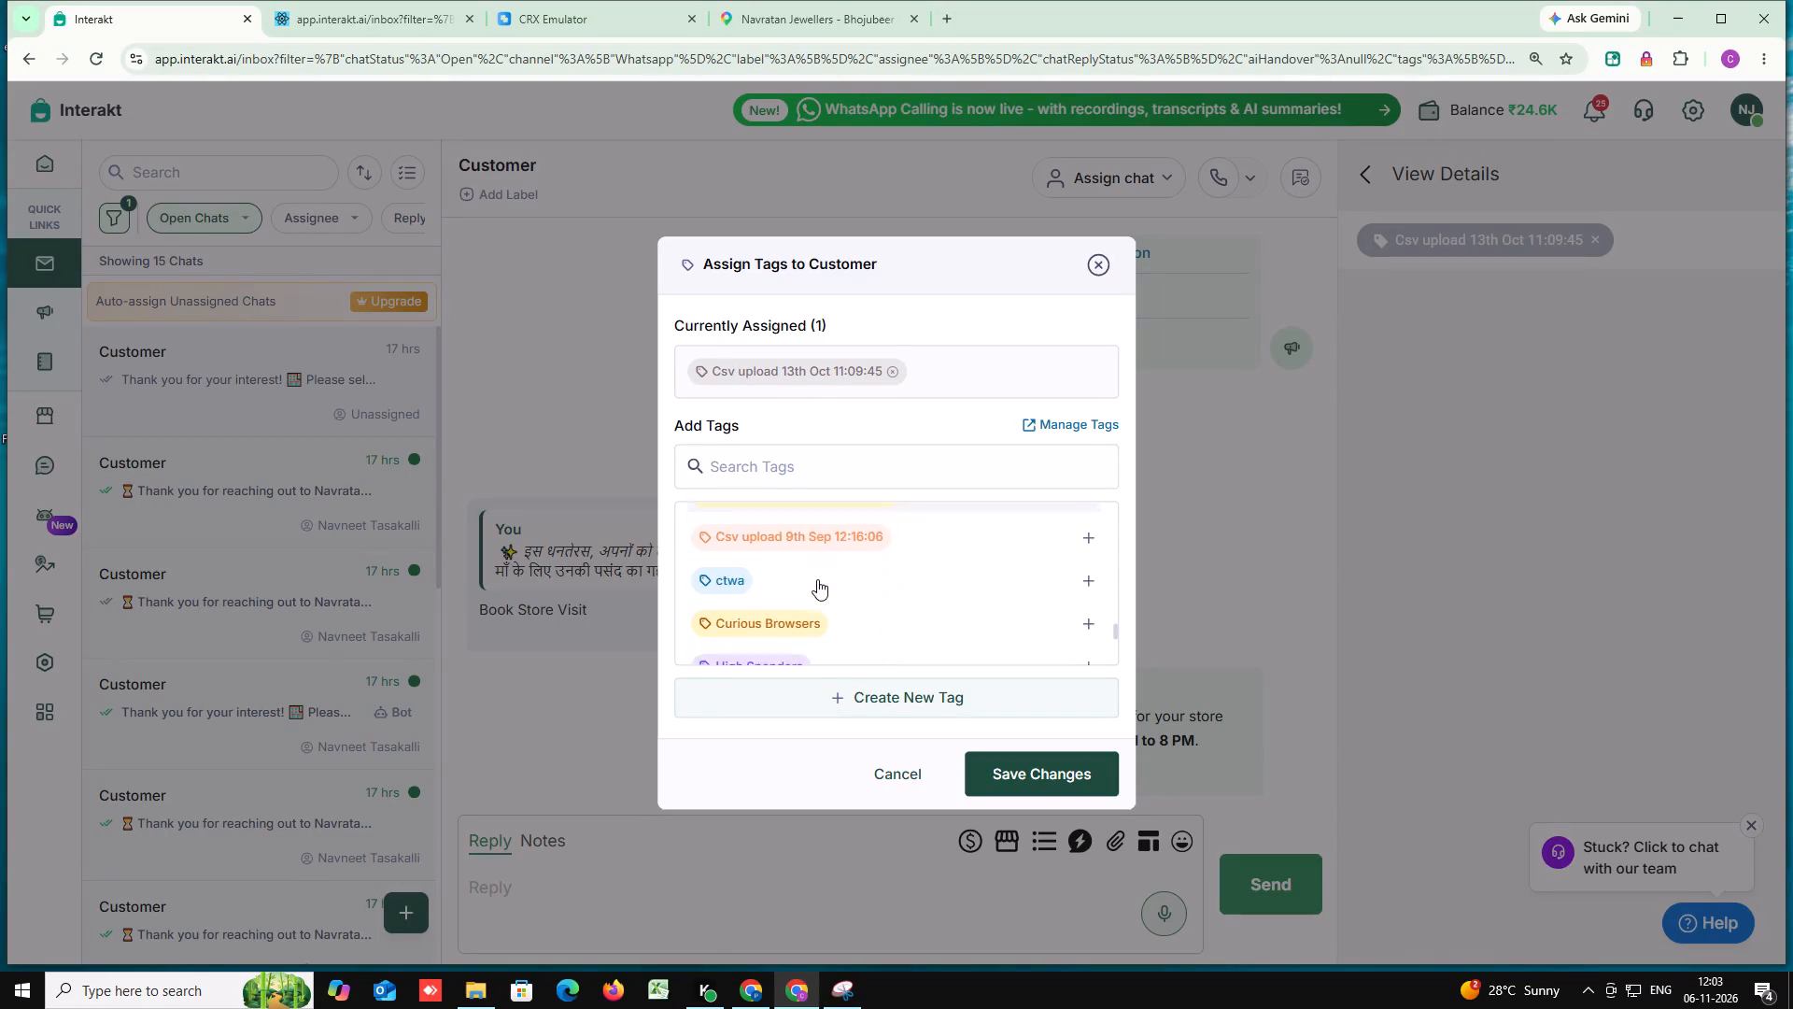
Replace the customer's Csv upload 13th Oct 11:09:45 tag with Curious Browsers, save the tags and close the chat.
scroll(817, 579, "up", 1)
left_click(812, 627)
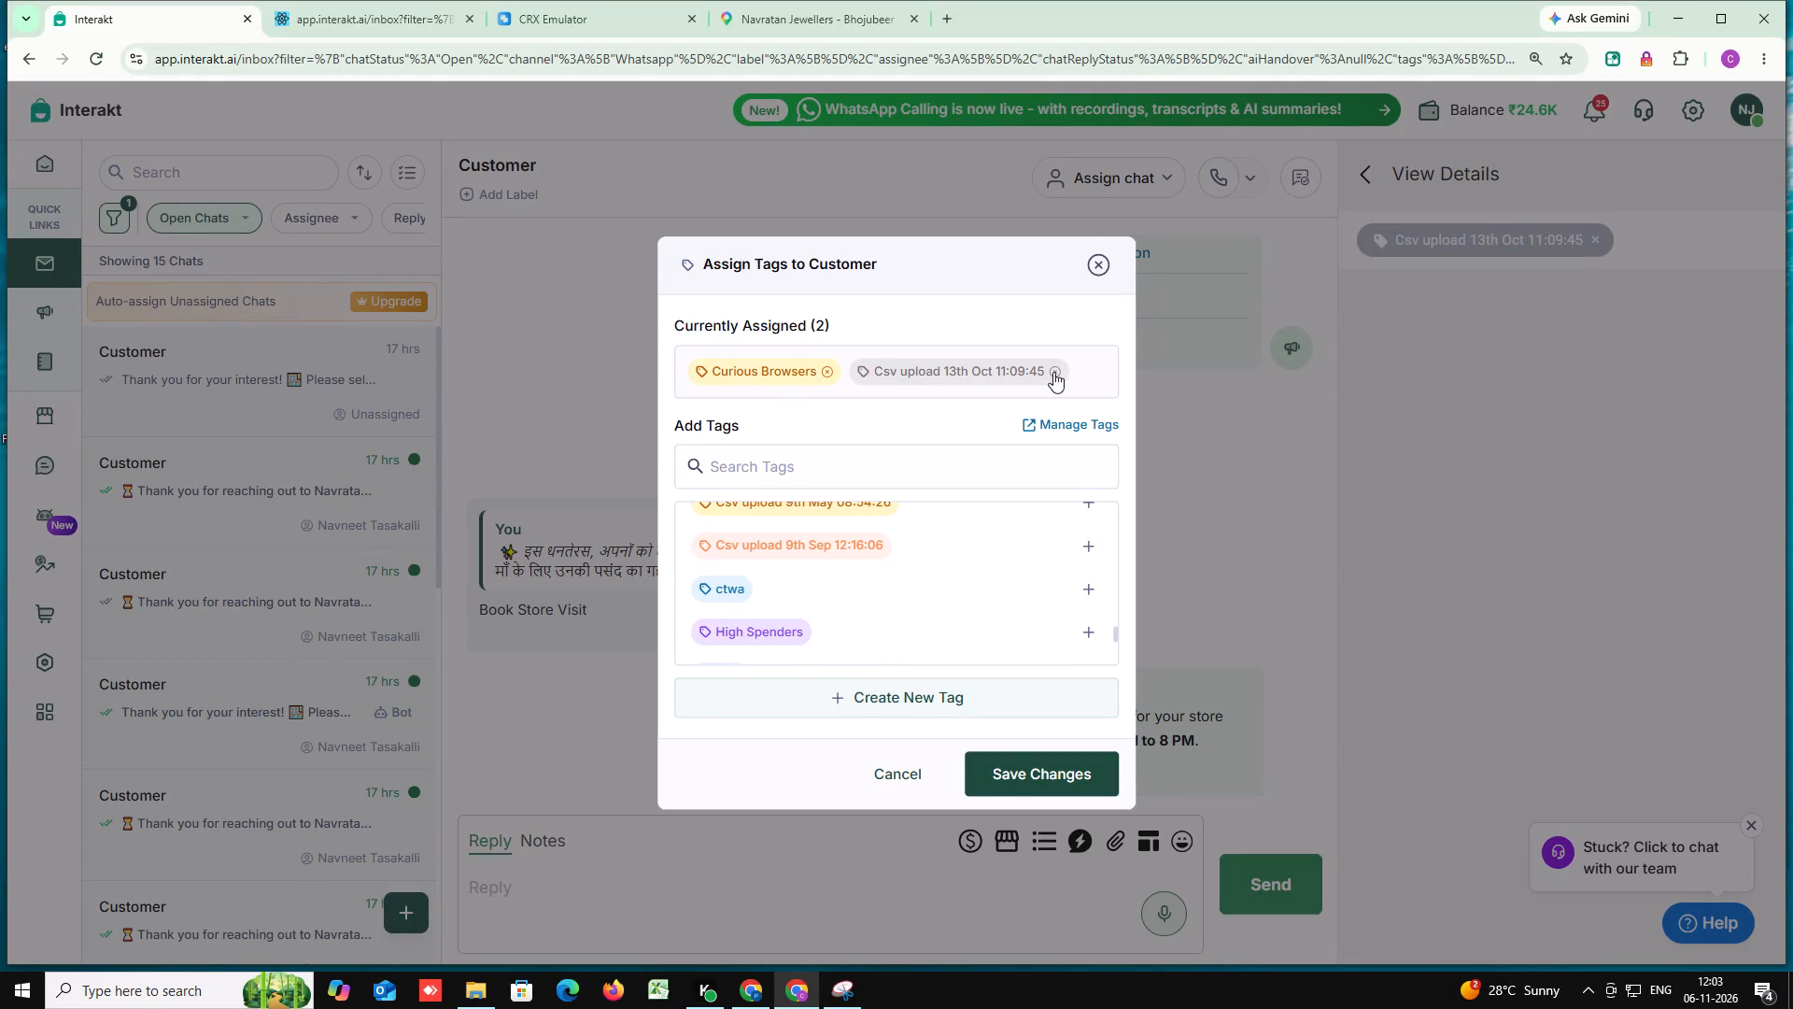
left_click(1053, 372)
left_click(1011, 777)
left_click(1306, 178)
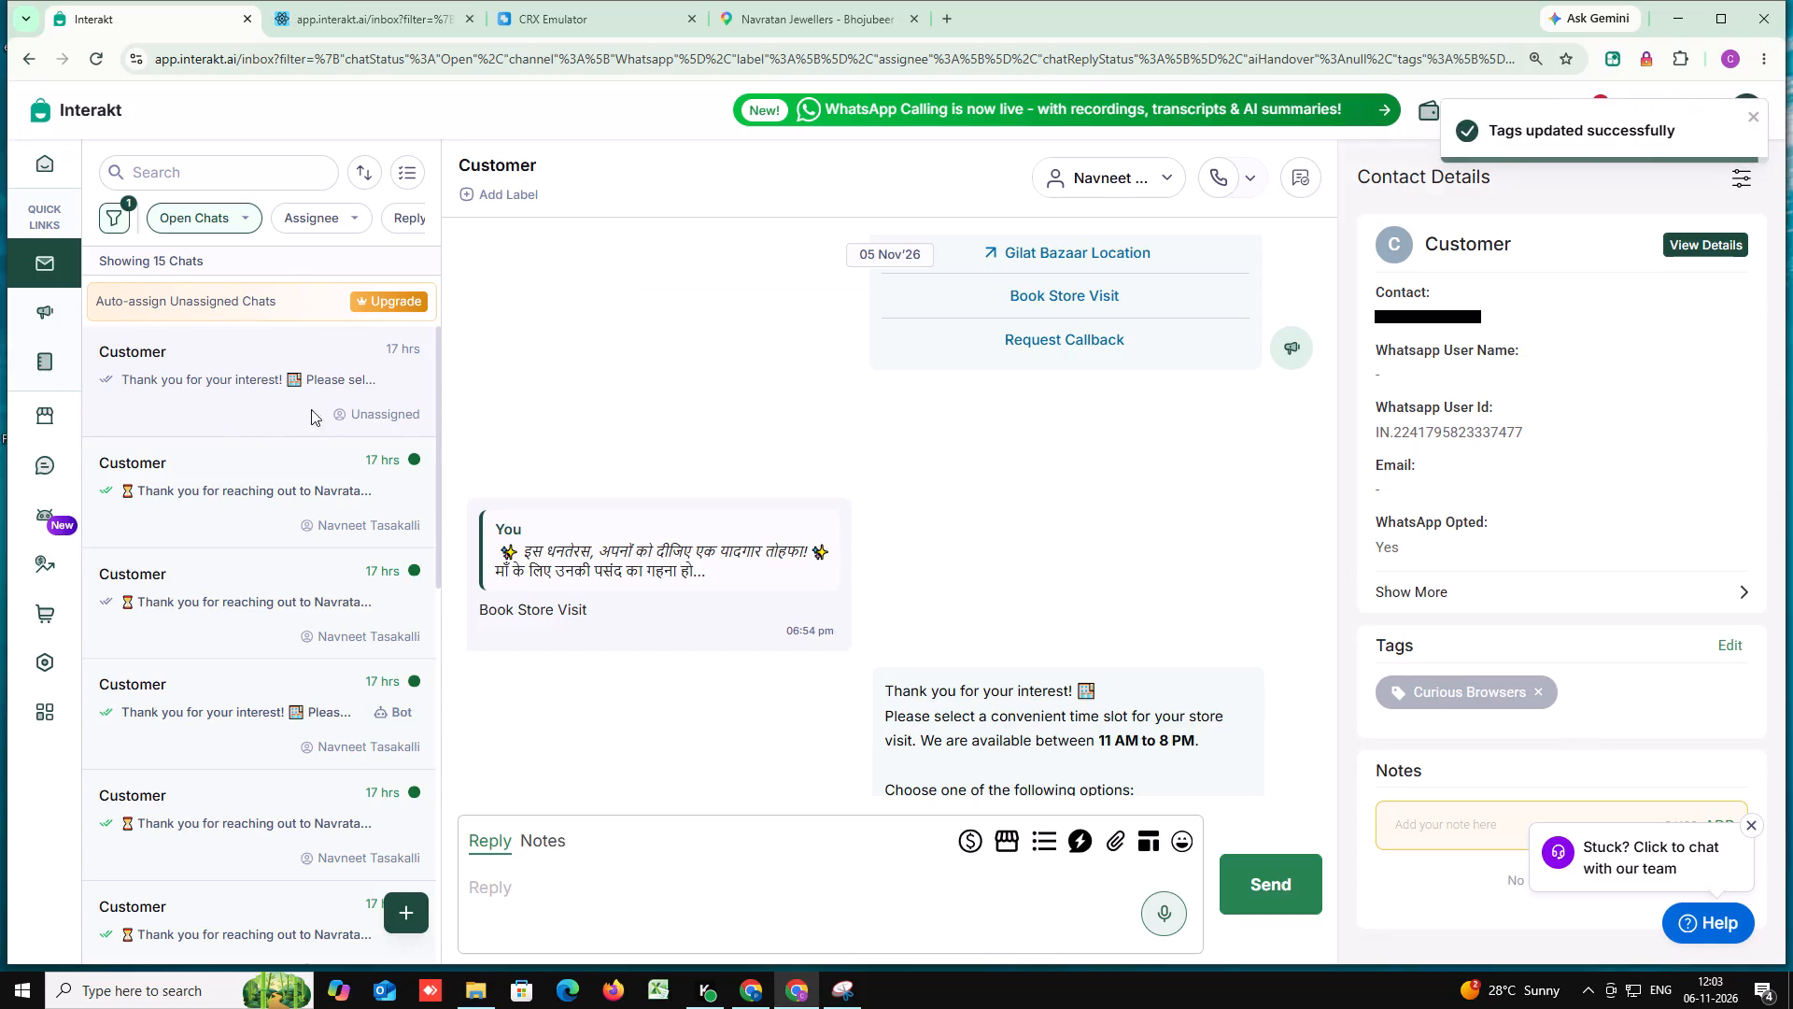
Open the first remaining open chat, switch to Snipping Tool and capture the chat's Request Callback message from 05 Nov'26.
left_click(206, 396)
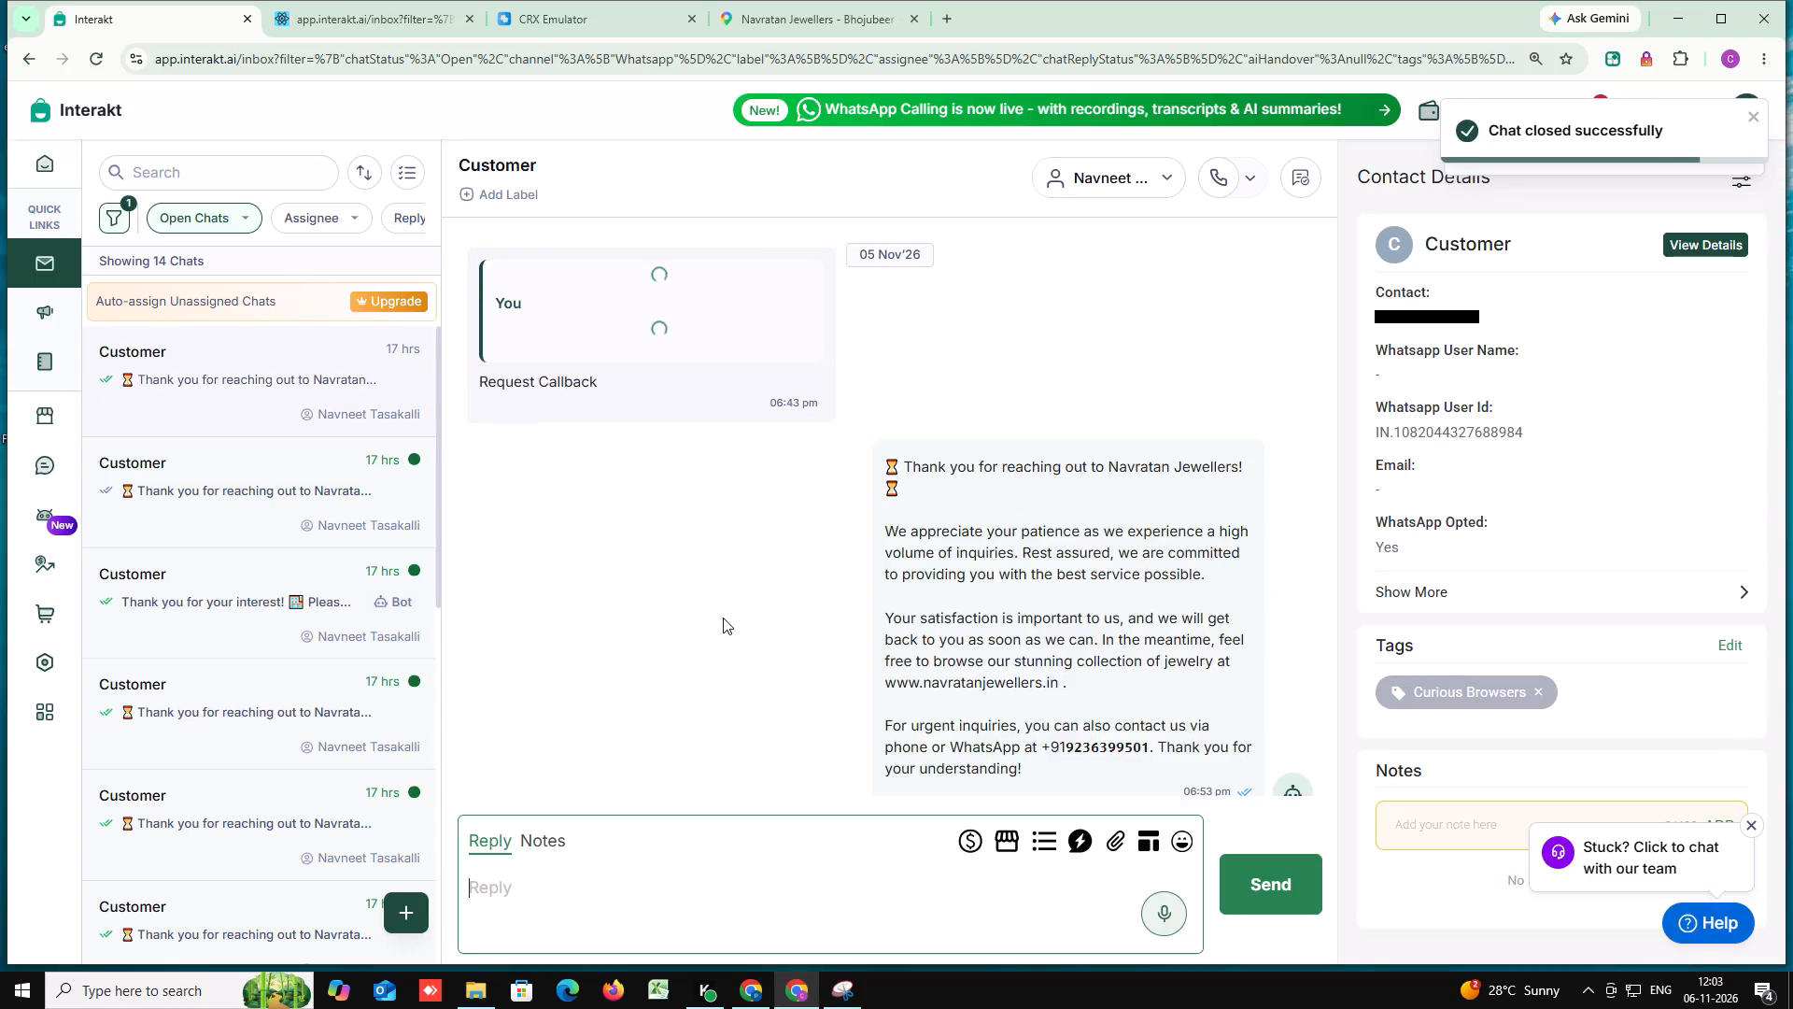
scroll(723, 618, "up", 2)
left_click(849, 1005)
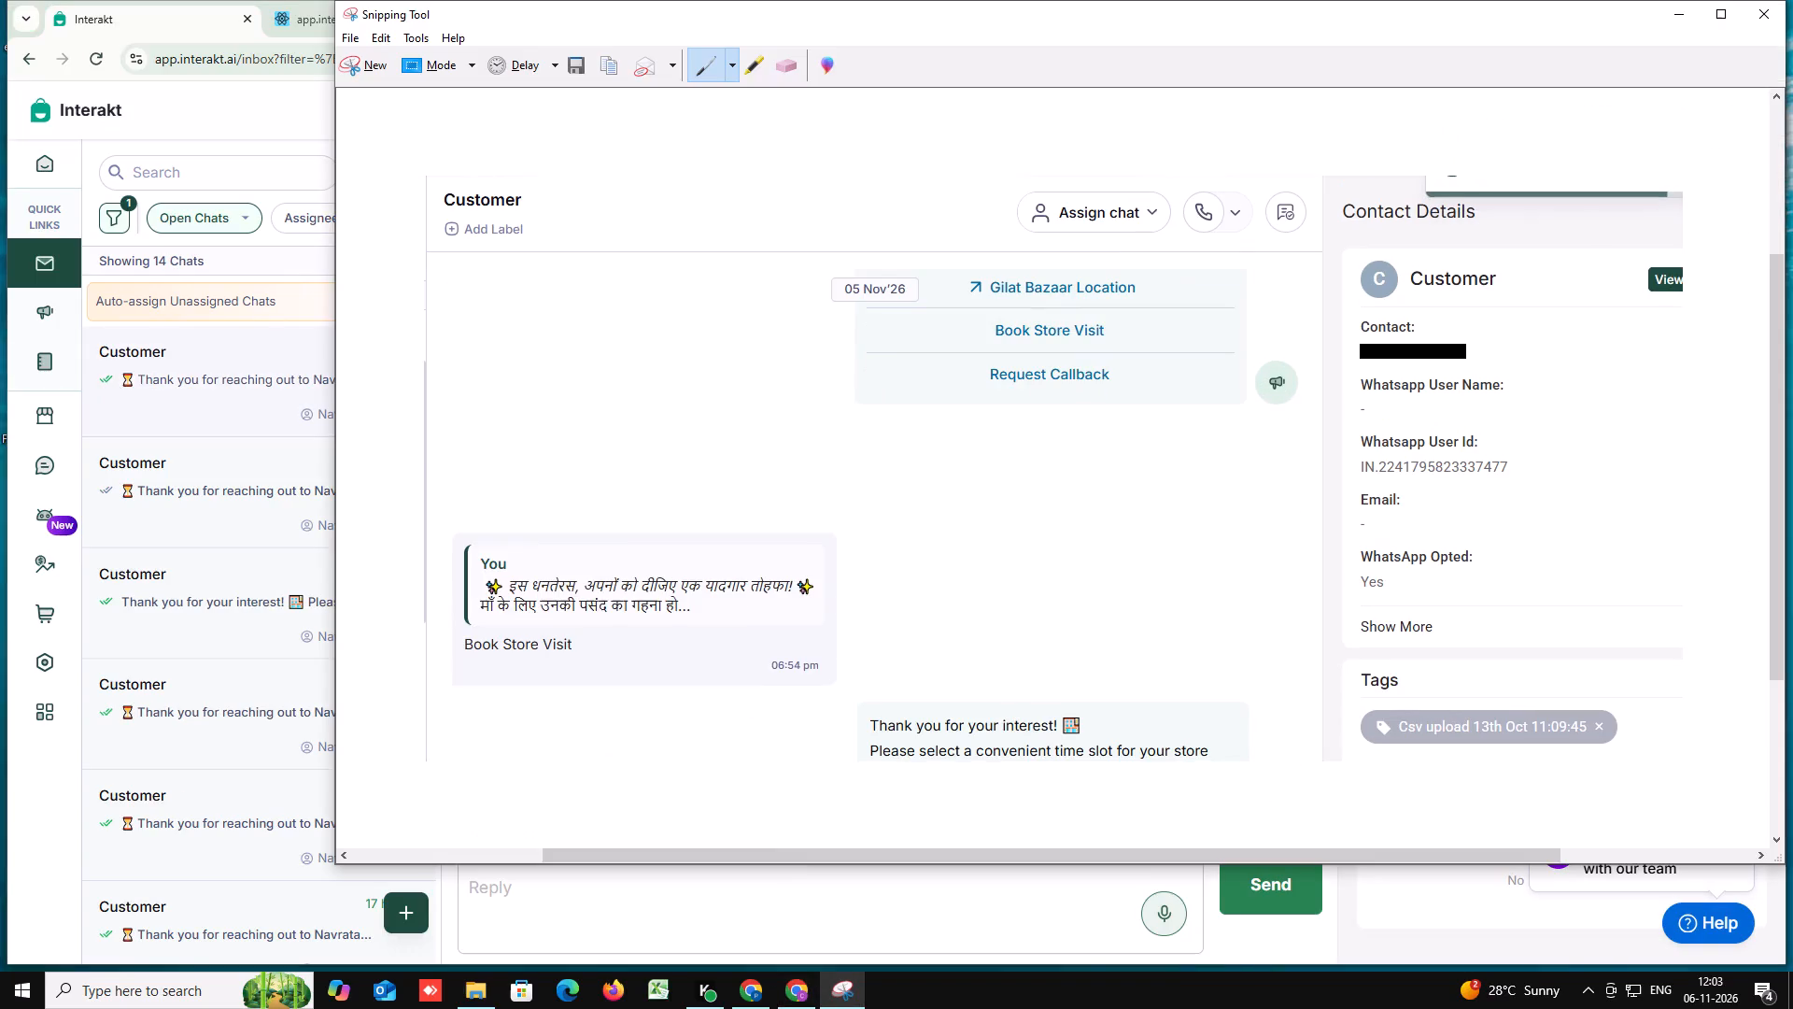
left_click(346, 63)
left_click_drag(446, 149, 680, 561)
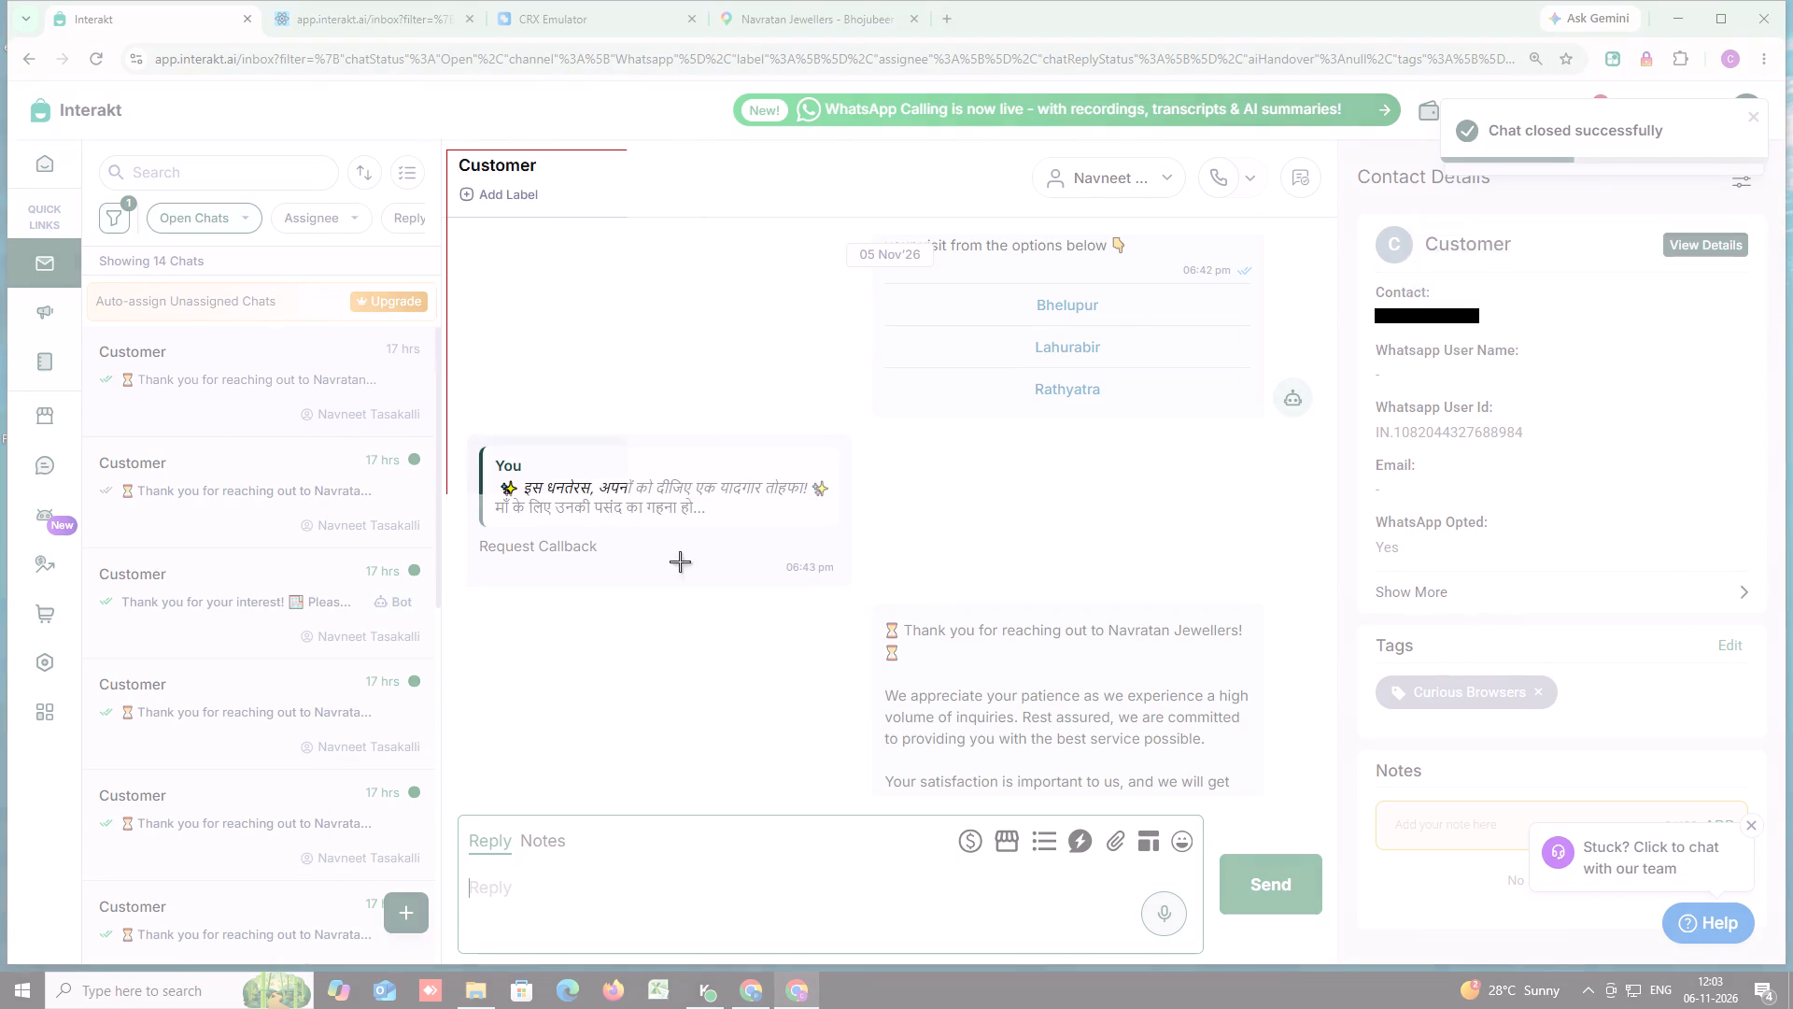
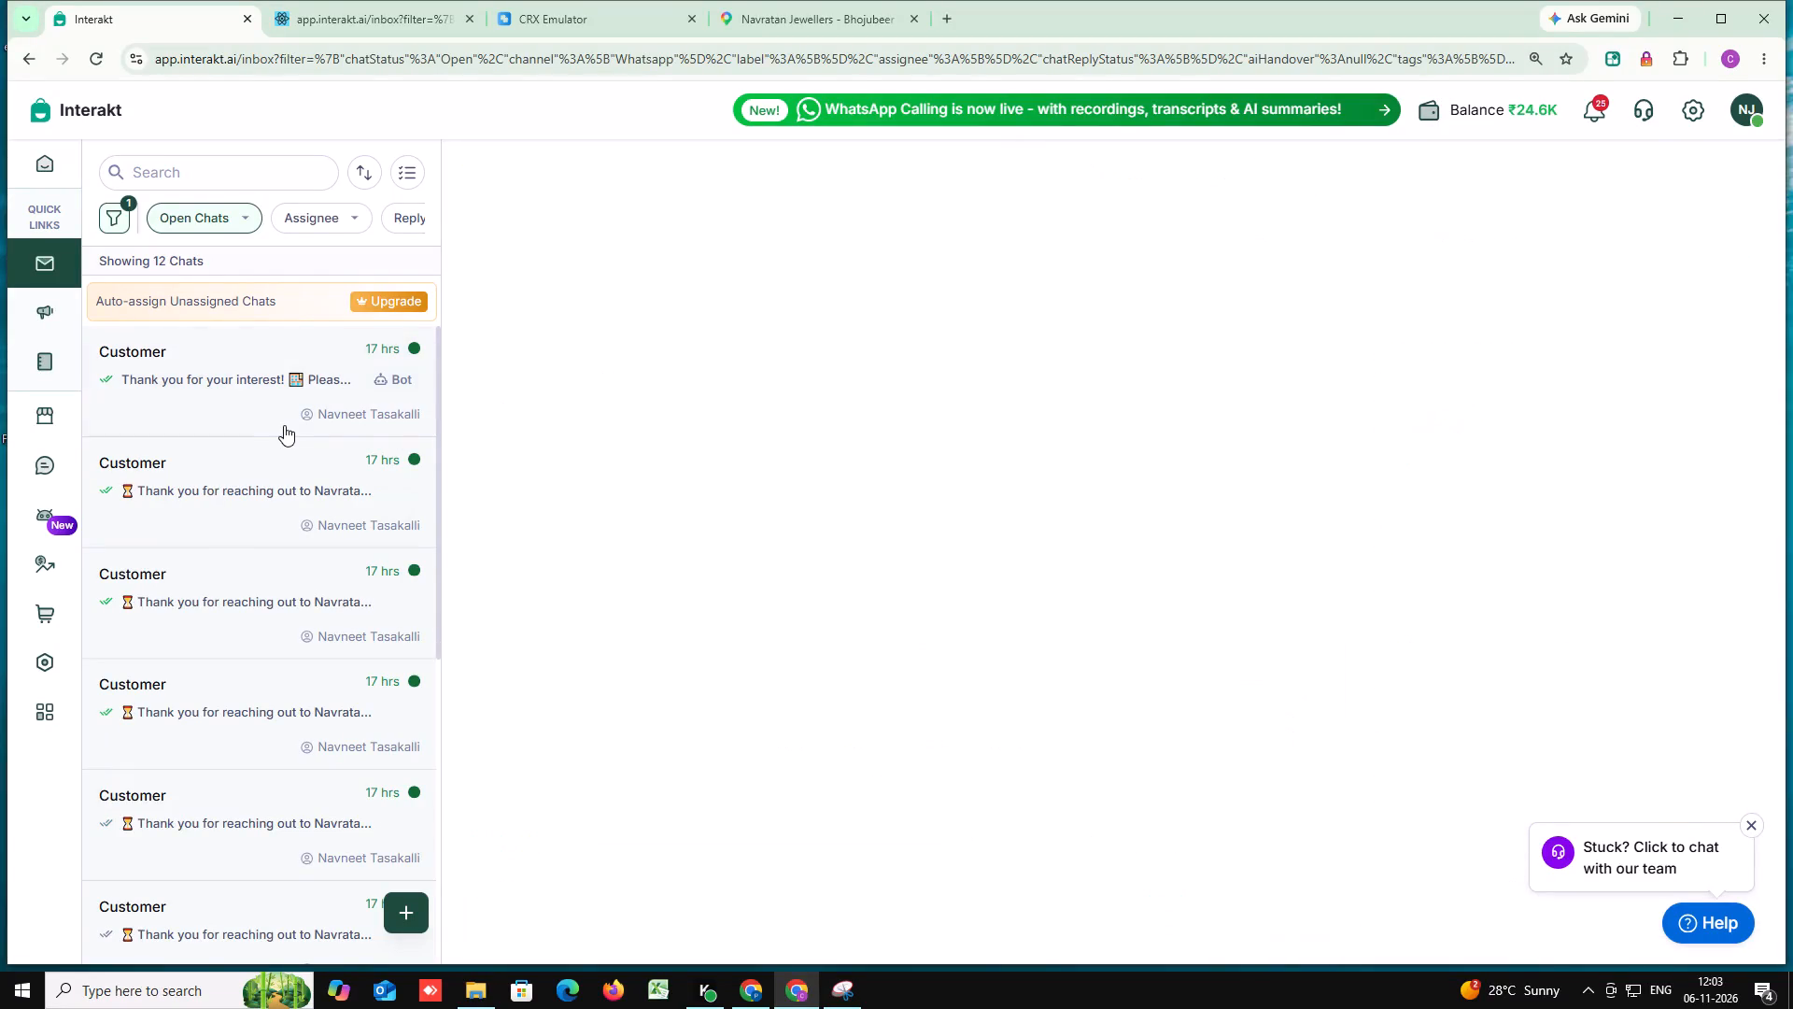
Open the first remaining open chat at its Book Store Visit message and remove the customer's Csv upload 5th Aug 01:21:40 tag.
left_click(270, 406)
scroll(843, 585, "up", 2)
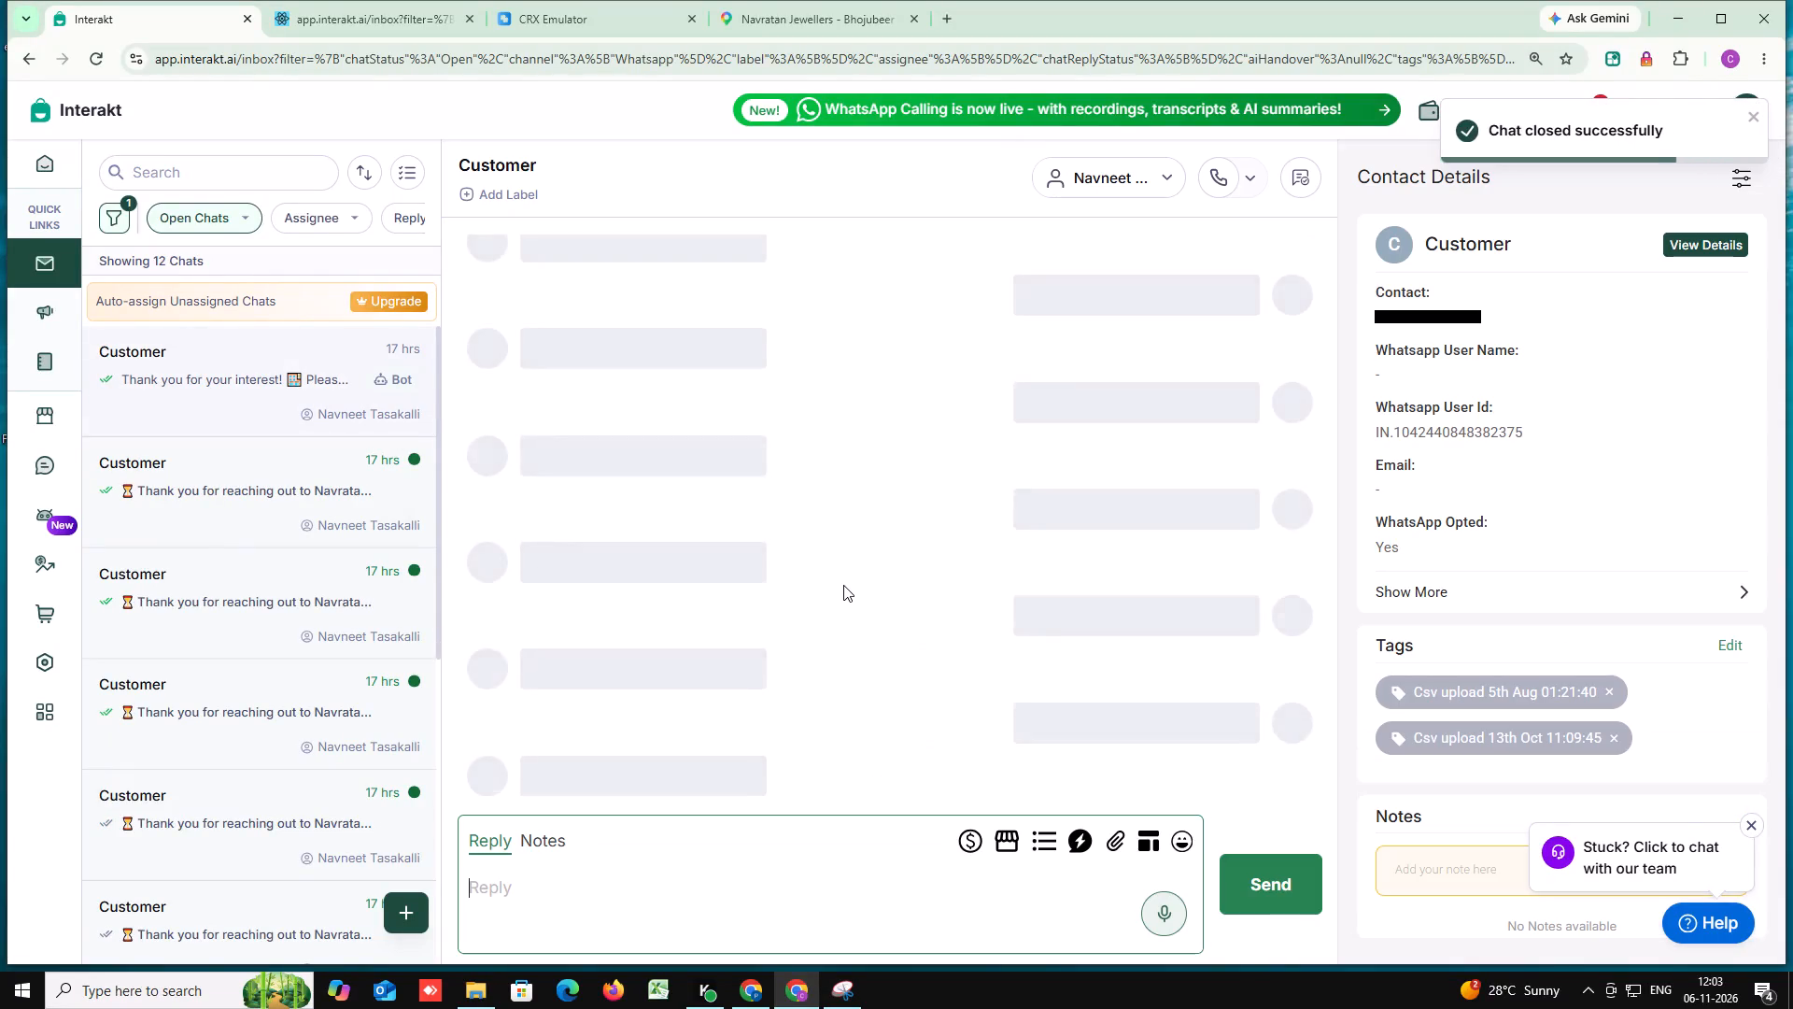
scroll(843, 585, "up", 10)
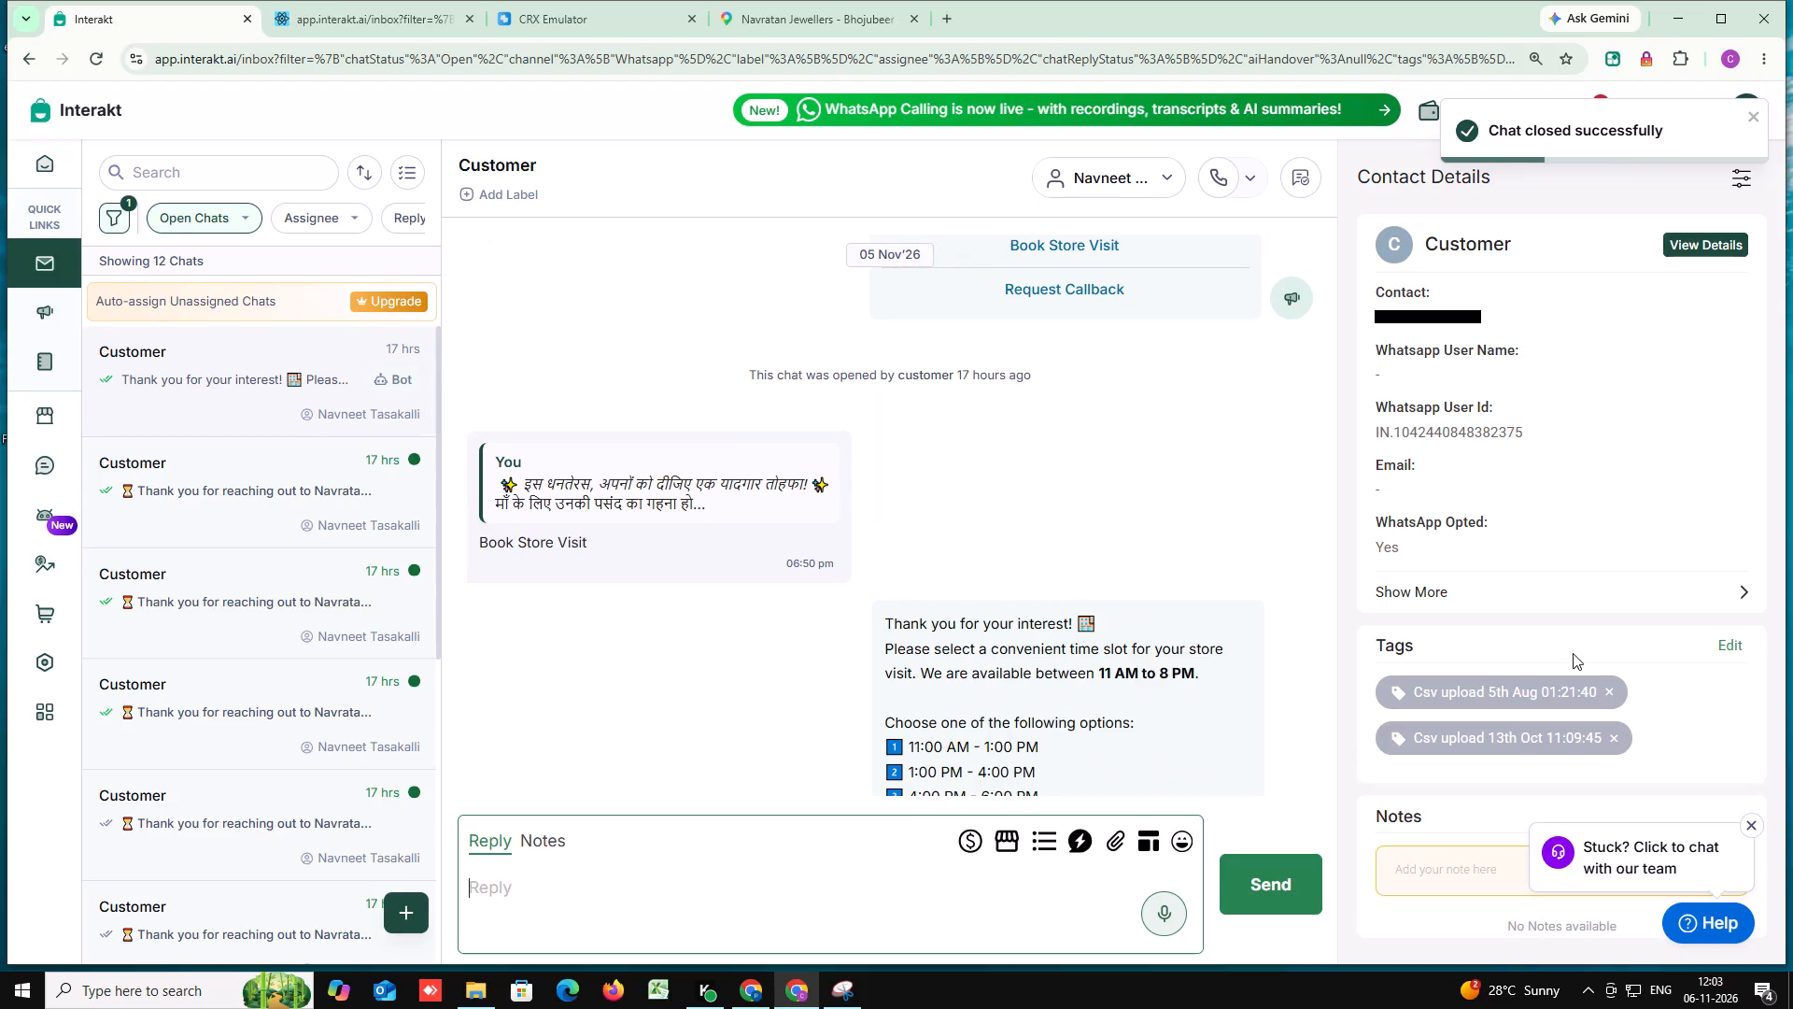
left_click(1615, 692)
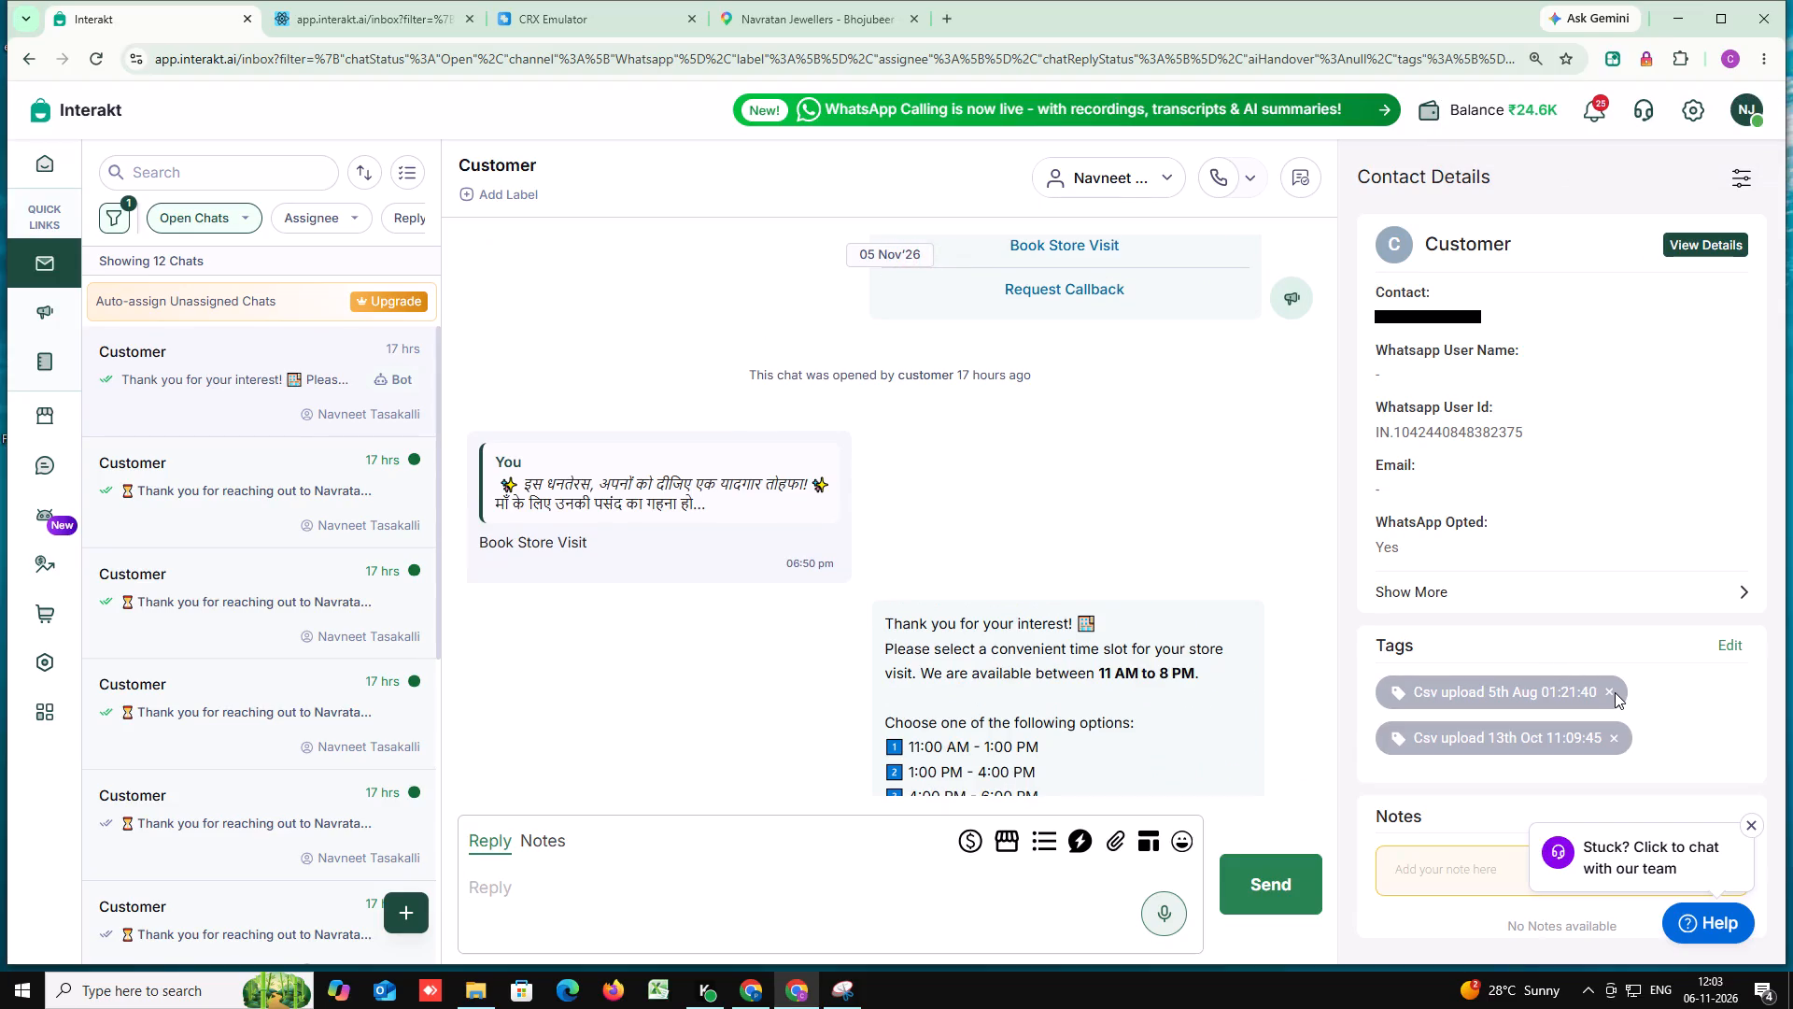
left_click(1608, 689)
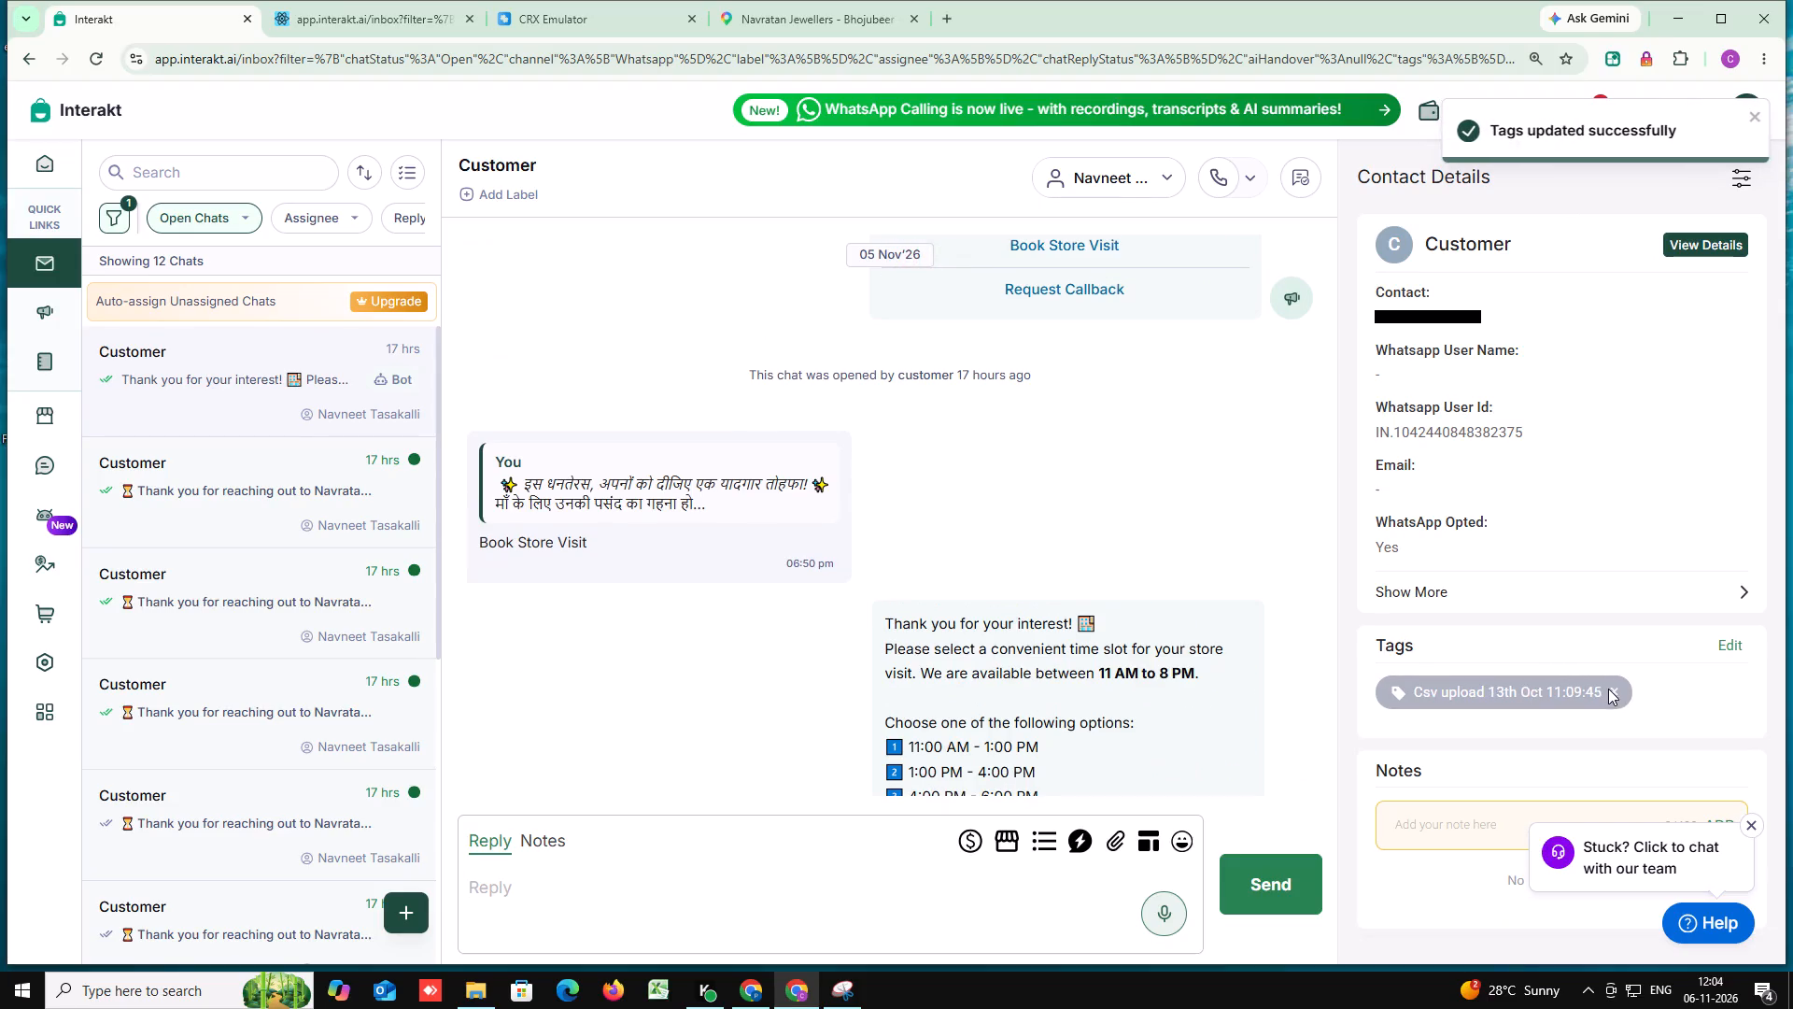
Switch to Snipping Tool and start a new snip of the open chat showing the Book Store Visit message.
left_click(842, 1002)
left_click(382, 62)
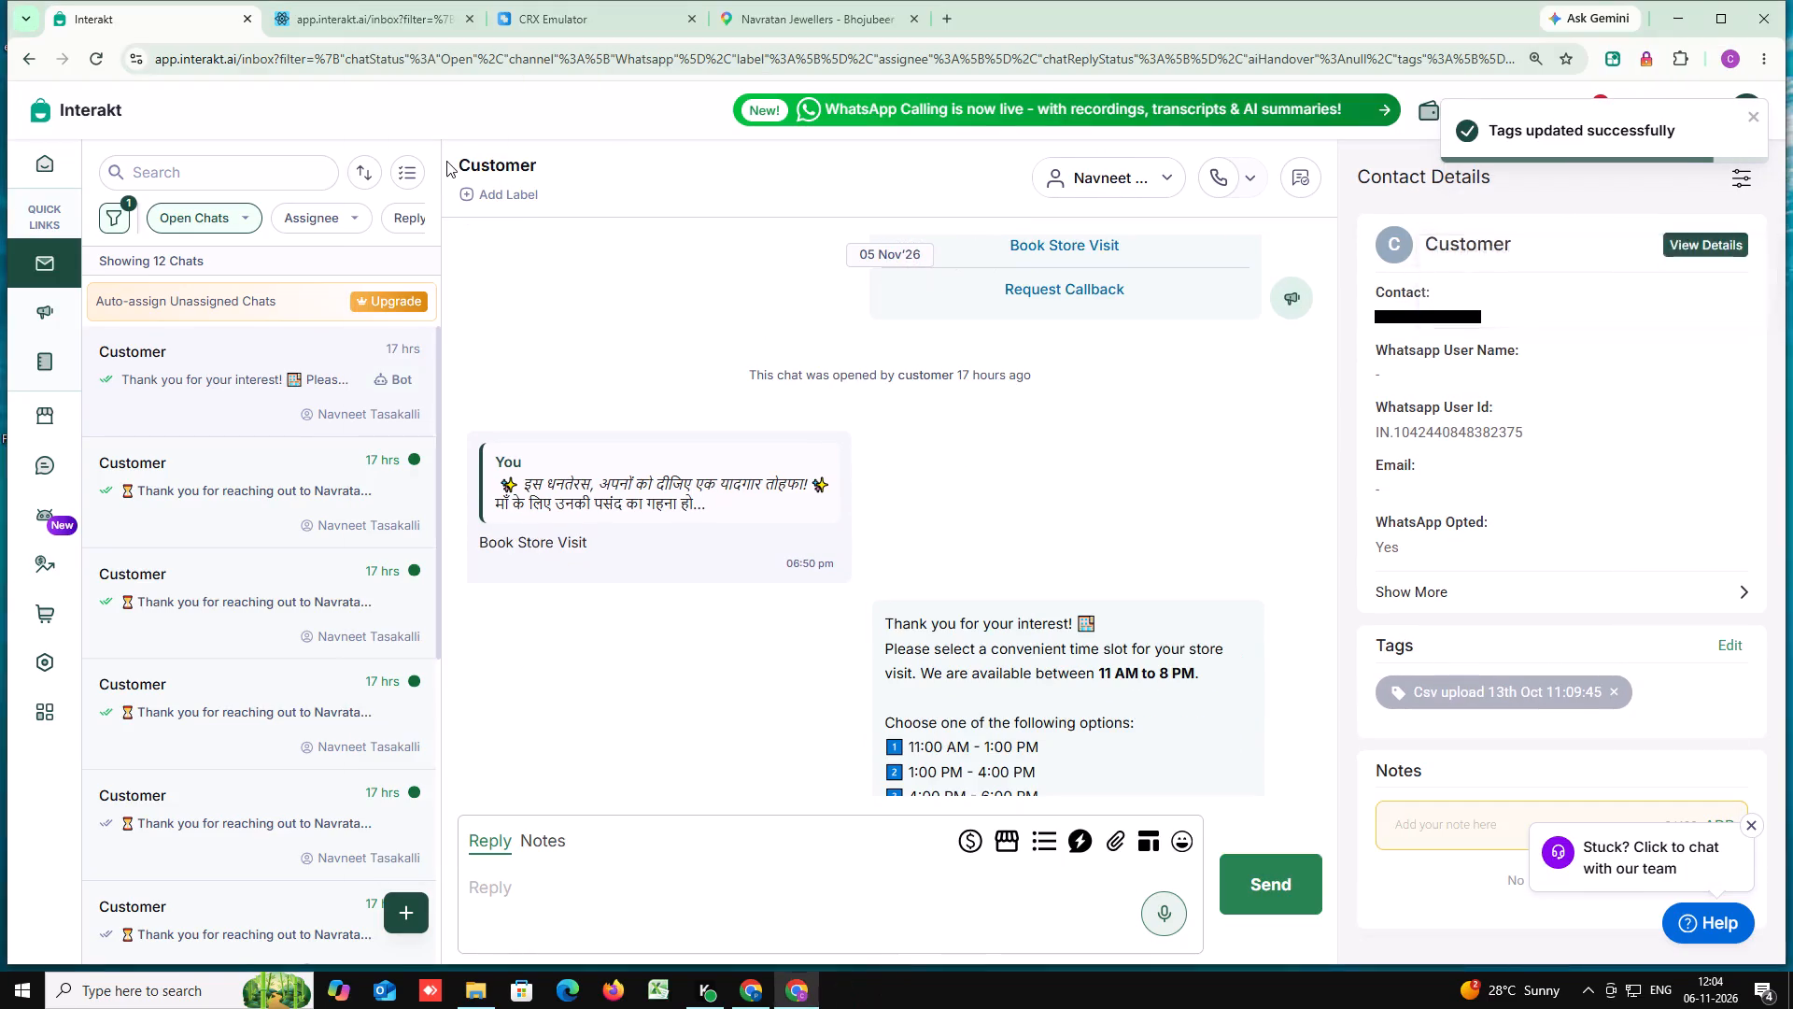
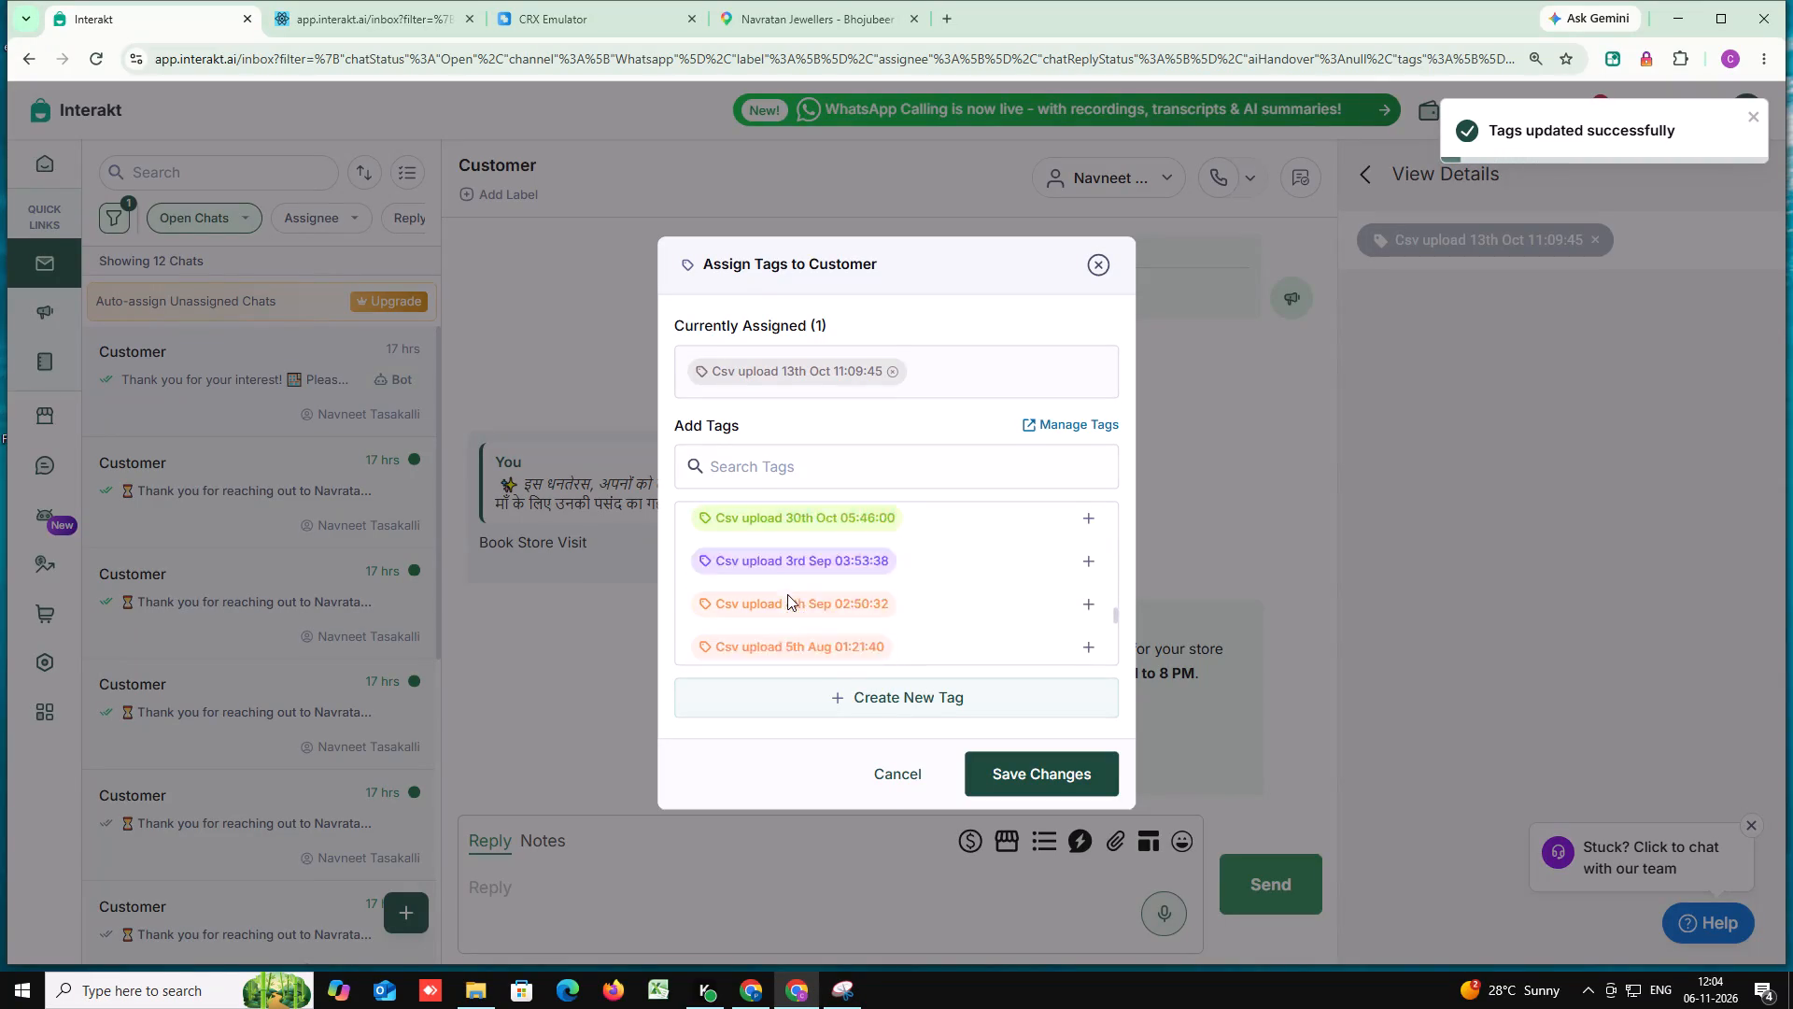
Replace the customer's Csv upload 13th Oct 11:09:45 tag with Curious Browsers, save, and close the Book Store Visit chat.
left_click(806, 625)
left_click(1058, 364)
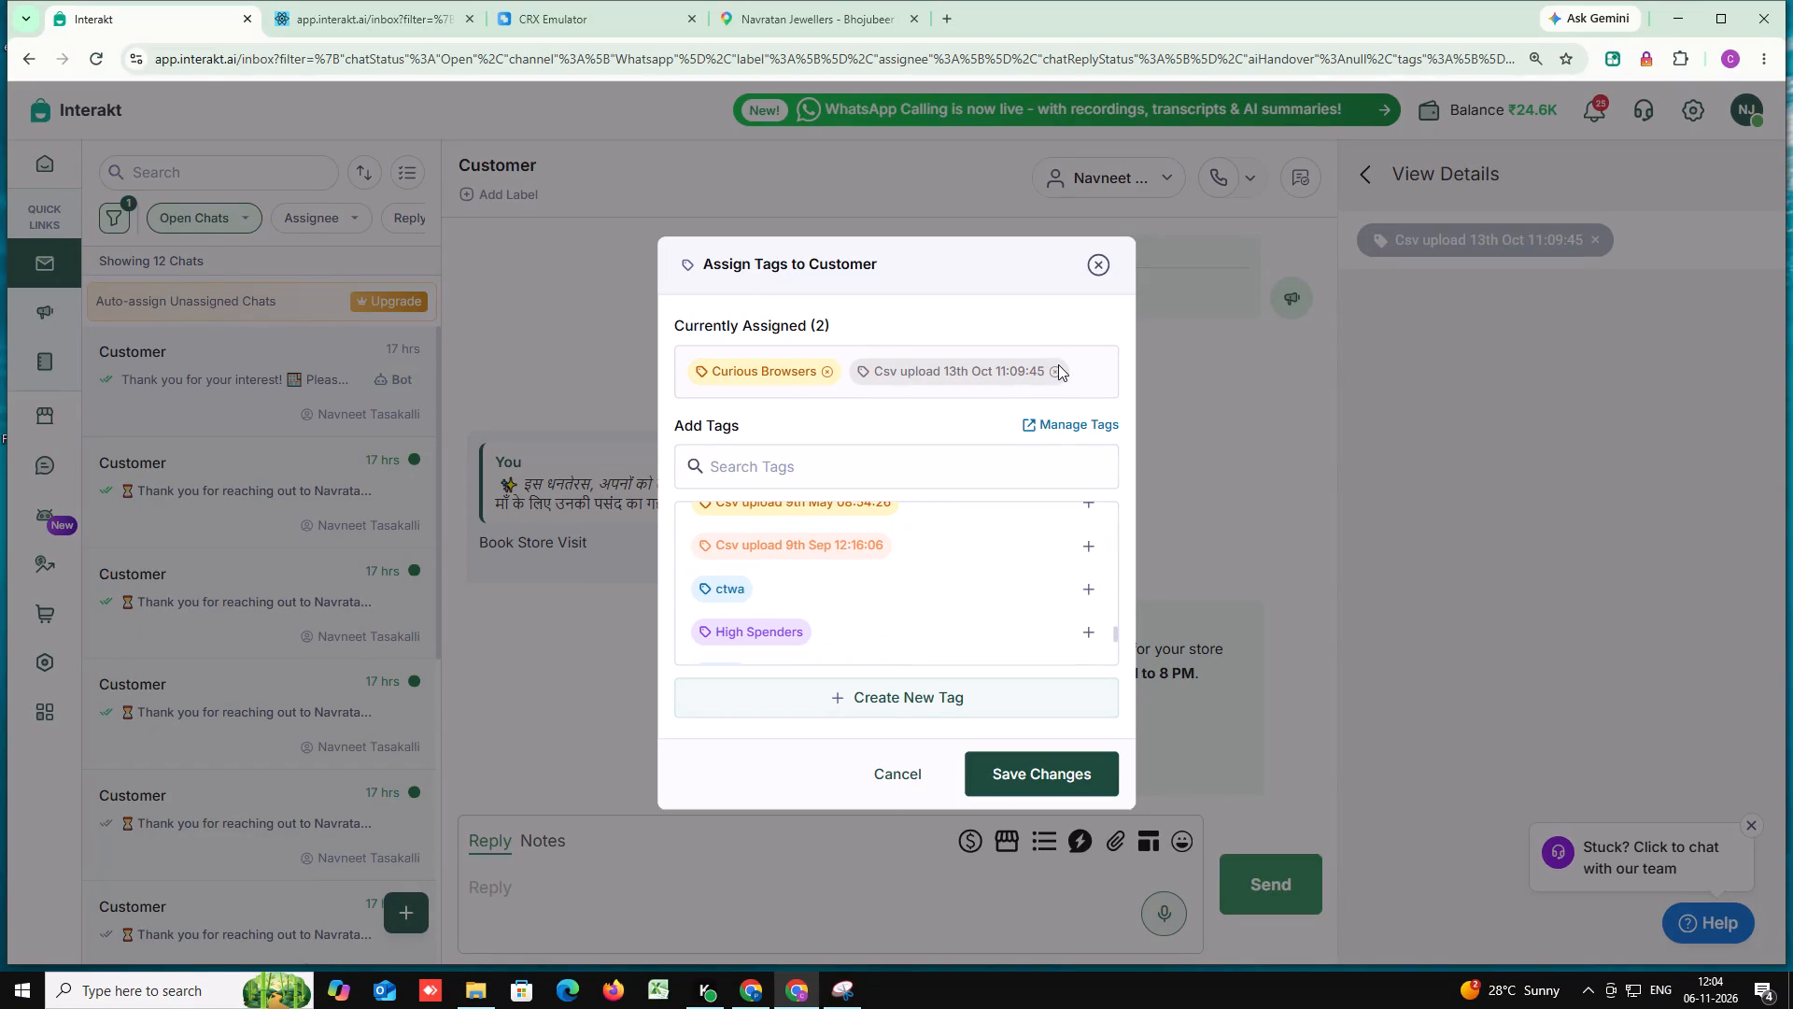